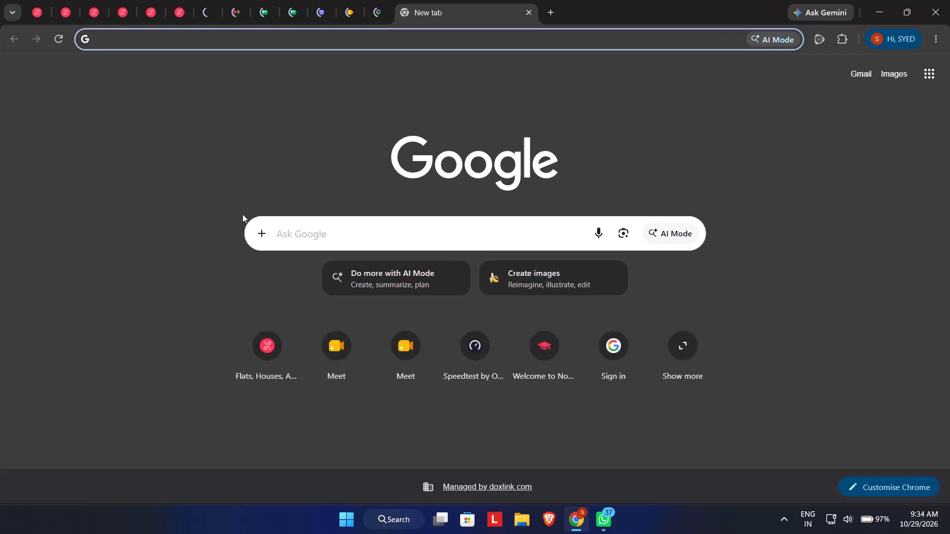
Begin entering a web address starting with "ww" in the new browser tab.
type("ww")
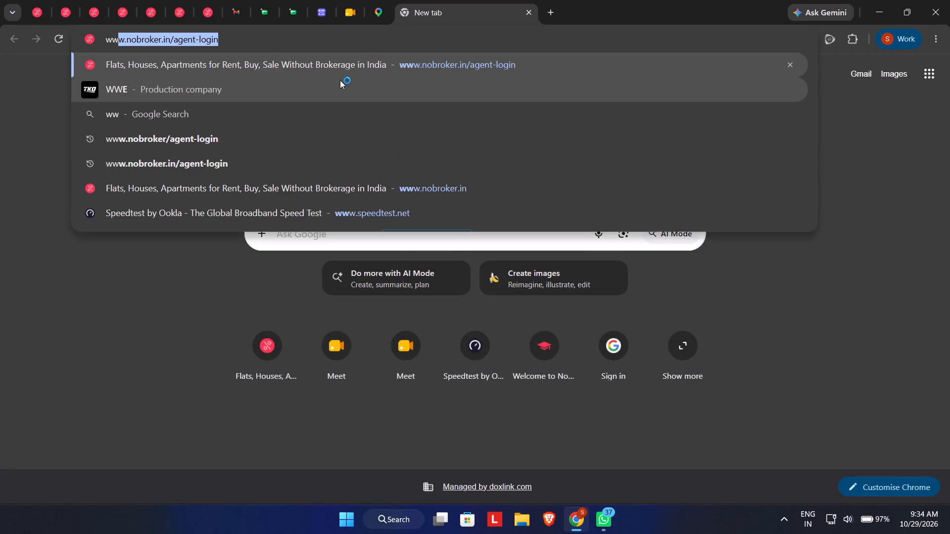
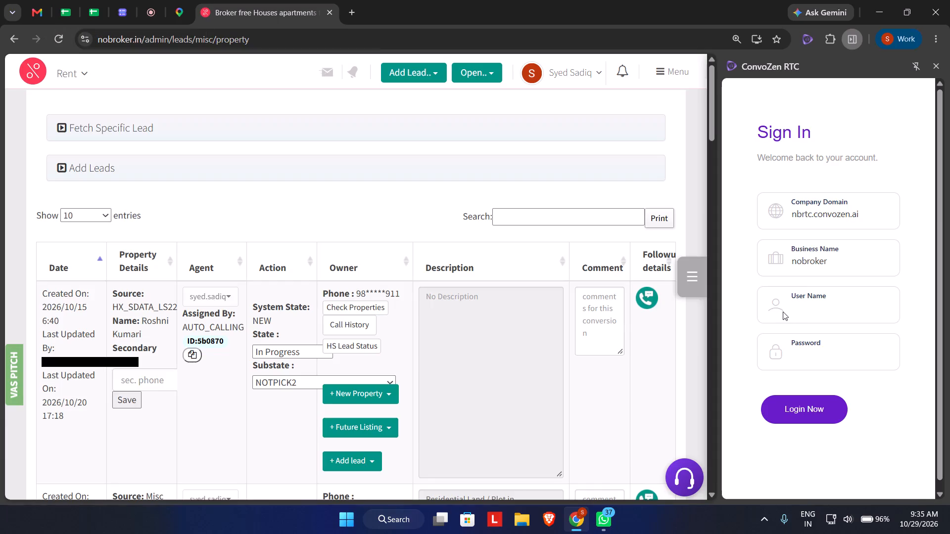
Sign in to the ConvoZen RTC calling account using the agent's user name and password.
left_click(785, 279)
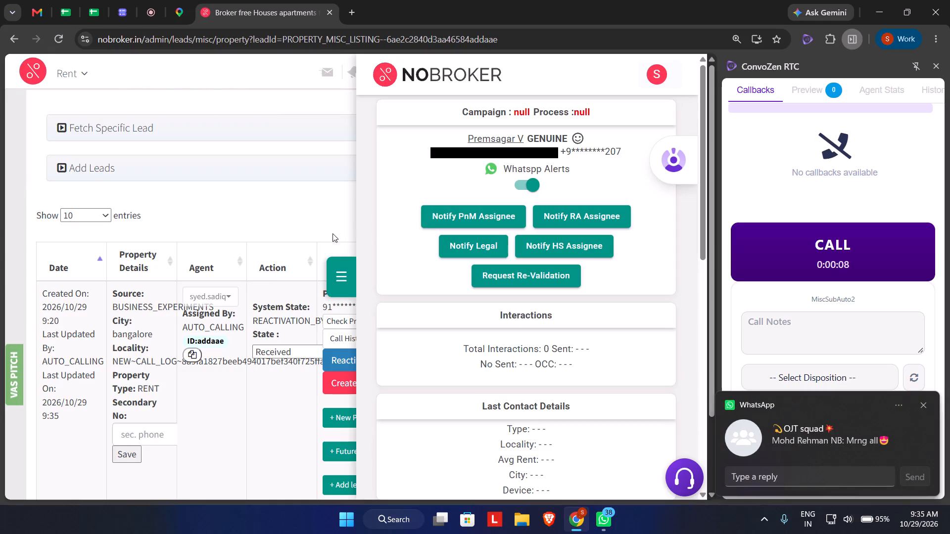
Set the first property lead's state to Rejected and its substate to Rented Out.
scroll(529, 251, "down", 4)
scroll(620, 267, "down", 1)
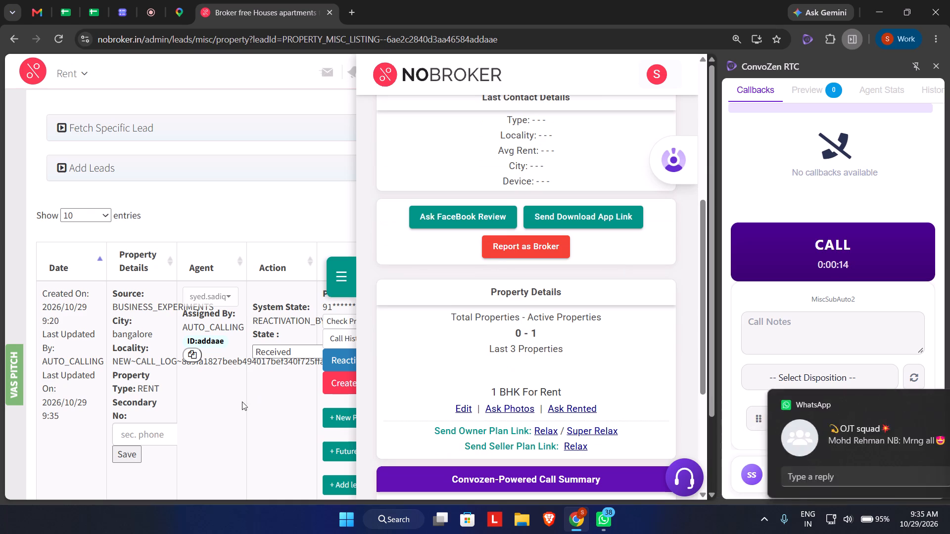
left_click(271, 351)
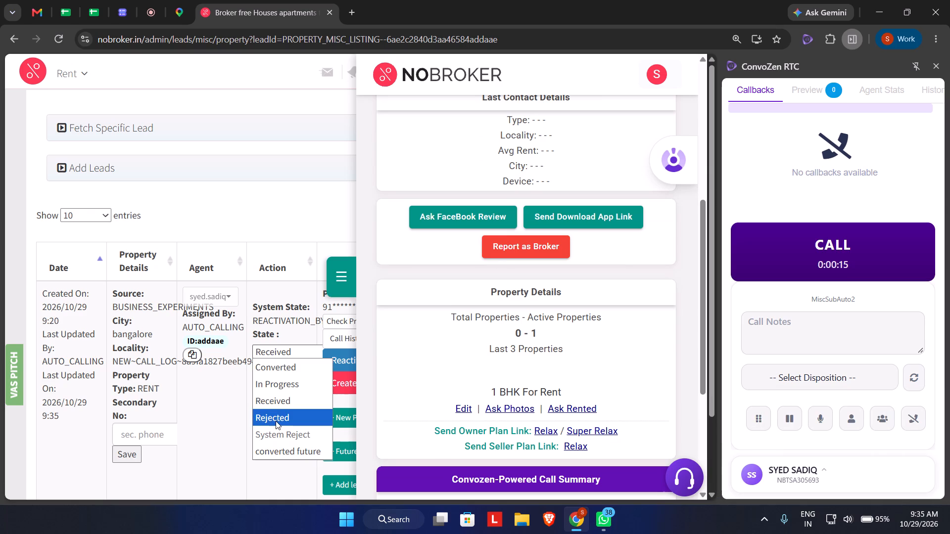
left_click(277, 418)
left_click(294, 364)
left_click(295, 284)
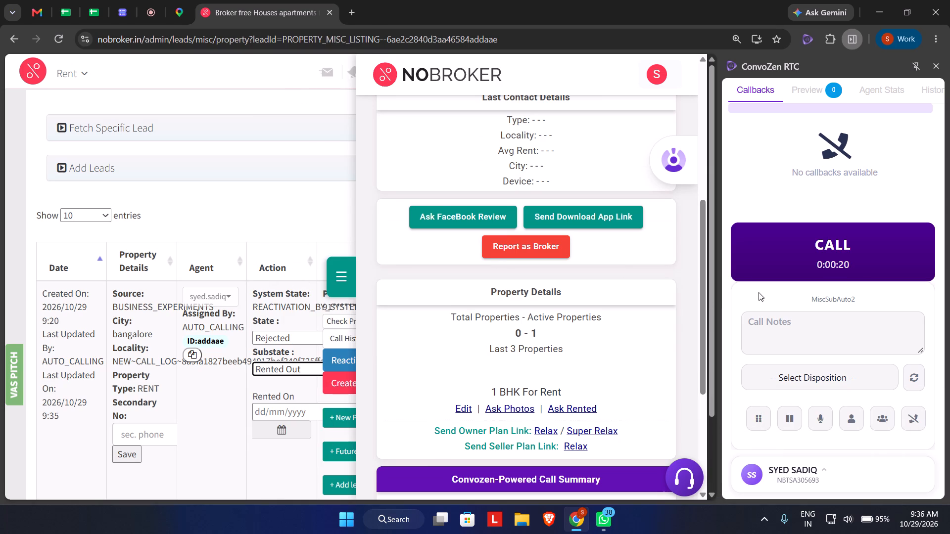
Set the ongoing call's three-level disposition to Click Calling, Rejected and Rented Out.
left_click(862, 375)
left_click(844, 410)
left_click(841, 385)
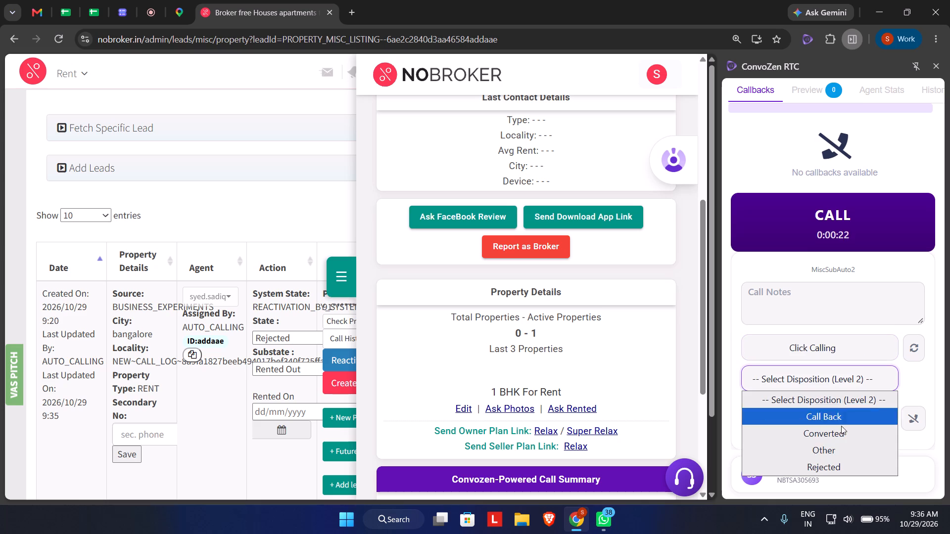
left_click(842, 464)
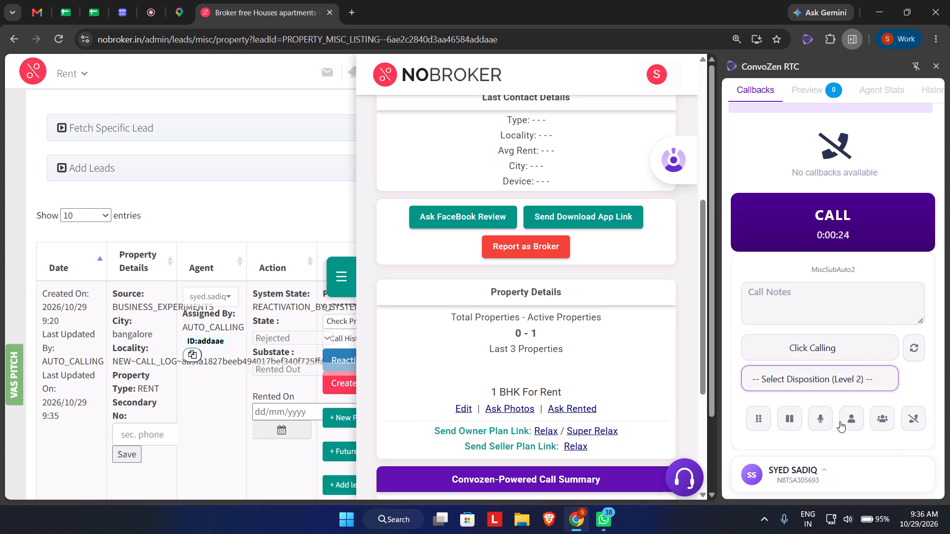
left_click(831, 375)
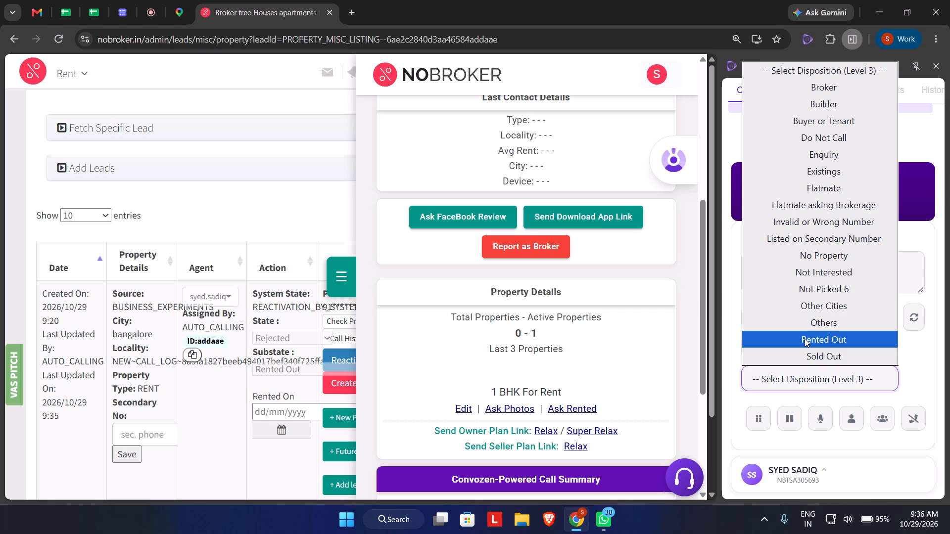
left_click(805, 338)
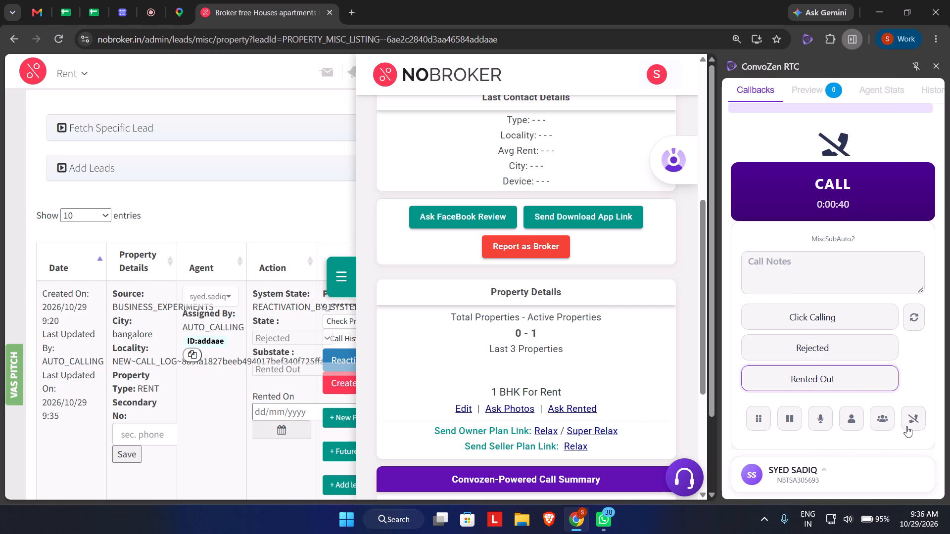
End the active call with the selected disposition.
left_click(906, 426)
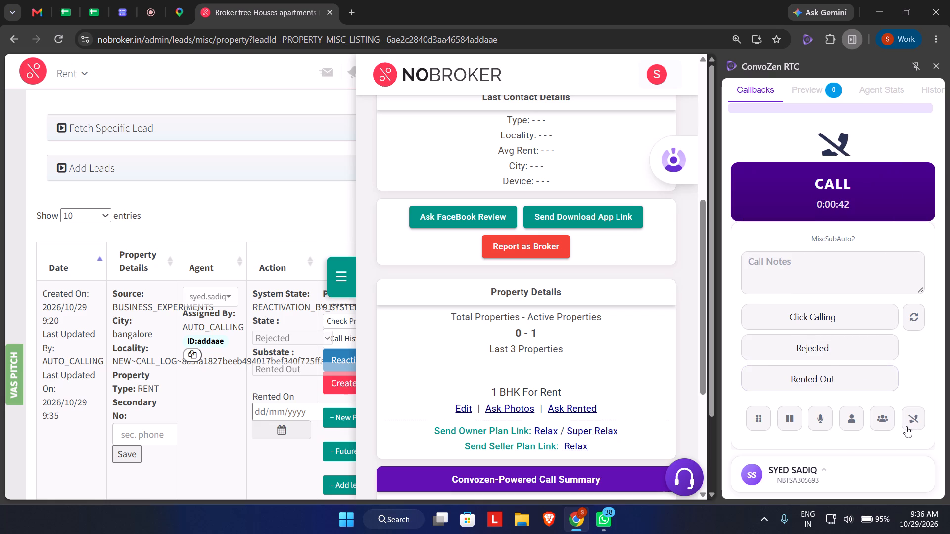
left_click(822, 419)
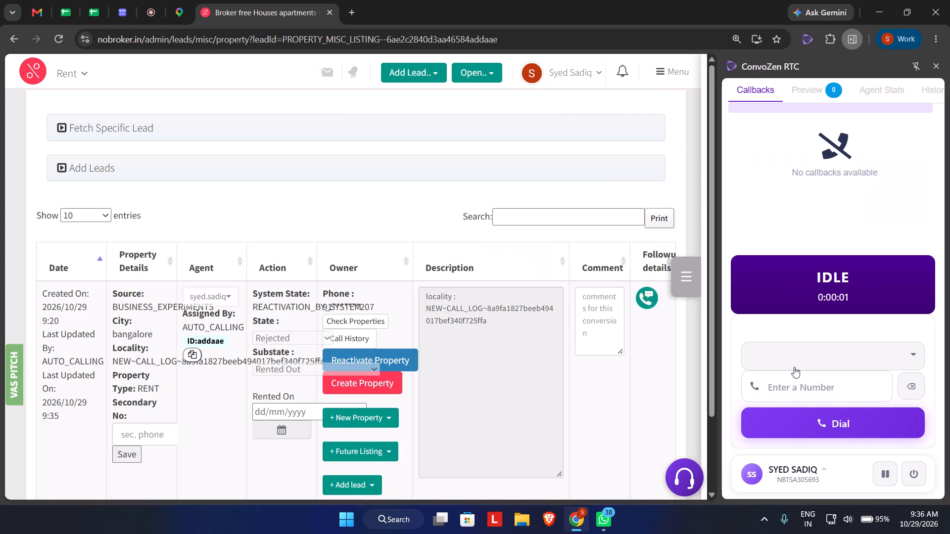
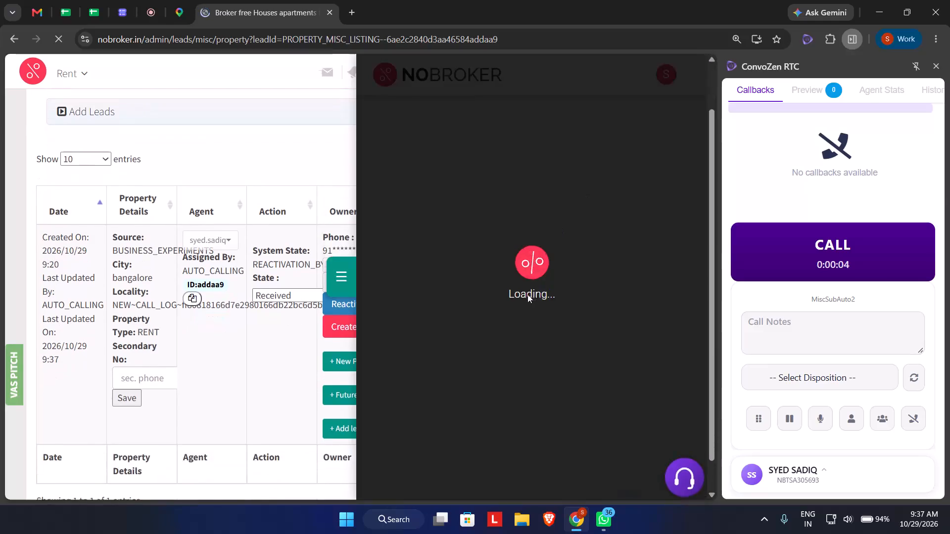
scroll(524, 296, "down", 7)
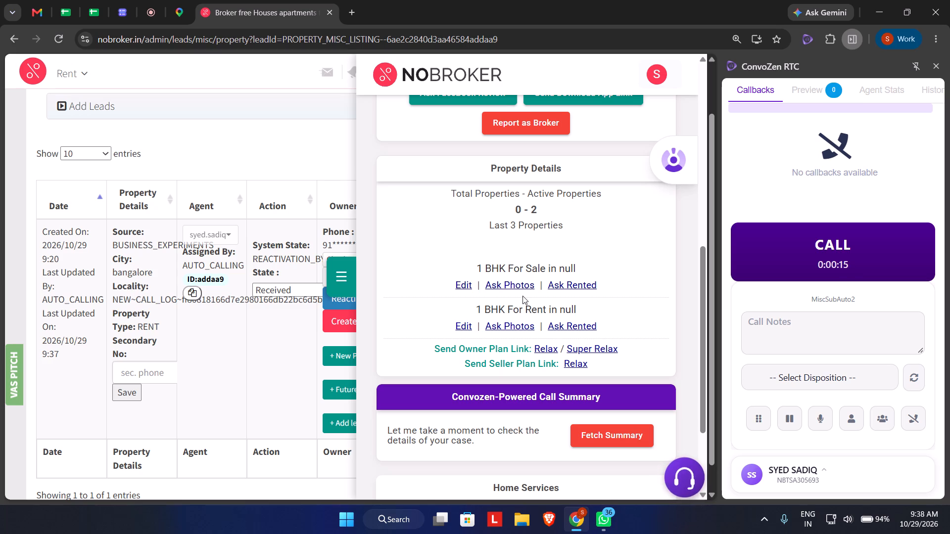
left_click(275, 295)
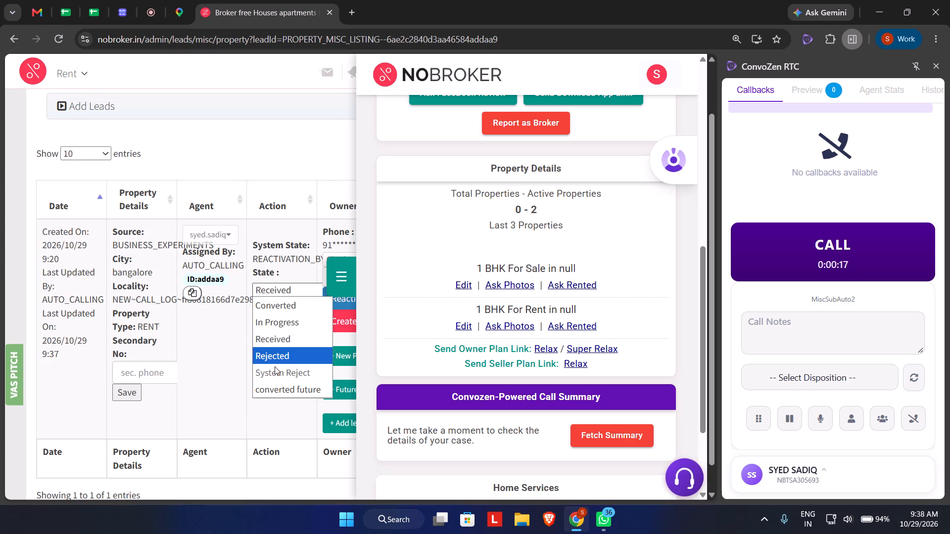
left_click(275, 364)
left_click(284, 350)
left_click(297, 311)
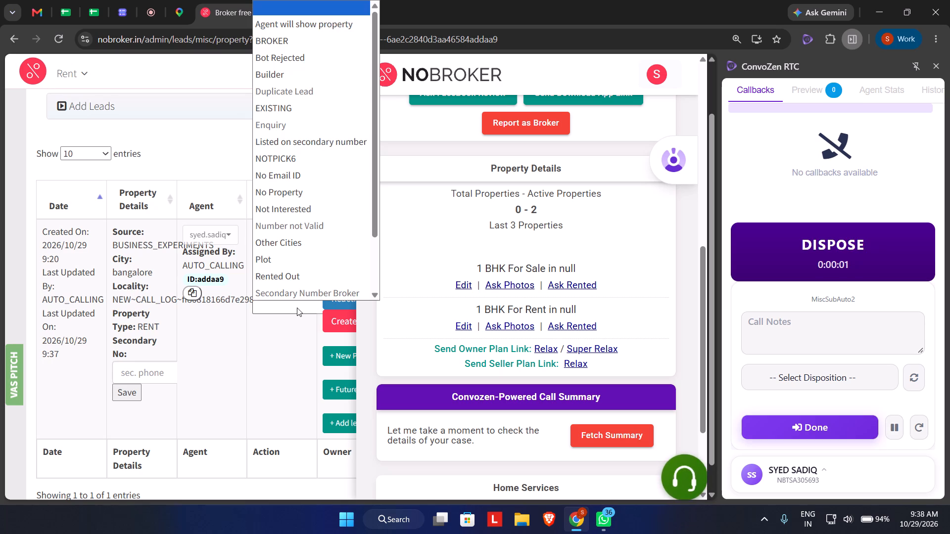
scroll(309, 313, "down", 2)
left_click(304, 279)
scroll(326, 207, "down", 2)
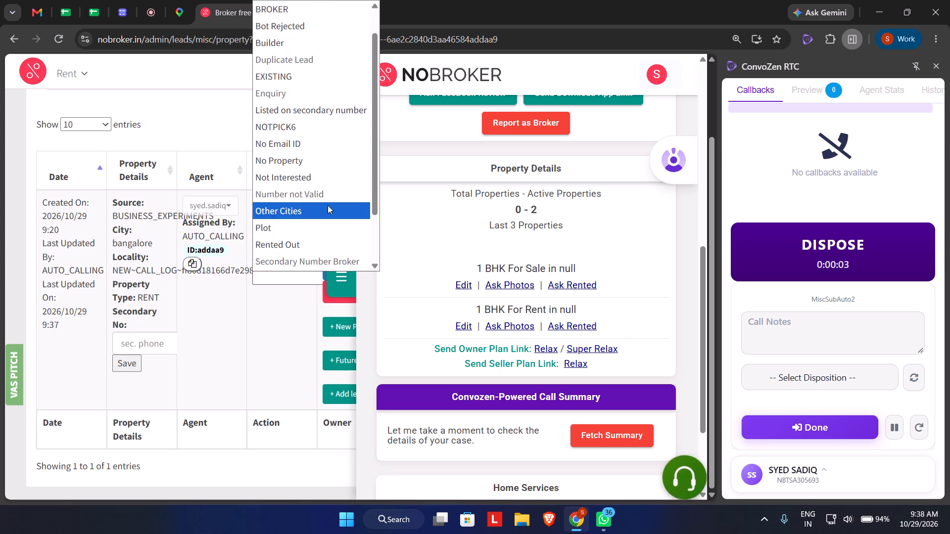
left_click(309, 256)
Dispose of the call as Click Calling, Rejected, Invalid or Wrong Number and complete it.
left_click(810, 380)
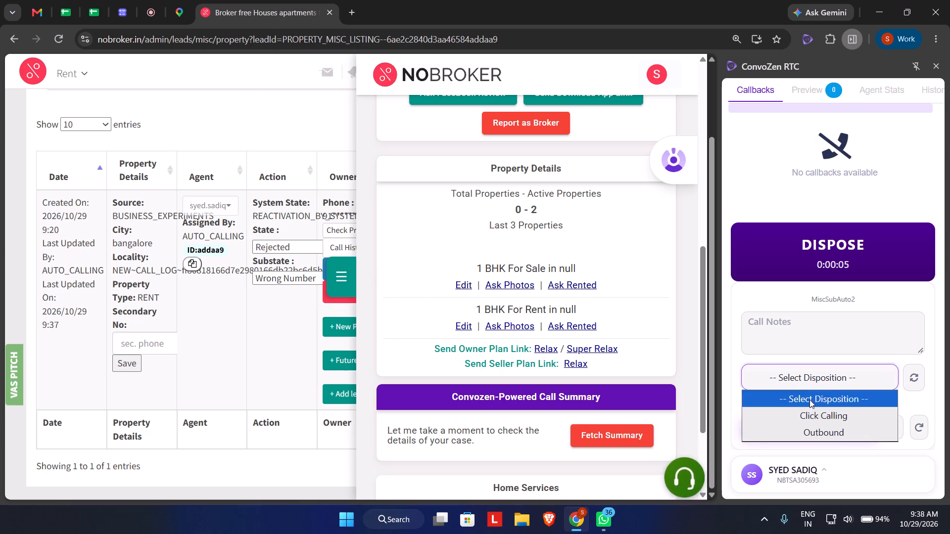
left_click(809, 411)
left_click(805, 372)
left_click(824, 461)
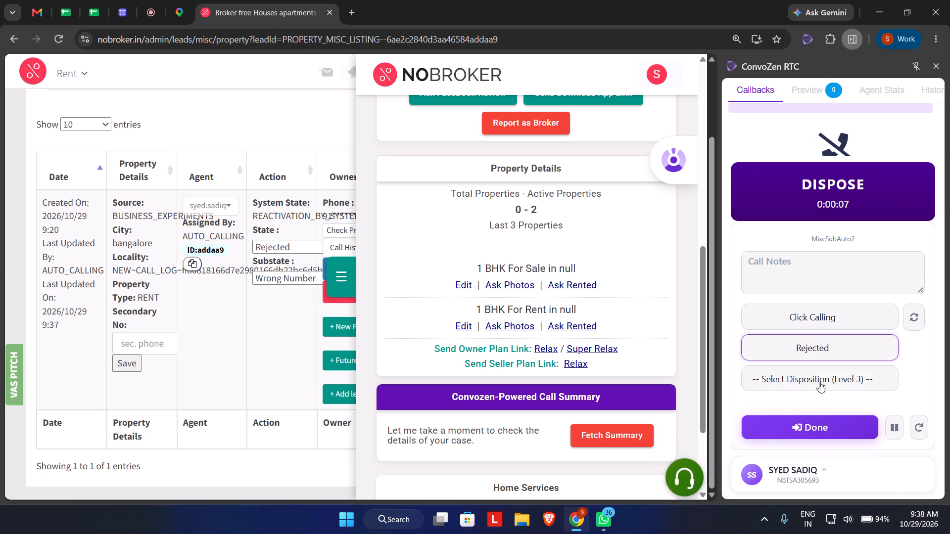
left_click(819, 381)
left_click(817, 222)
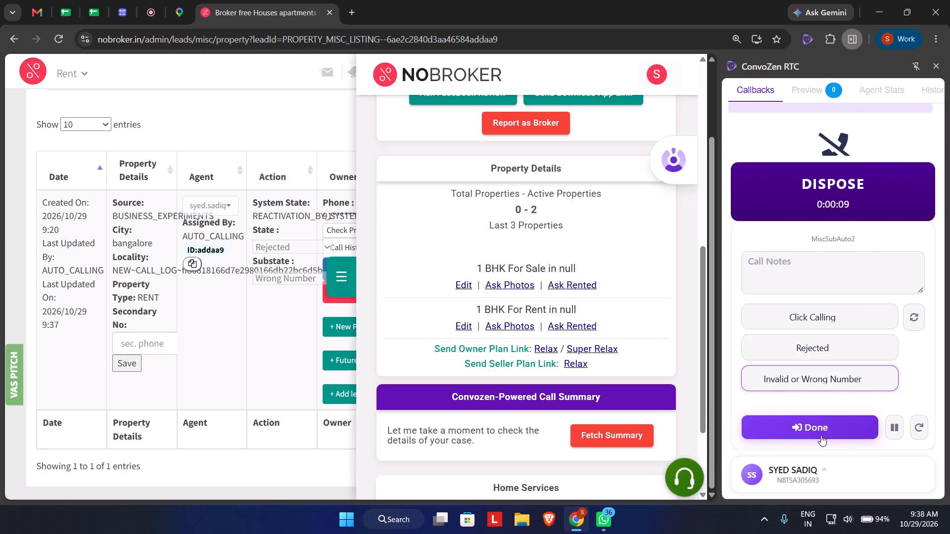
left_click(821, 435)
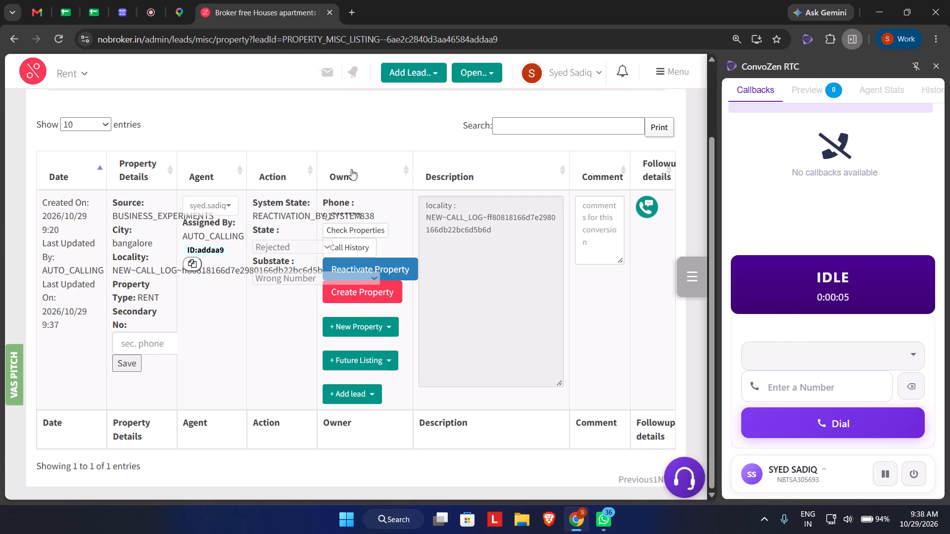
left_click(359, 230)
scroll(350, 241, "down", 12)
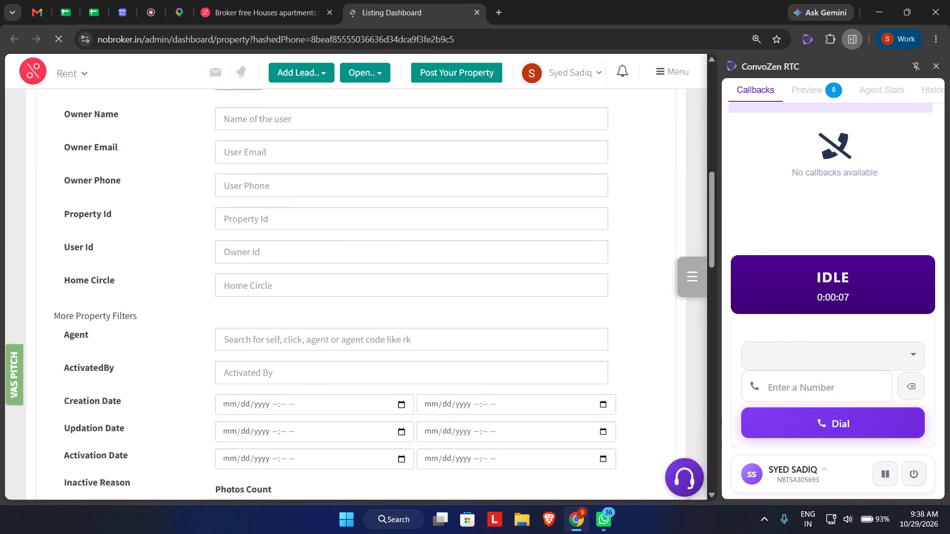
scroll(350, 246, "down", 15)
scroll(355, 276, "up", 3)
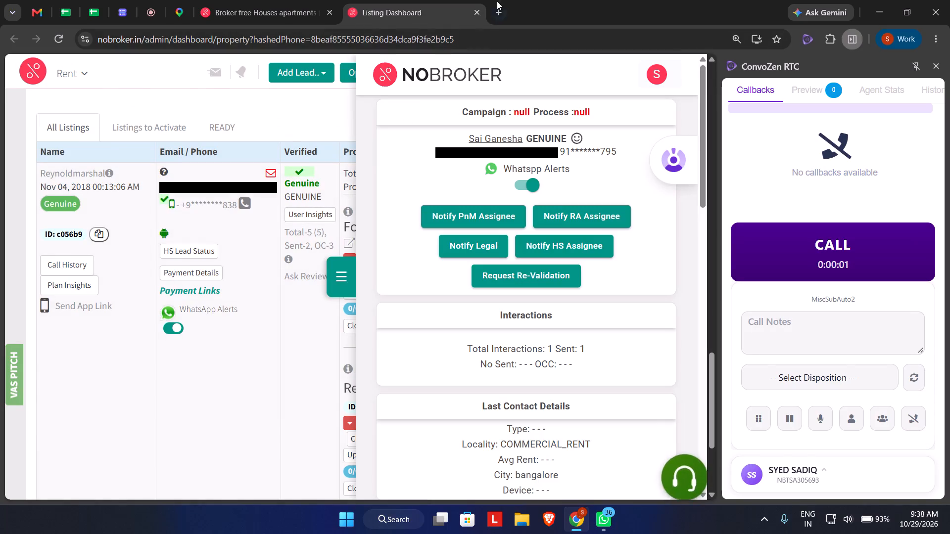
left_click(474, 13)
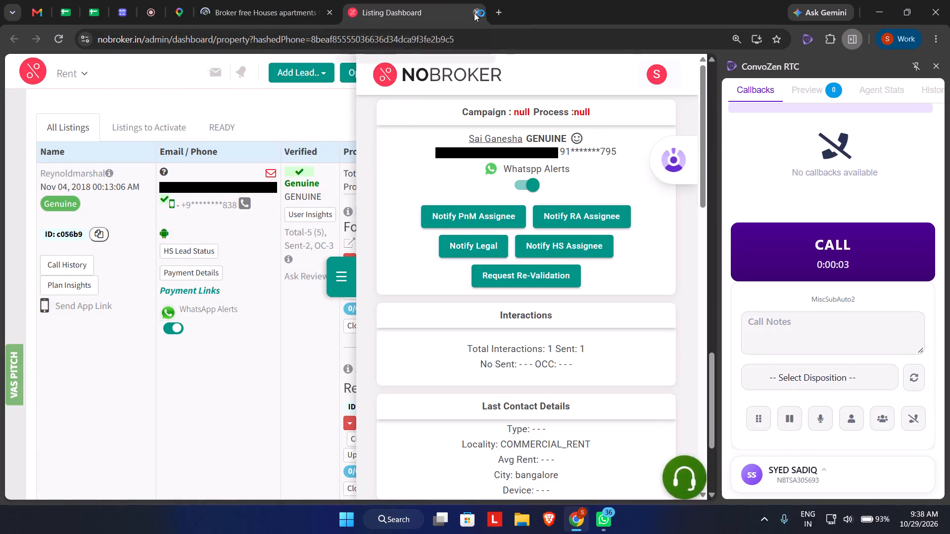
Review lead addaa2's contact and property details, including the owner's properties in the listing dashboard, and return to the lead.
scroll(472, 220, "down", 7)
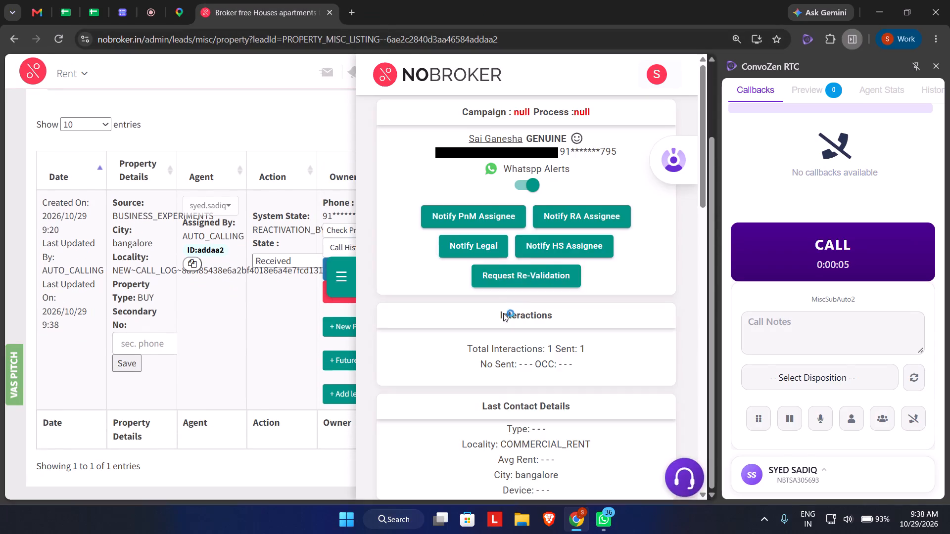
scroll(499, 320, "down", 5)
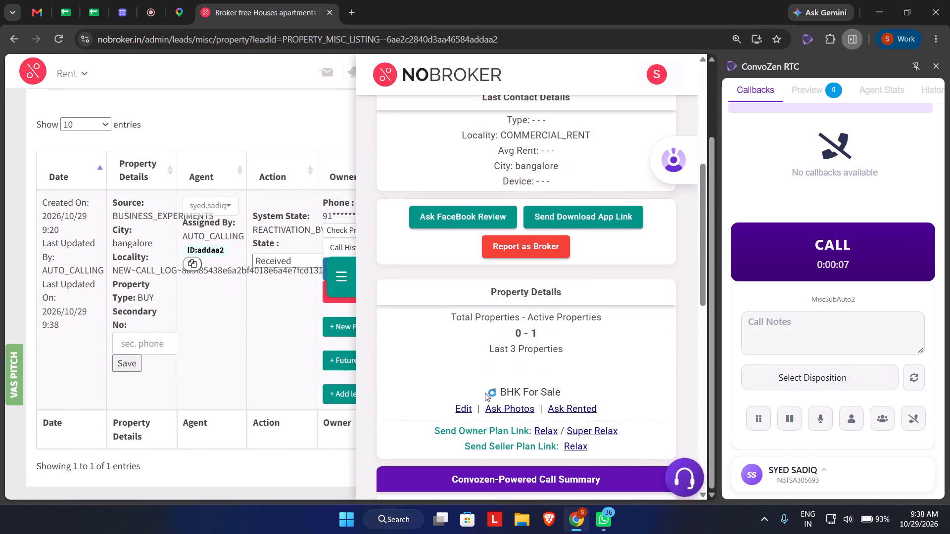
left_click(339, 226)
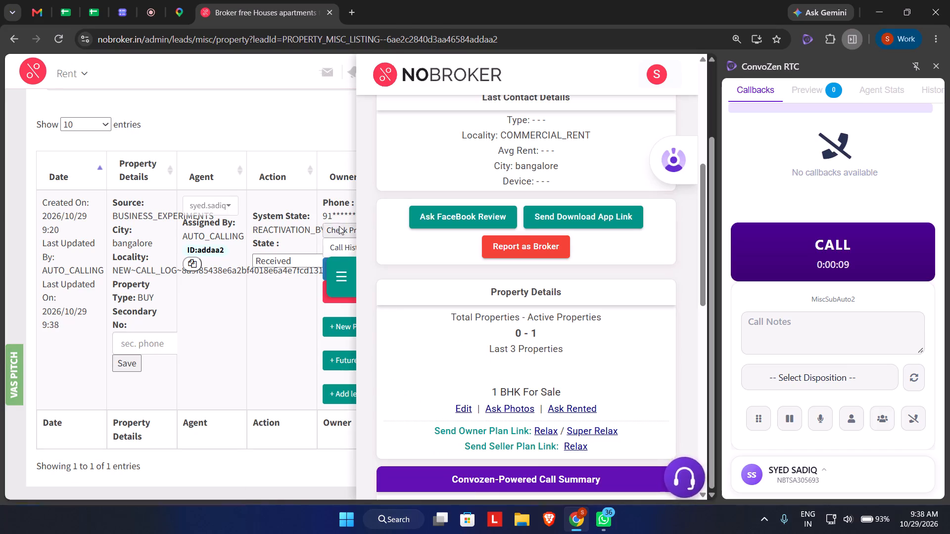
scroll(462, 350, "down", 16)
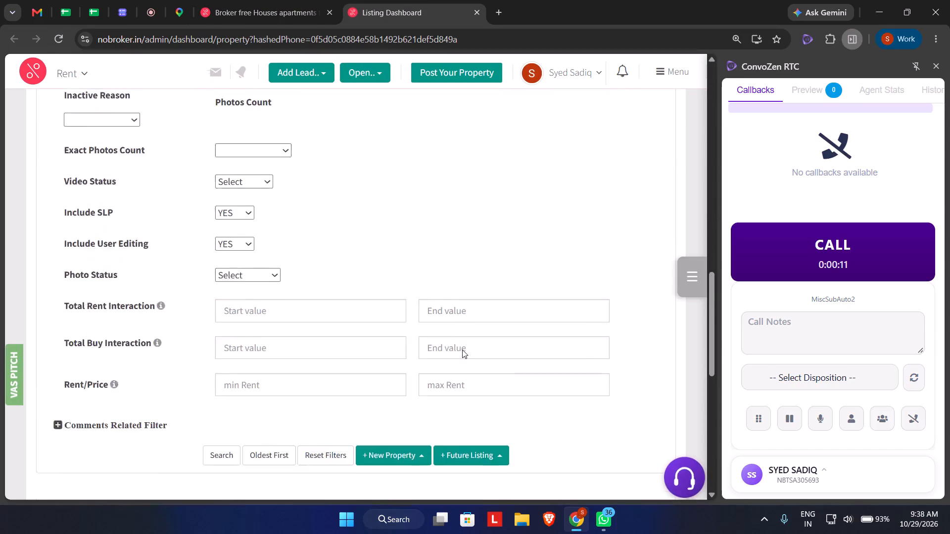
scroll(462, 350, "down", 7)
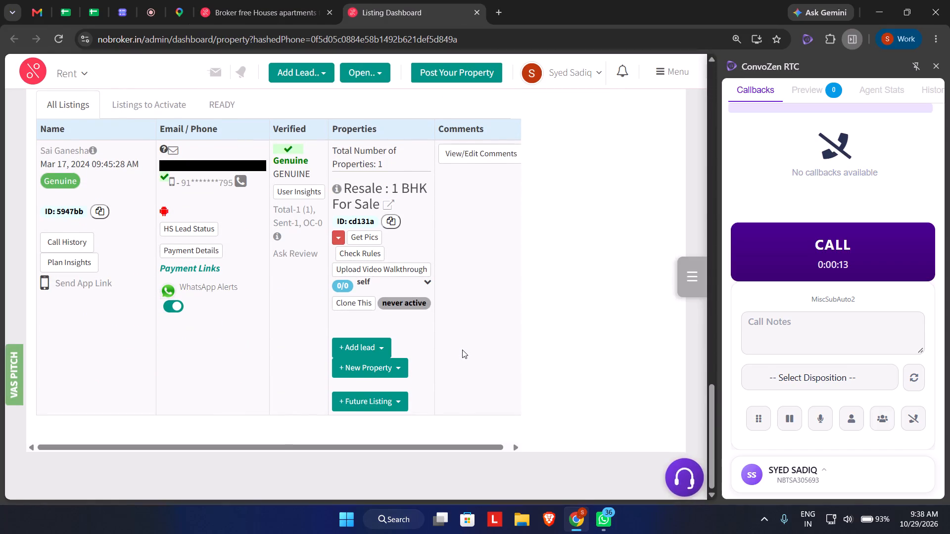
left_click(480, 16)
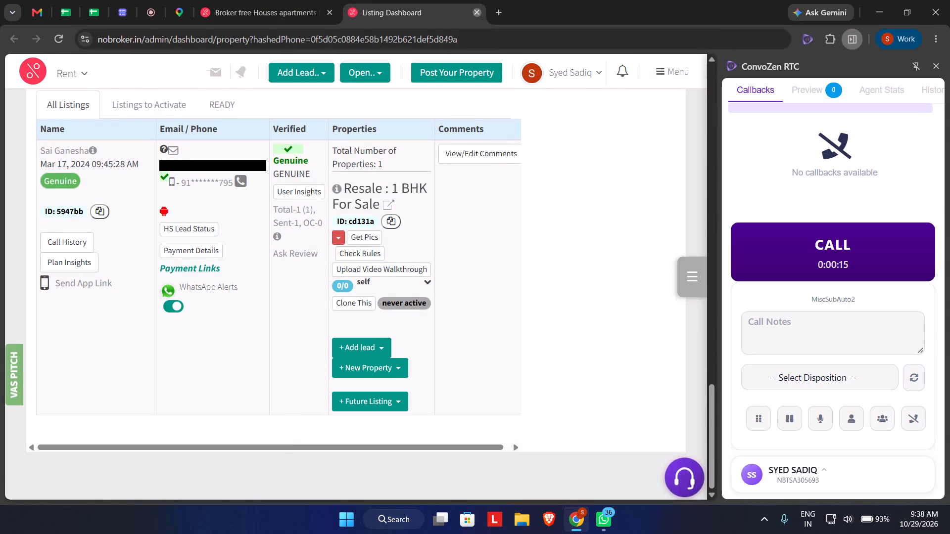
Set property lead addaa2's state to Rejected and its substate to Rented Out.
left_click(296, 257)
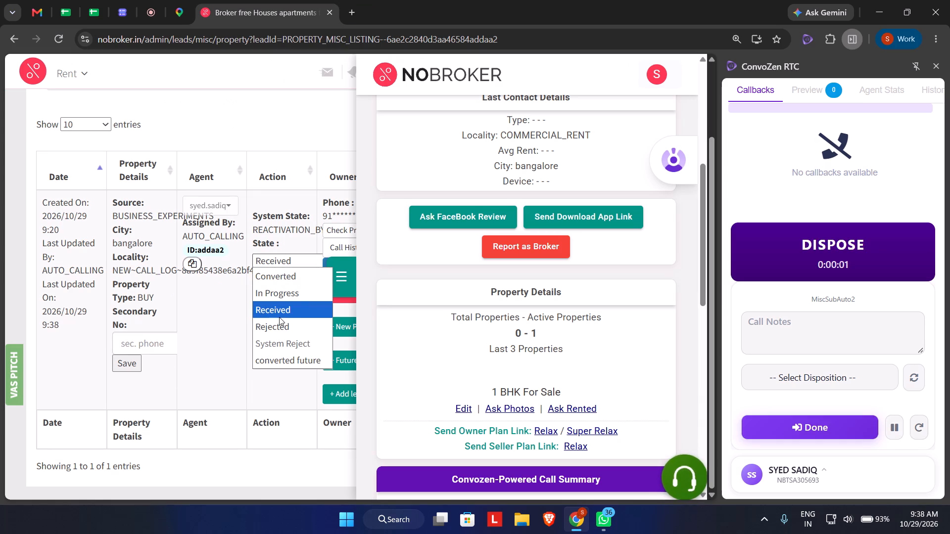
left_click(279, 332)
left_click(263, 281)
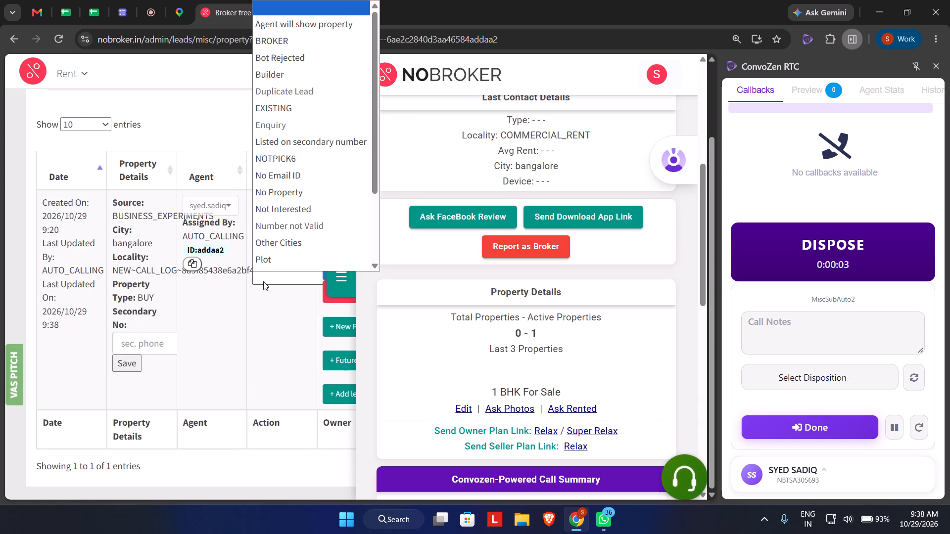
scroll(289, 212, "down", 2)
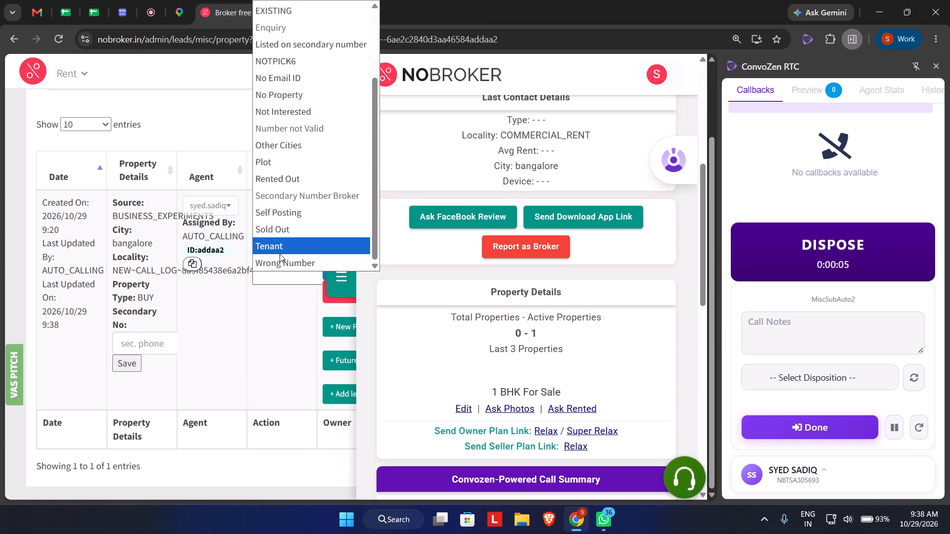
scroll(280, 254, "down", 1)
scroll(280, 254, "up", 1)
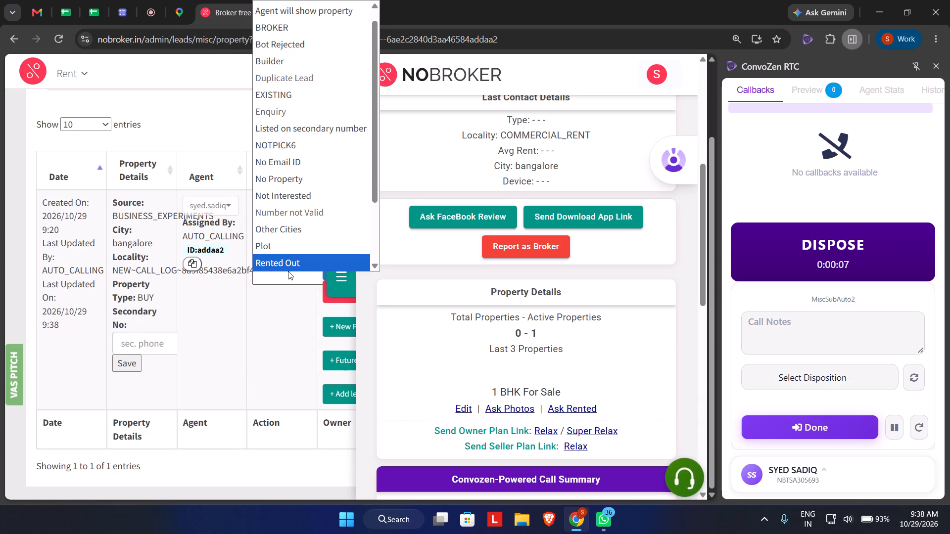
left_click(285, 256)
Dispose of the call as Click Calling, Rejected, Rented Out and complete it.
left_click(851, 379)
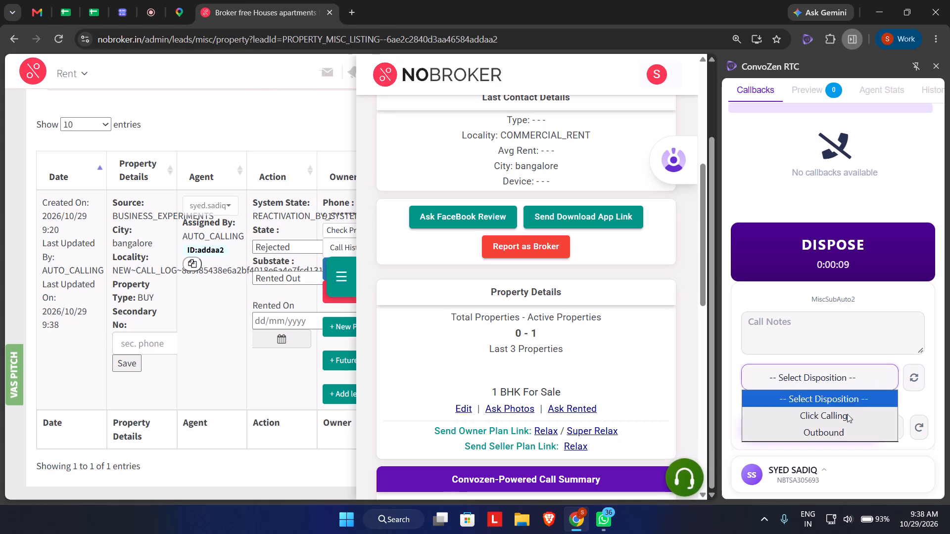
left_click(837, 420)
left_click(827, 386)
left_click(831, 467)
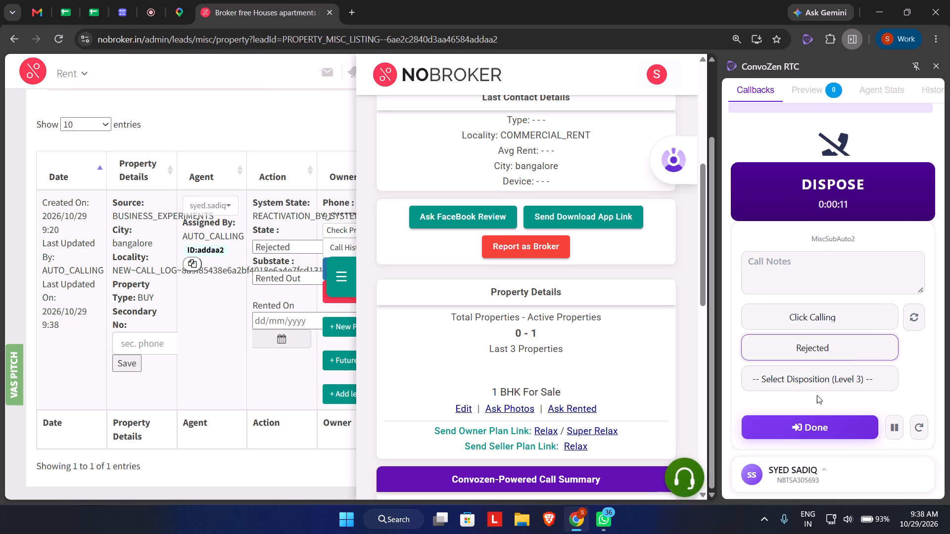
left_click(817, 395)
left_click(817, 372)
left_click(810, 329)
left_click(816, 387)
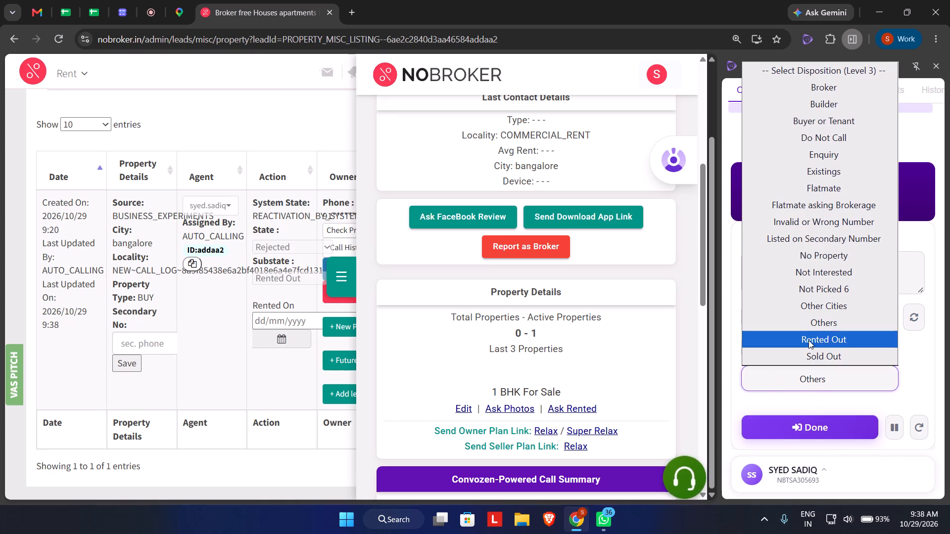
left_click(808, 338)
left_click(813, 418)
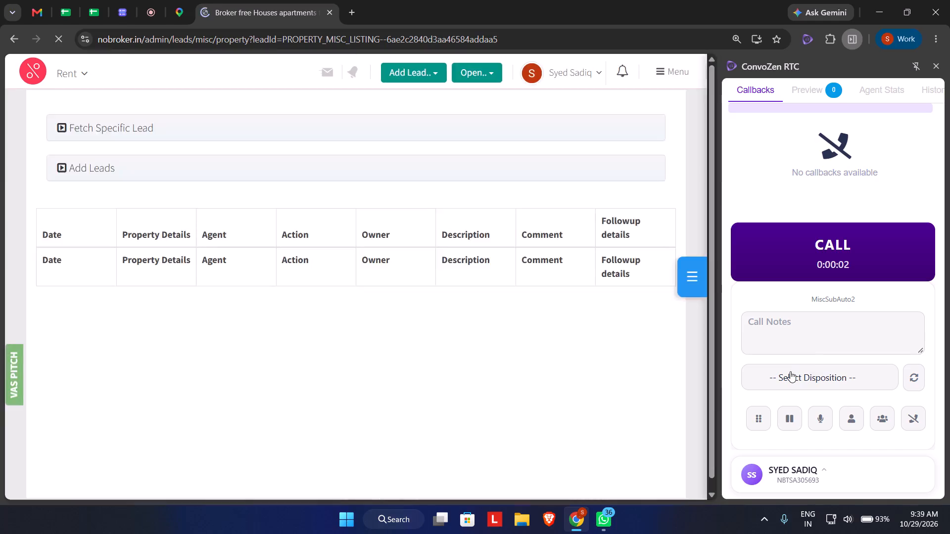
scroll(618, 449, "down", 6)
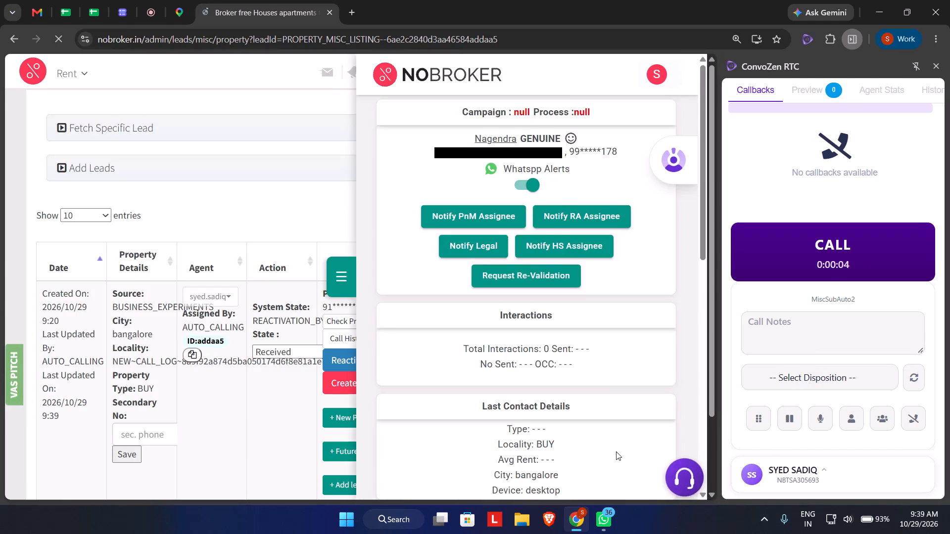
scroll(616, 451, "down", 5)
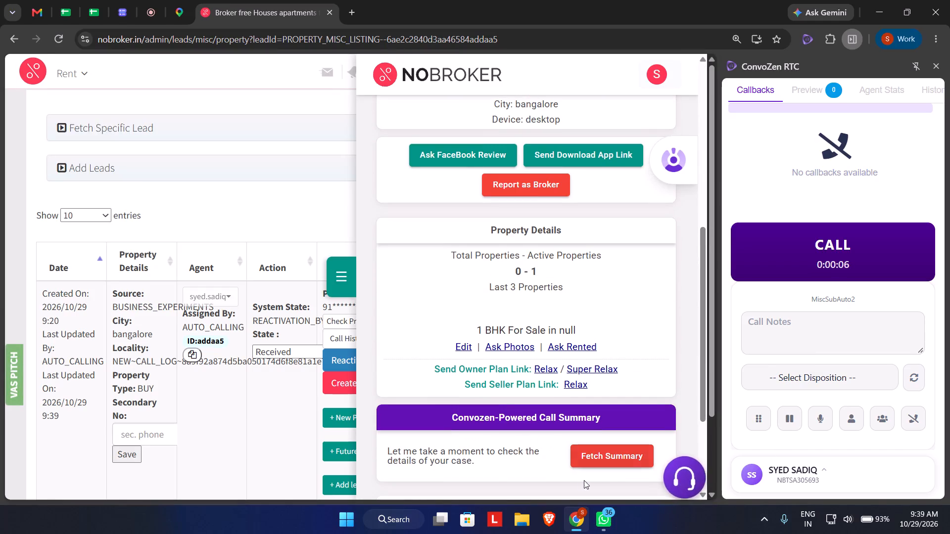
scroll(528, 464, "up", 6)
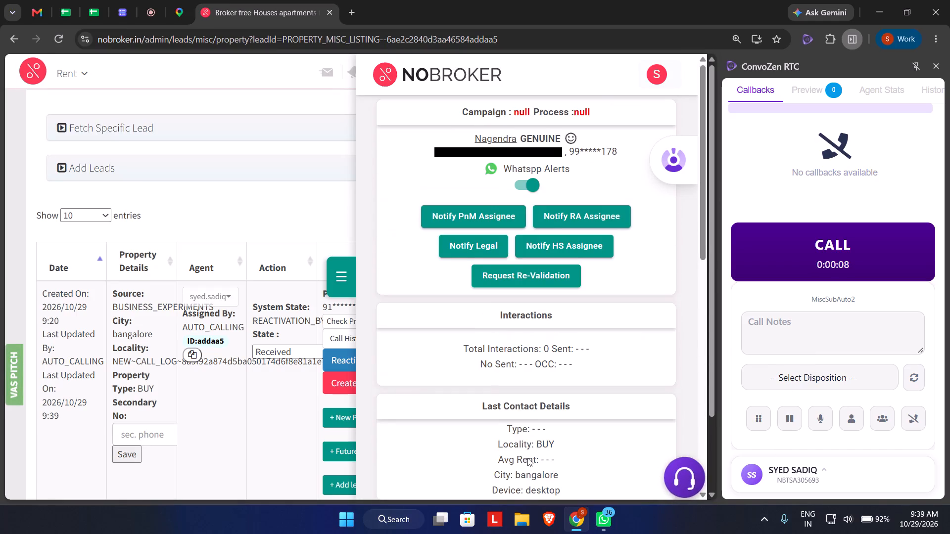
scroll(527, 457, "up", 2)
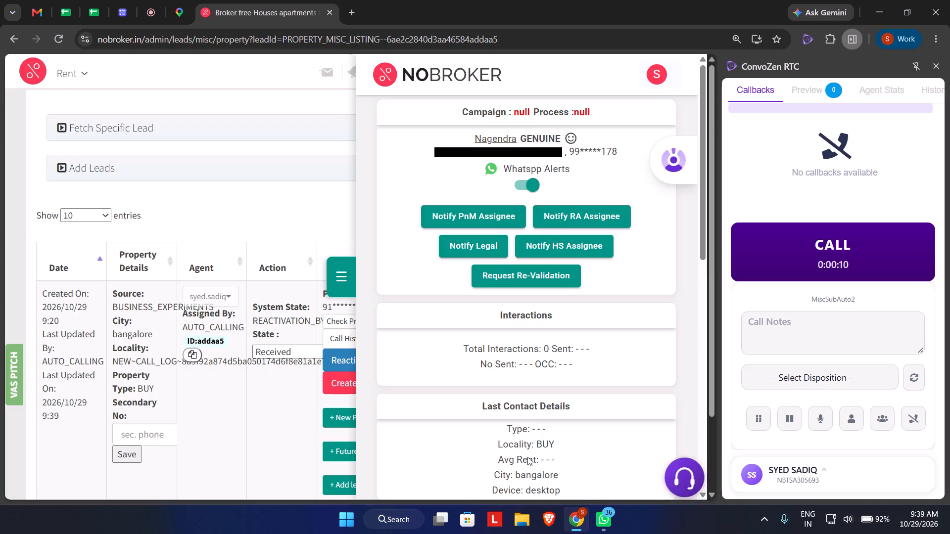
scroll(527, 457, "down", 1)
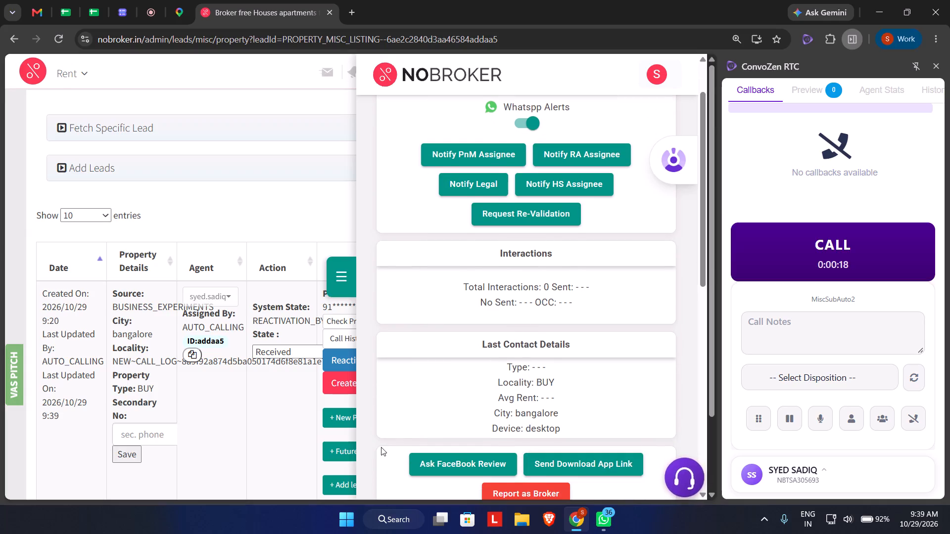
left_click(302, 350)
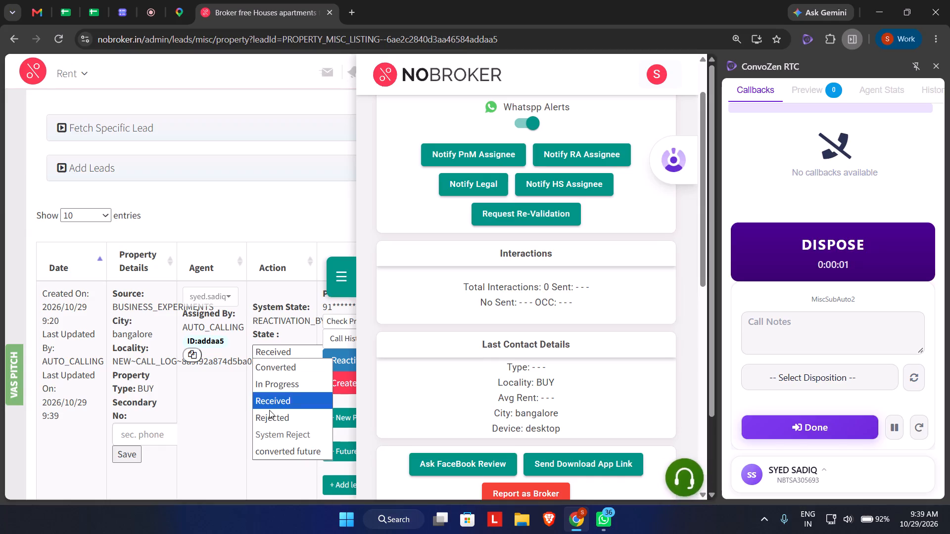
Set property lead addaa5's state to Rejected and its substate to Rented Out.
left_click(276, 423)
left_click(271, 371)
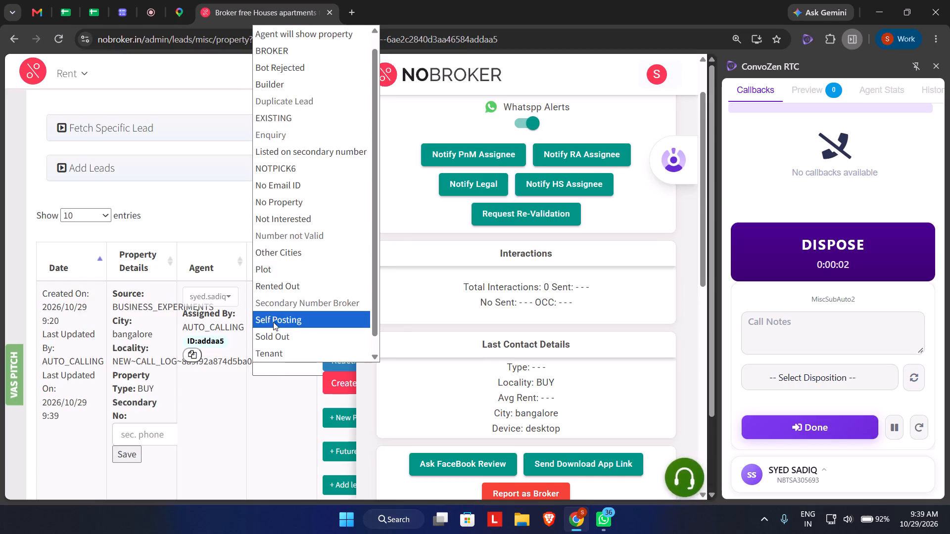
double_click(289, 267)
left_click_drag(289, 267, 293, 274)
left_click(290, 379)
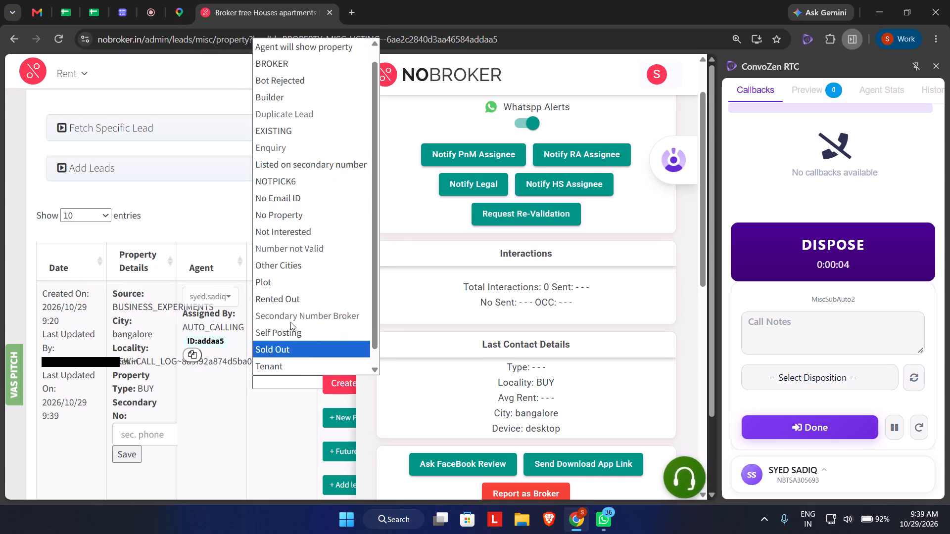
left_click(293, 303)
Dispose of the call as Click Calling, Rejected, Rented Out and complete it.
left_click(807, 377)
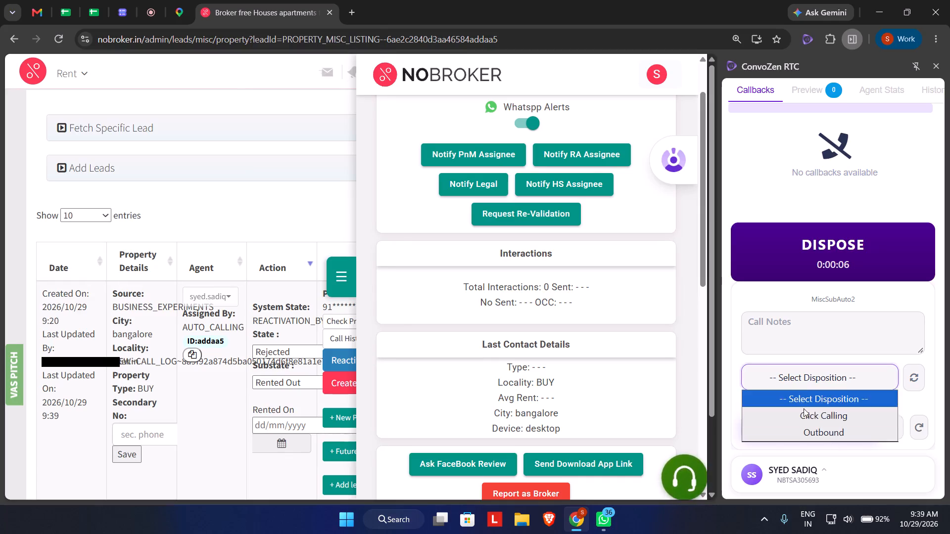
left_click(802, 416)
left_click(792, 366)
left_click(814, 465)
left_click(804, 372)
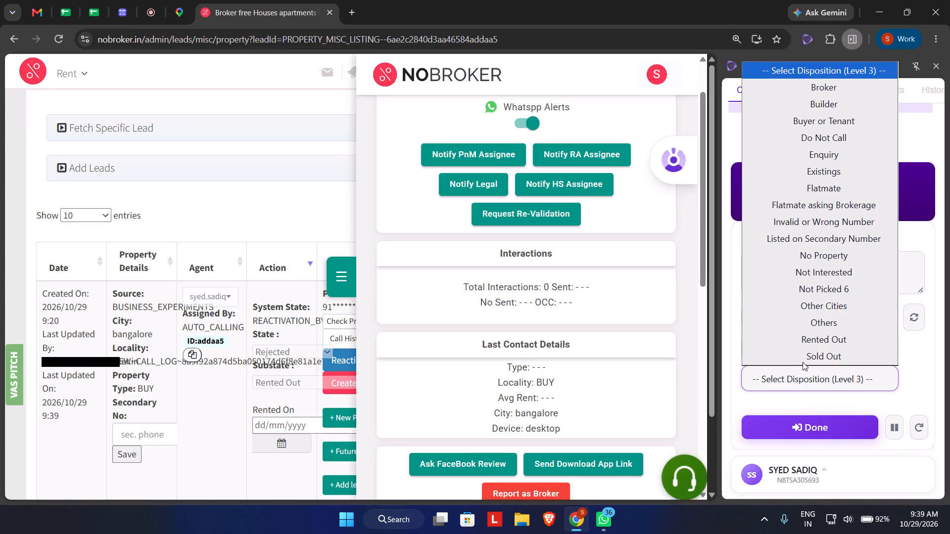
left_click(799, 342)
left_click(796, 435)
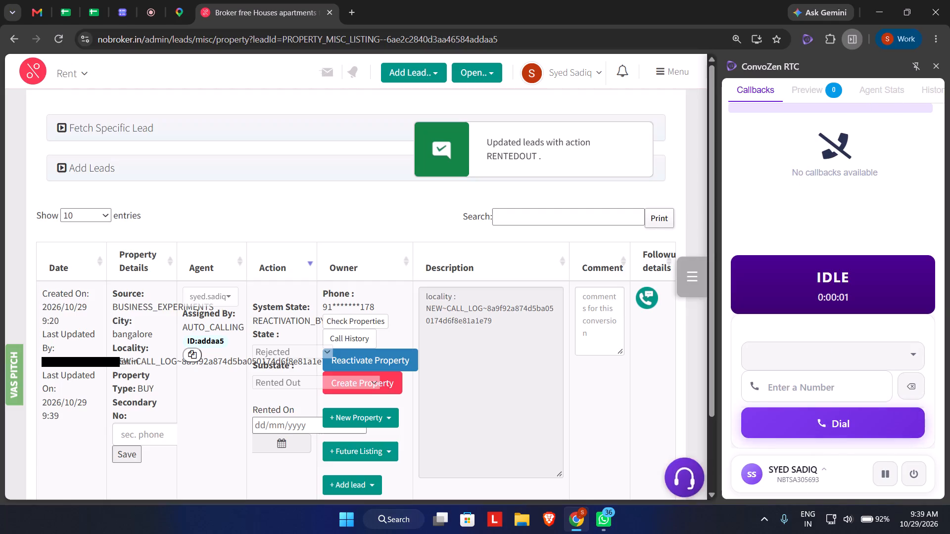
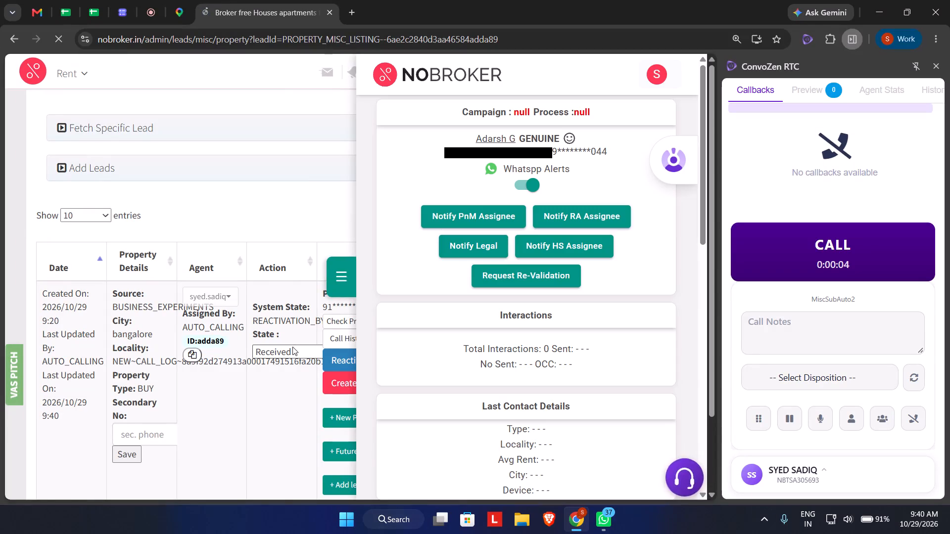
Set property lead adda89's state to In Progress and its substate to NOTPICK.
scroll(510, 401, "down", 6)
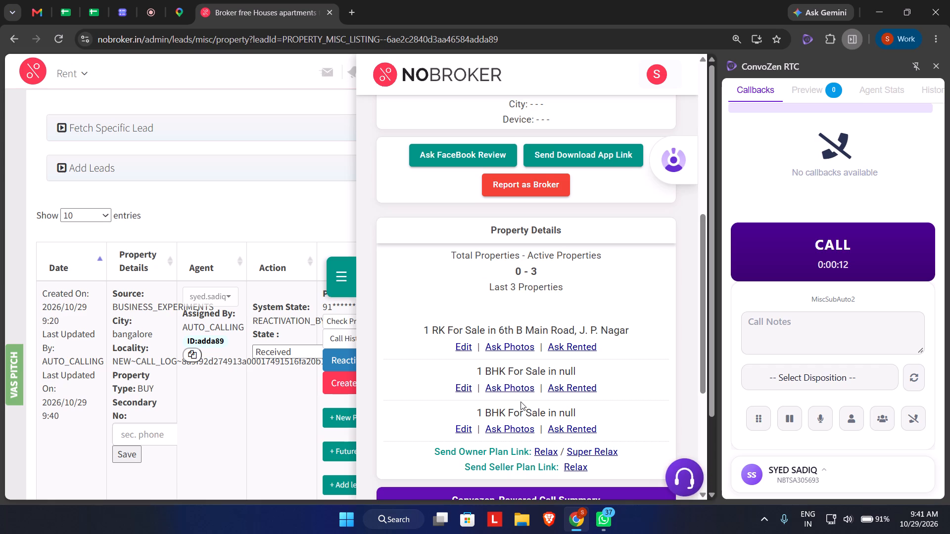
scroll(521, 401, "up", 4)
left_click(293, 352)
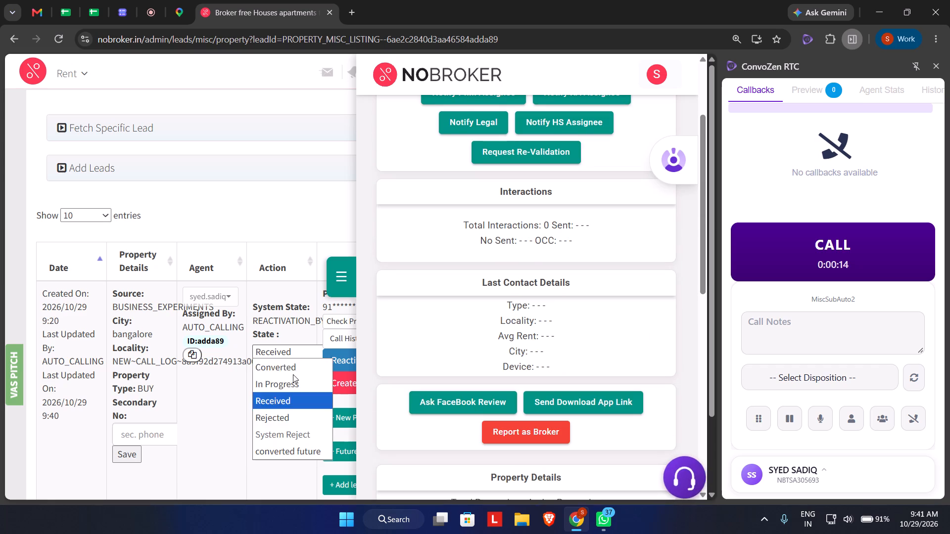
left_click(282, 385)
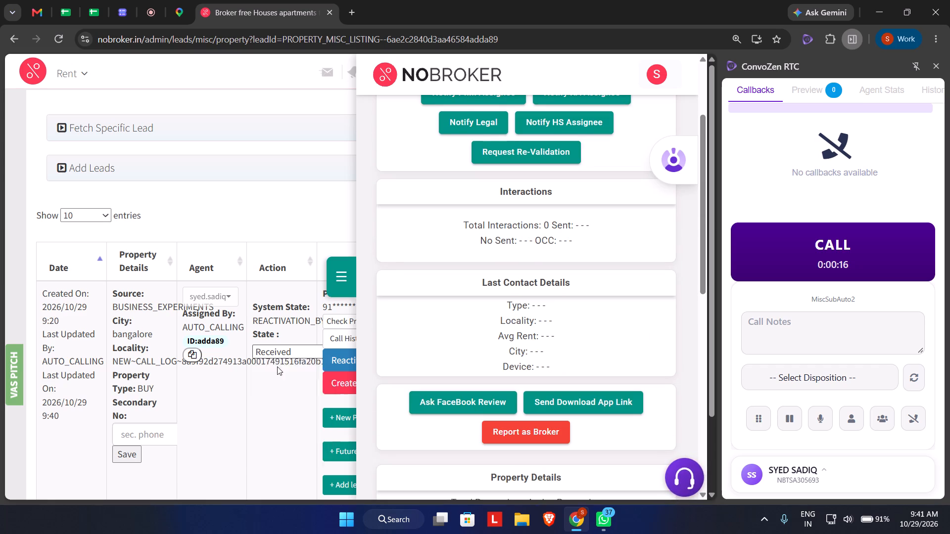
left_click(275, 374)
left_click(258, 284)
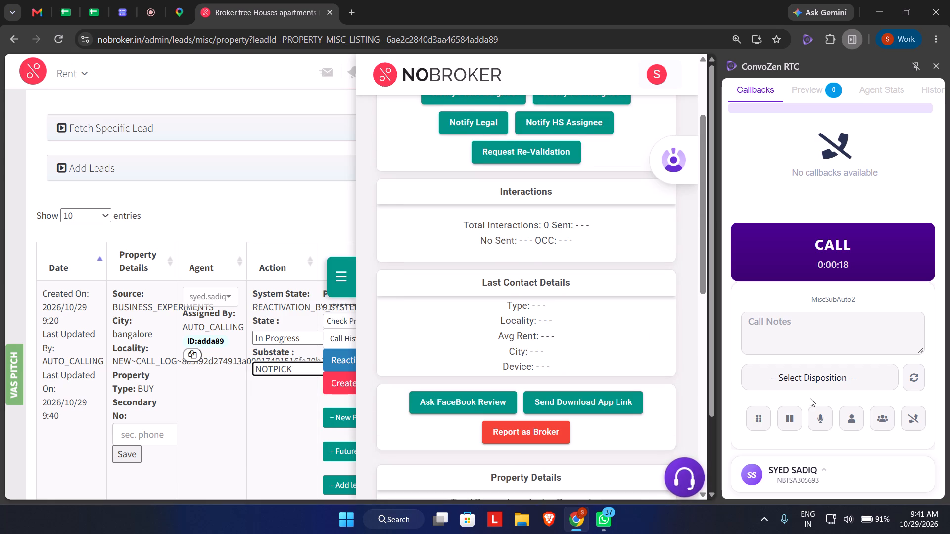
left_click(910, 421)
left_click(779, 387)
left_click(793, 421)
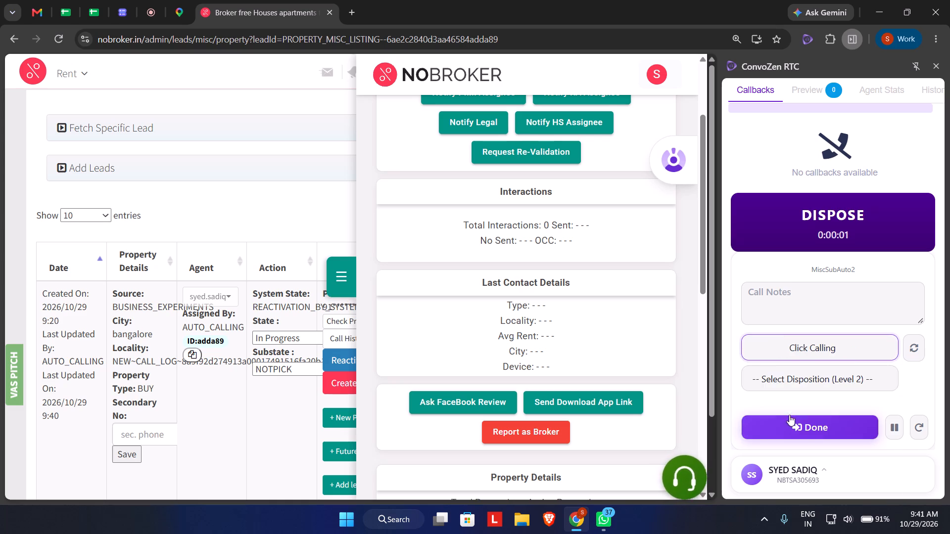
left_click(786, 353)
left_click(794, 398)
left_click(794, 369)
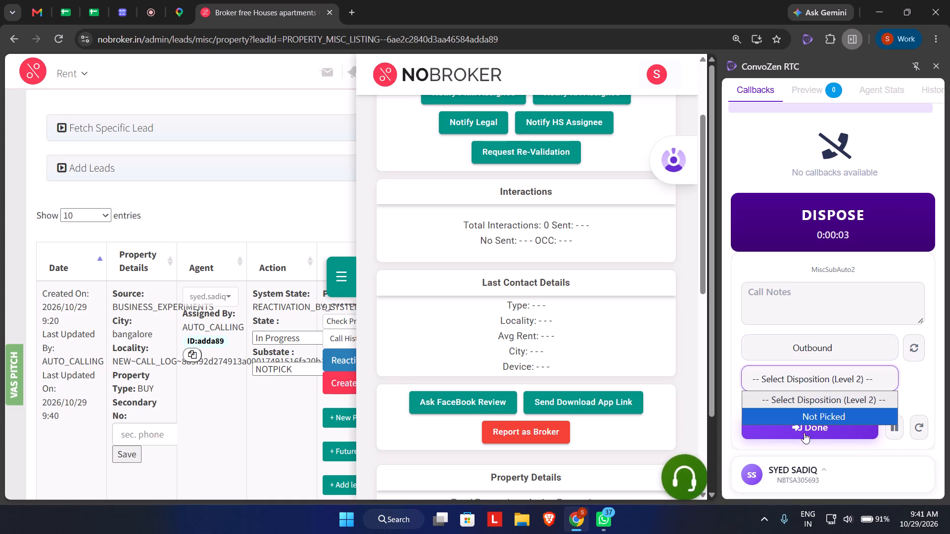
left_click(808, 412)
left_click(805, 384)
left_click(823, 460)
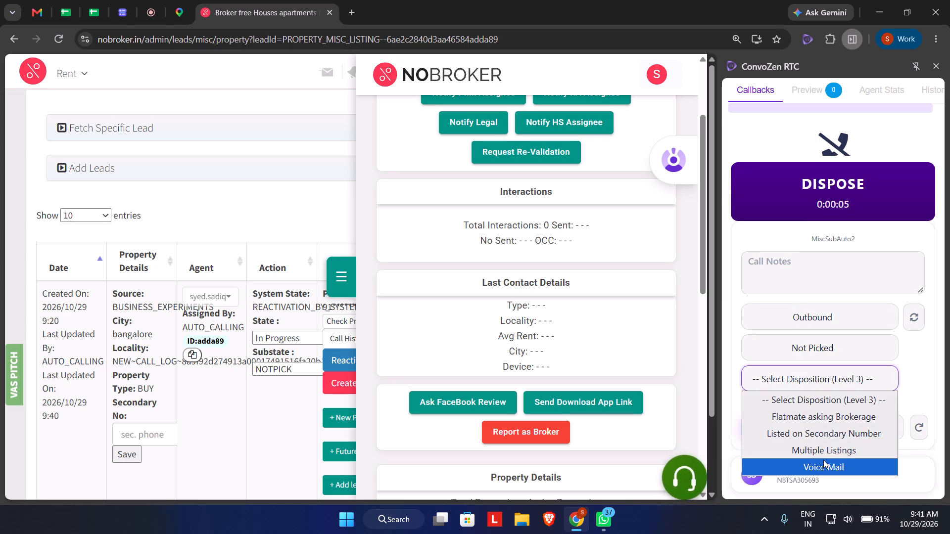
left_click(825, 435)
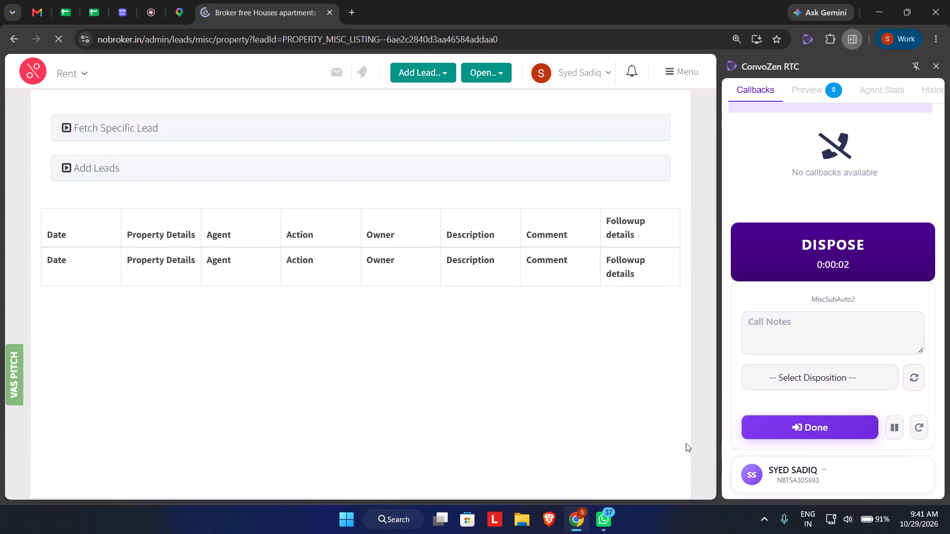
left_click(253, 354)
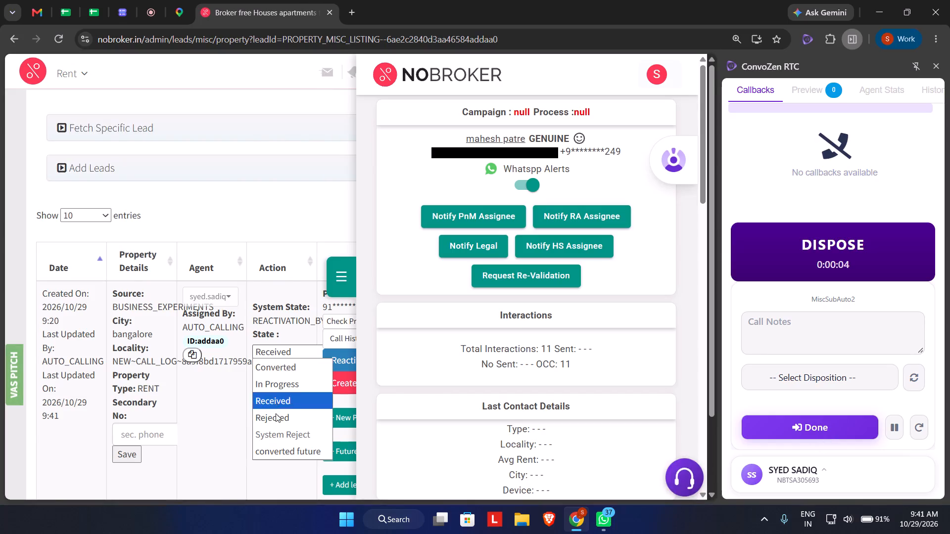
left_click(269, 378)
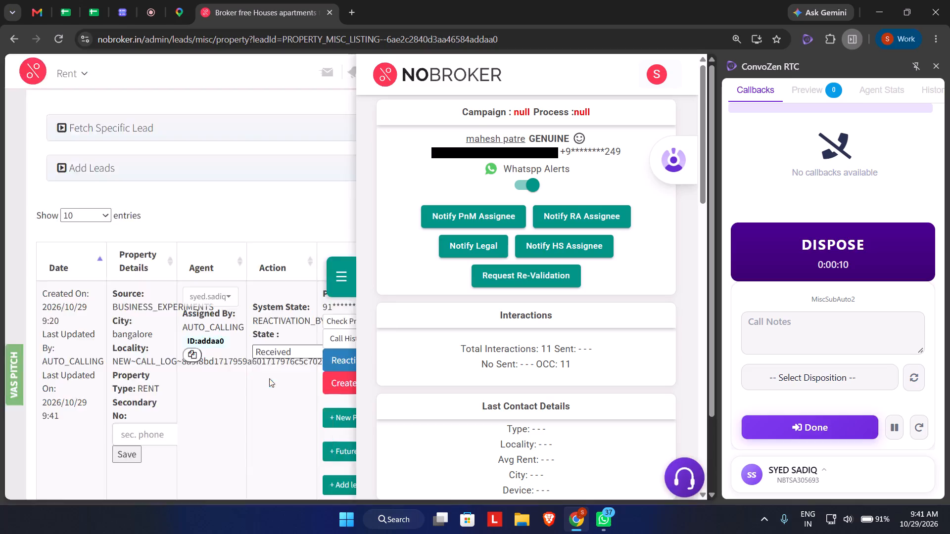
left_click(272, 370)
left_click(293, 283)
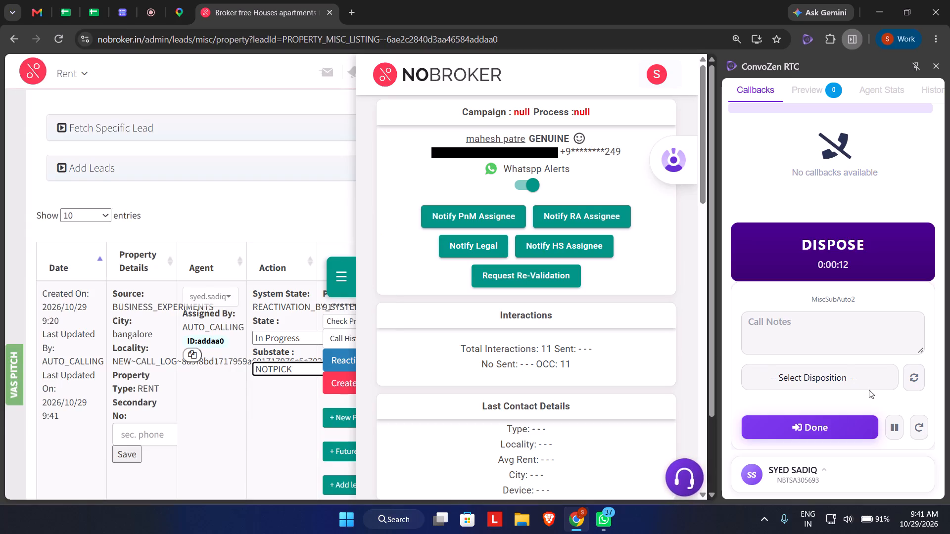
left_click(851, 374)
left_click(800, 411)
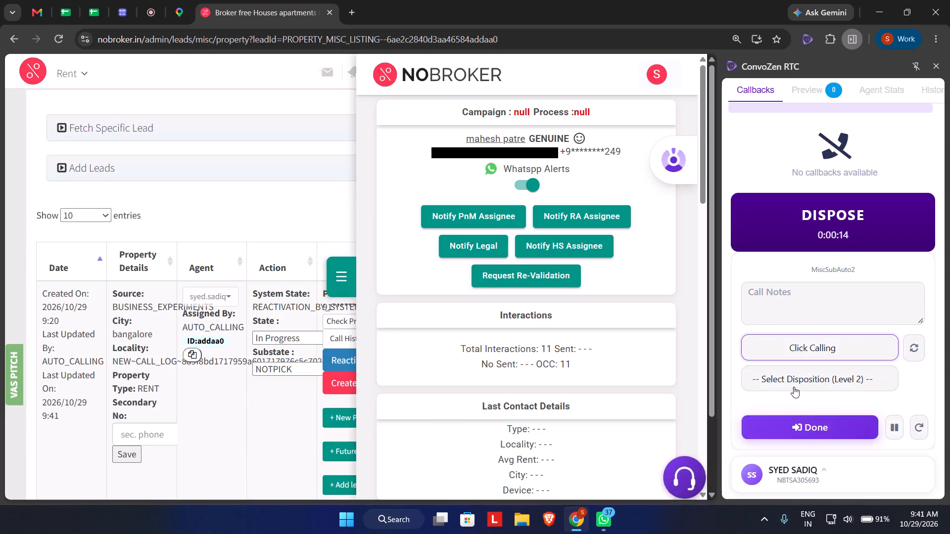
left_click(793, 385)
left_click_drag(811, 467, 810, 456)
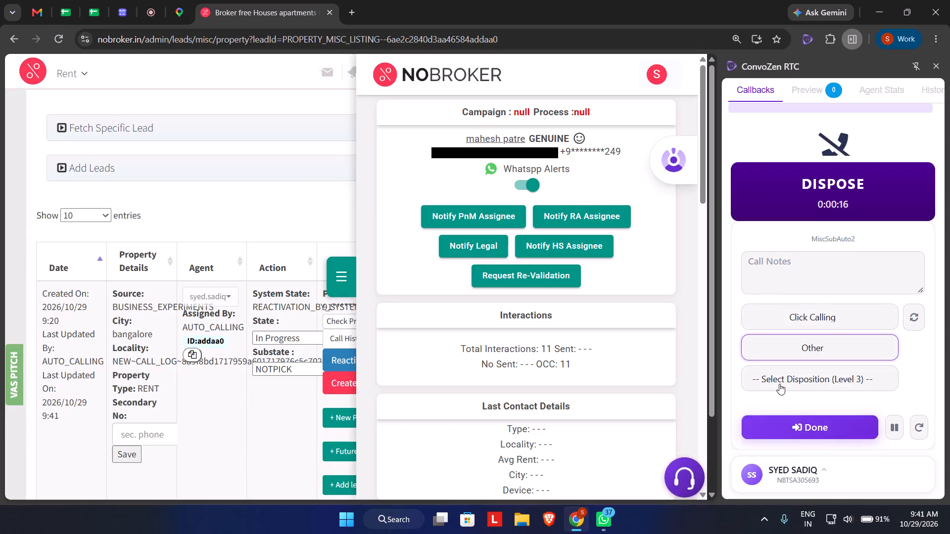
left_click(779, 384)
left_click(774, 411)
left_click(773, 431)
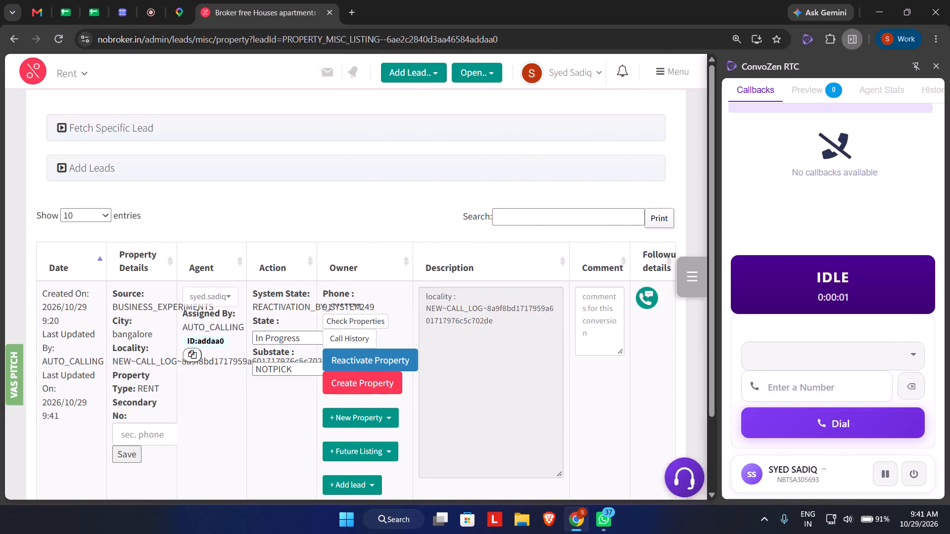
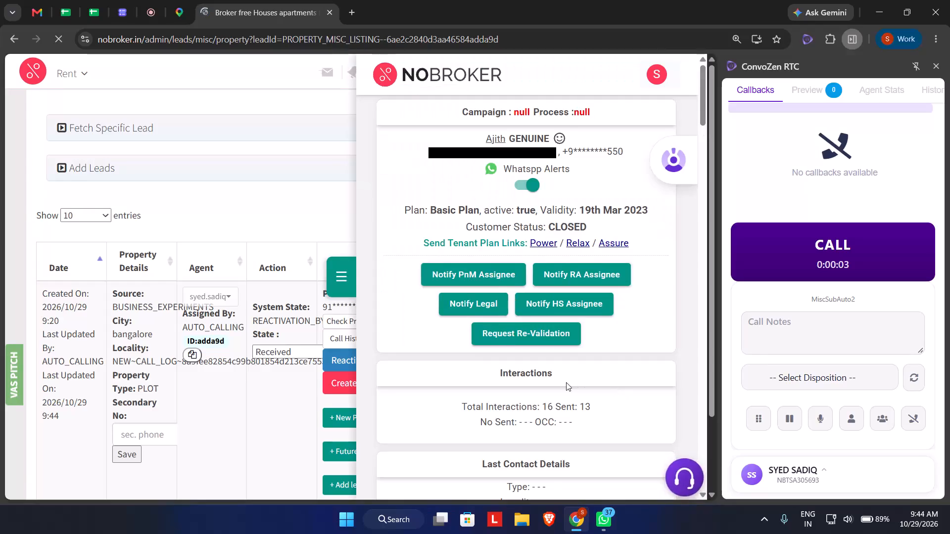
scroll(566, 382, "down", 6)
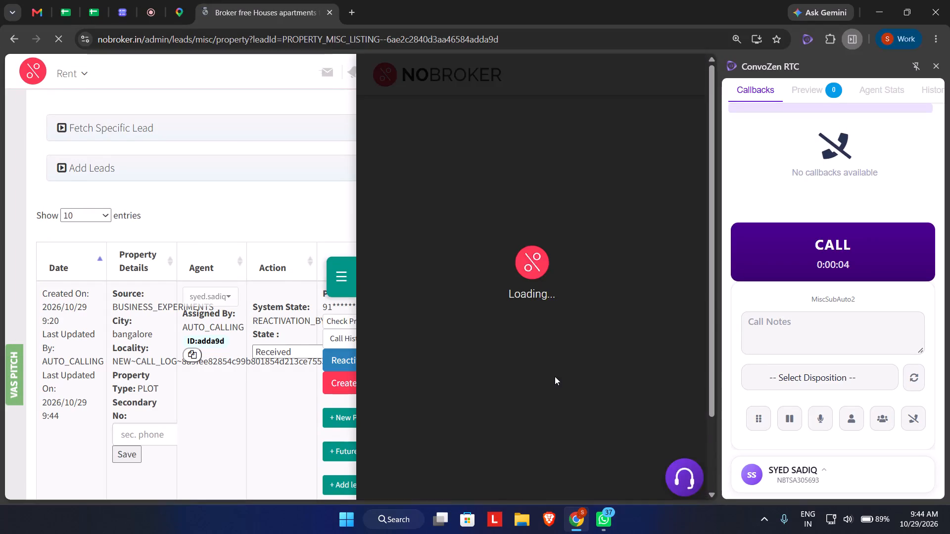
scroll(546, 373, "down", 4)
scroll(479, 417, "down", 5)
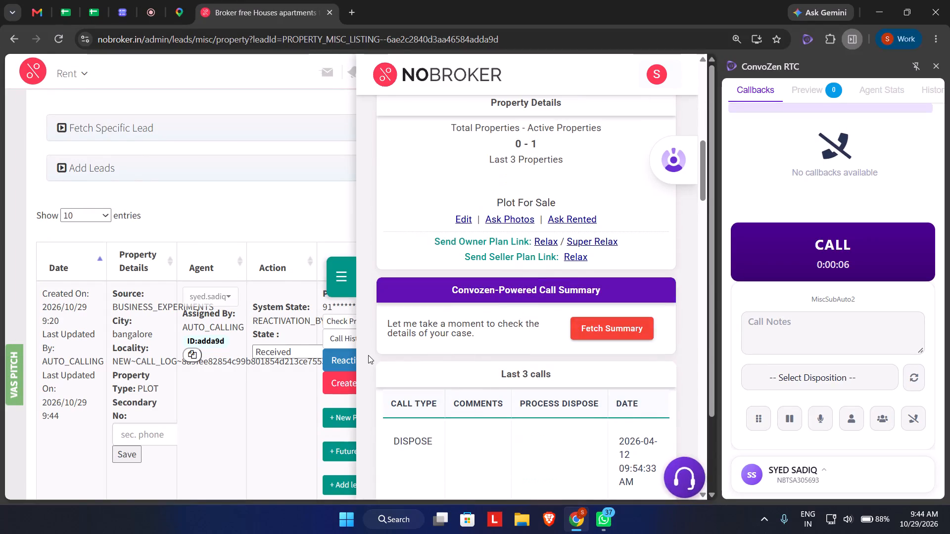
left_click(326, 322)
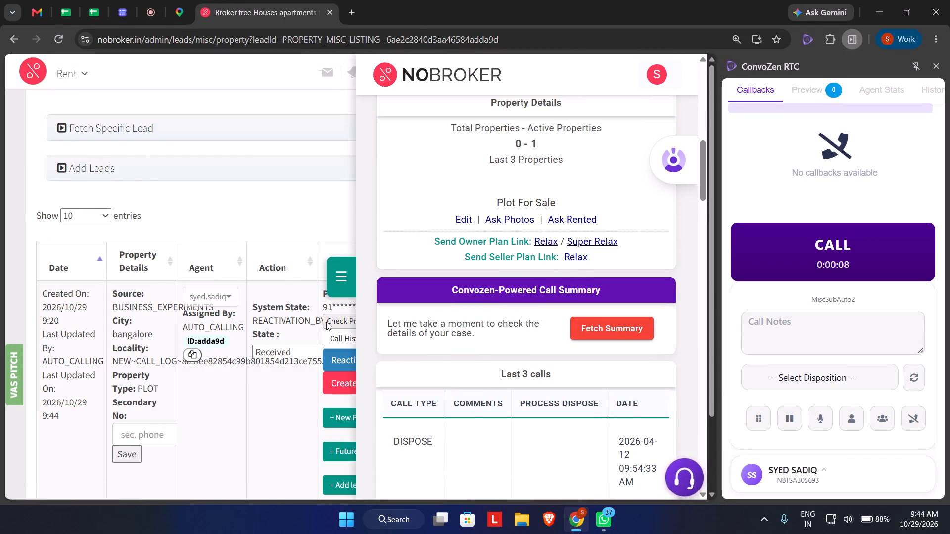
scroll(529, 374, "down", 20)
scroll(529, 374, "down", 2)
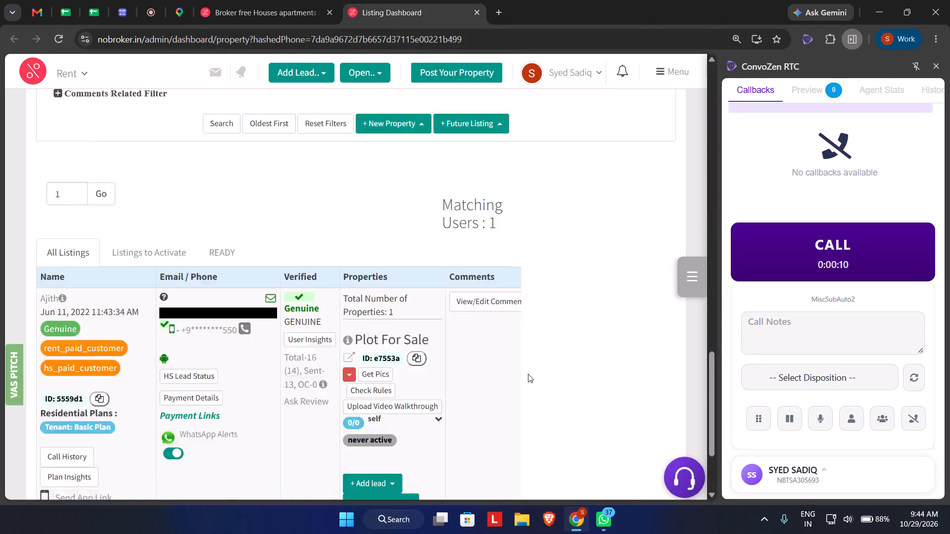
scroll(528, 374, "down", 4)
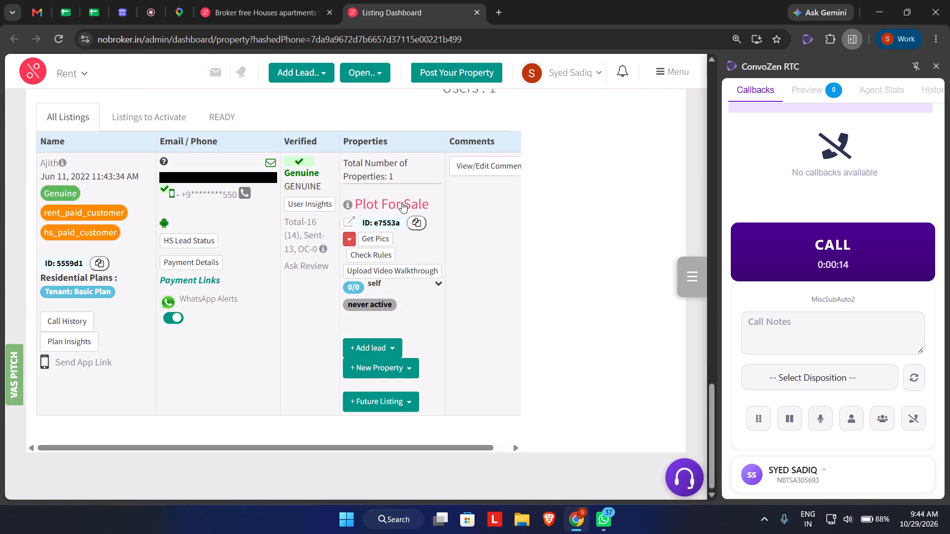
left_click(477, 13)
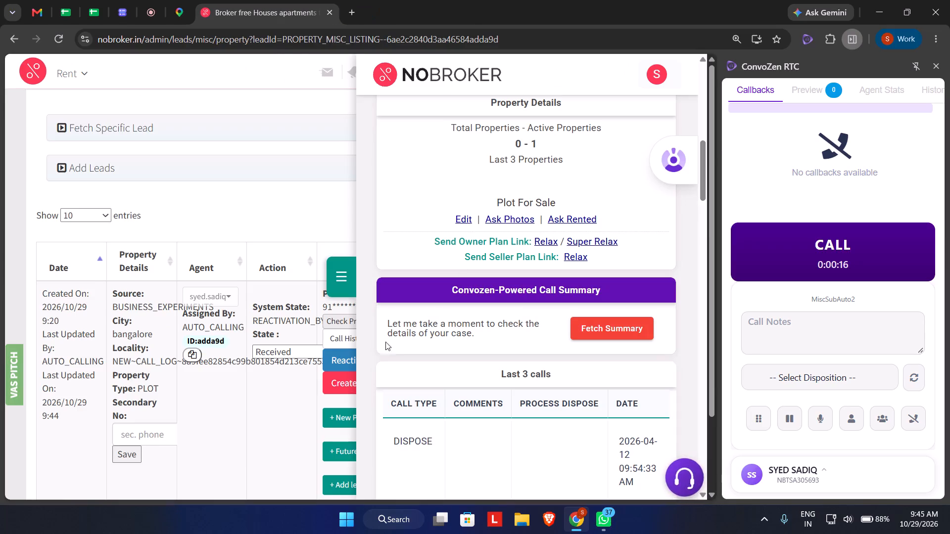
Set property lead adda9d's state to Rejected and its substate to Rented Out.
left_click(267, 349)
left_click(303, 421)
left_click(282, 368)
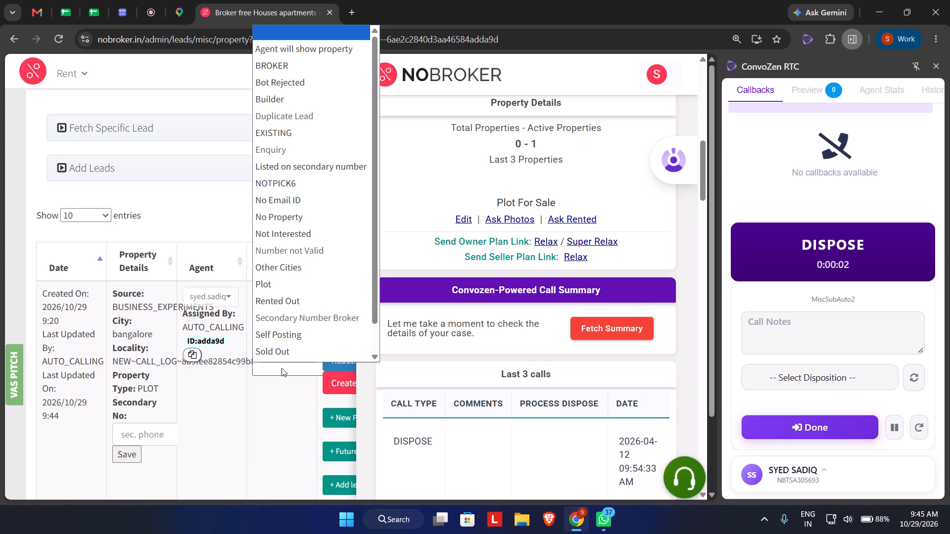
left_click(290, 296)
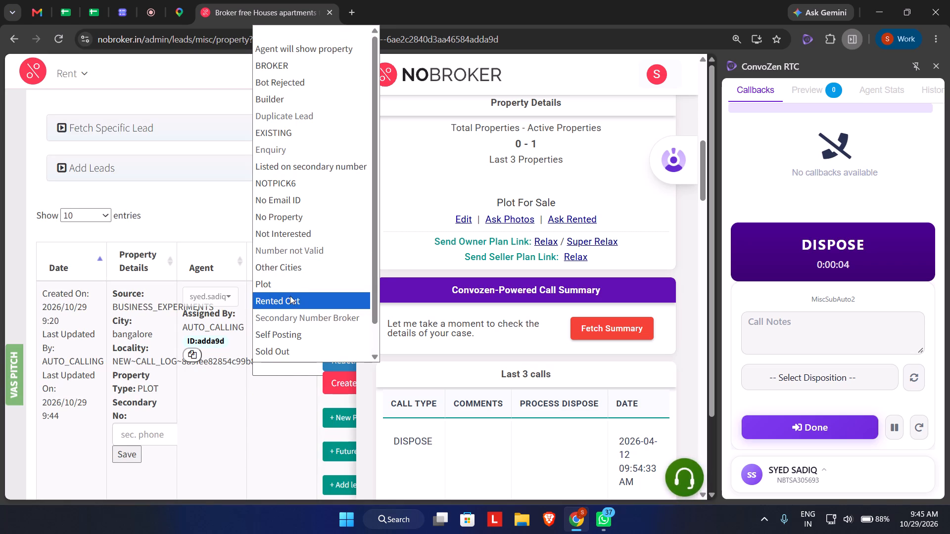
left_click(797, 372)
left_click(803, 411)
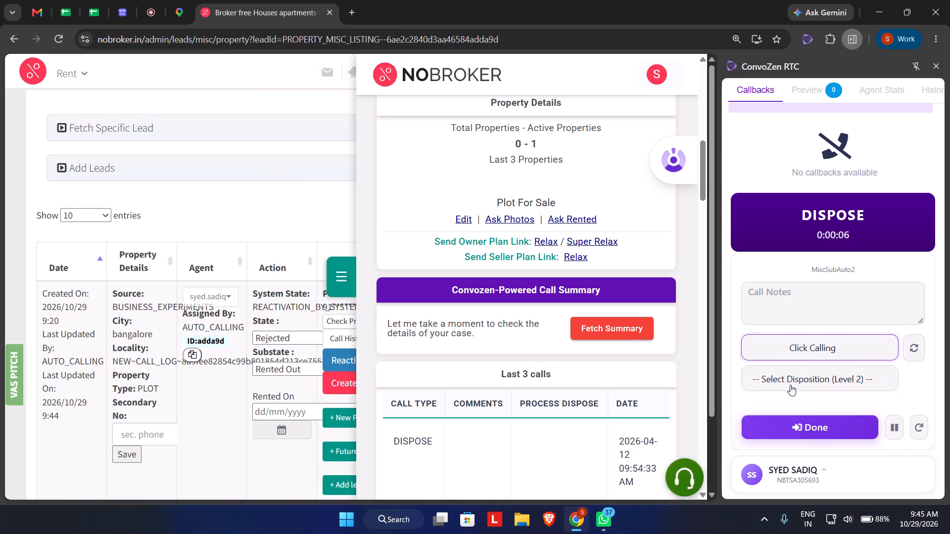
left_click(790, 384)
left_click(815, 463)
left_click(790, 387)
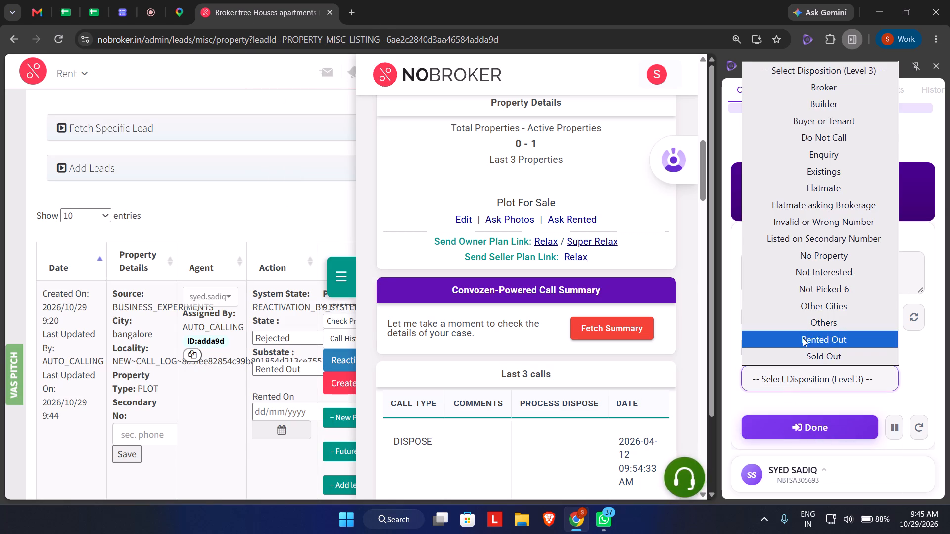
left_click(803, 338)
left_click(808, 428)
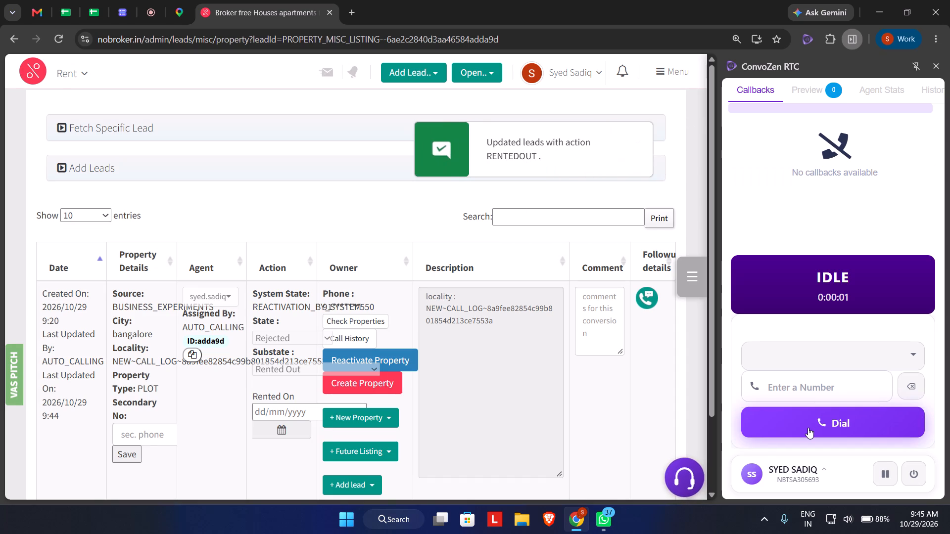
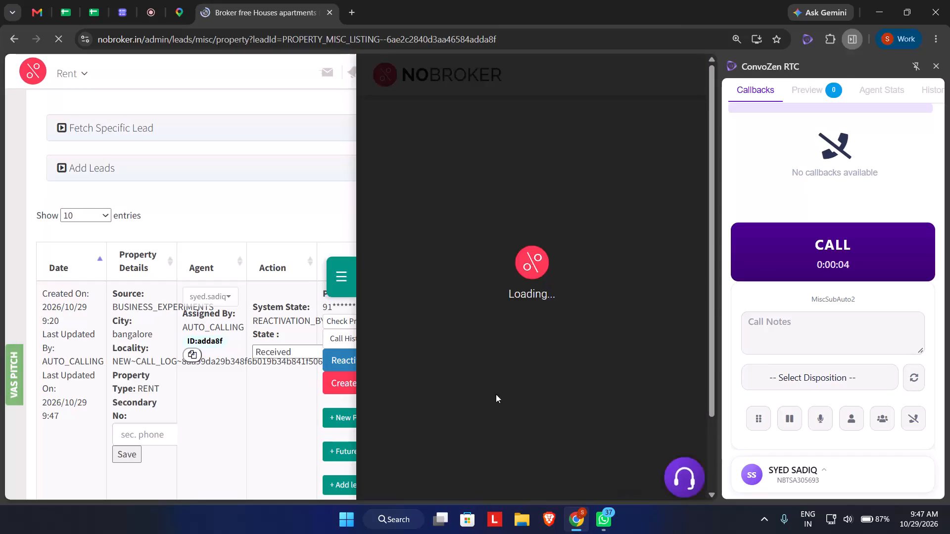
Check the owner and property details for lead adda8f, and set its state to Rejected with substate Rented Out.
scroll(494, 392, "down", 4)
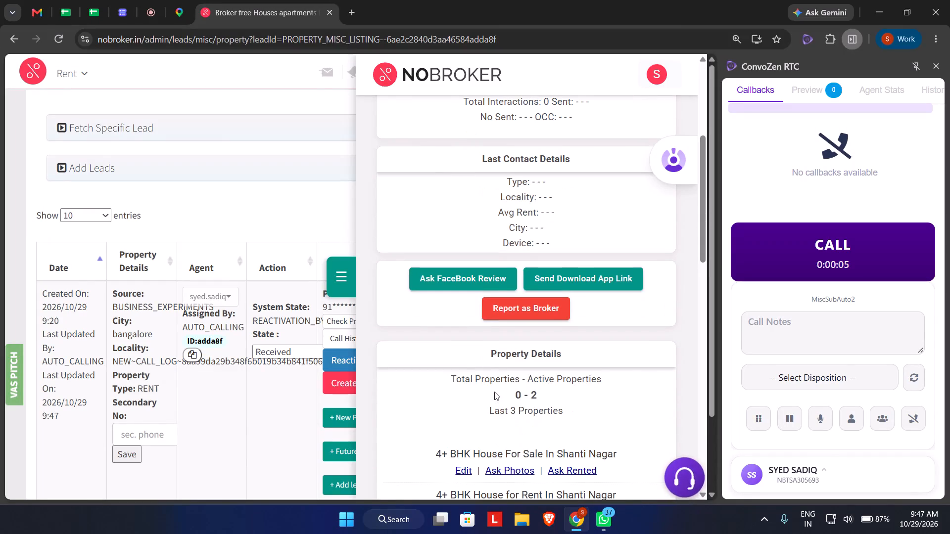
scroll(494, 392, "down", 3)
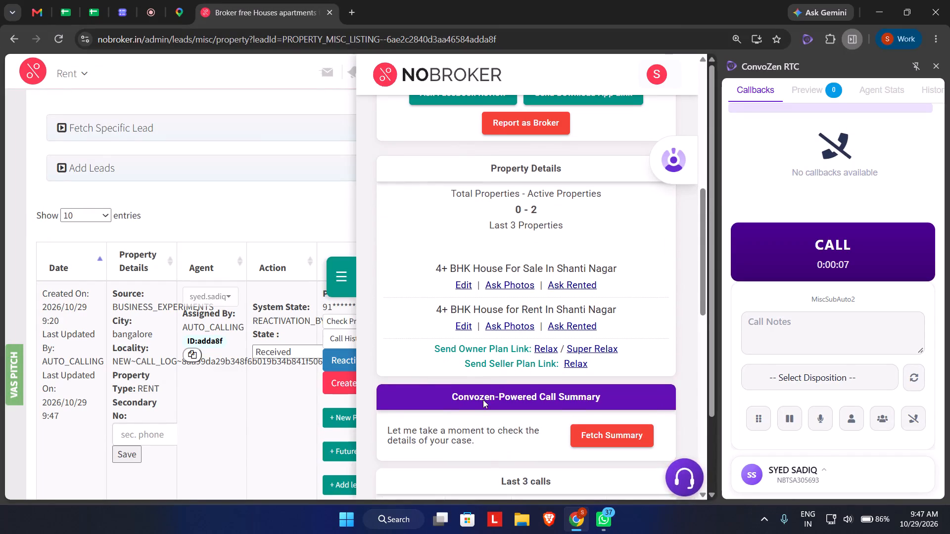
scroll(450, 241, "up", 9)
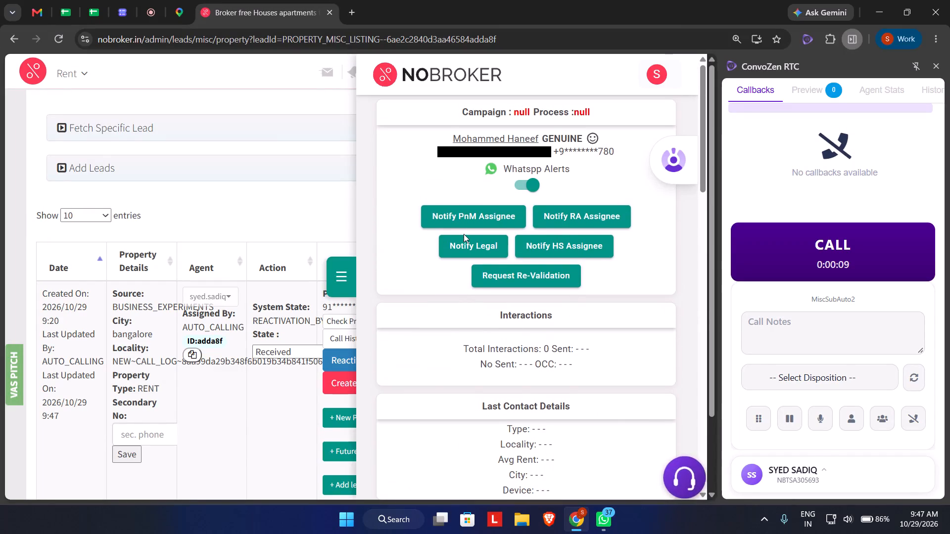
scroll(464, 230, "down", 3)
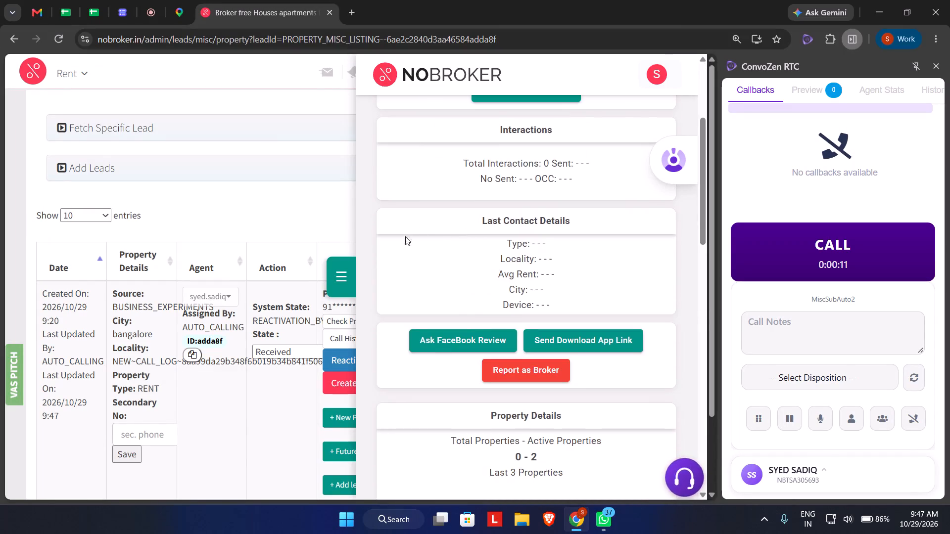
double_click(297, 354)
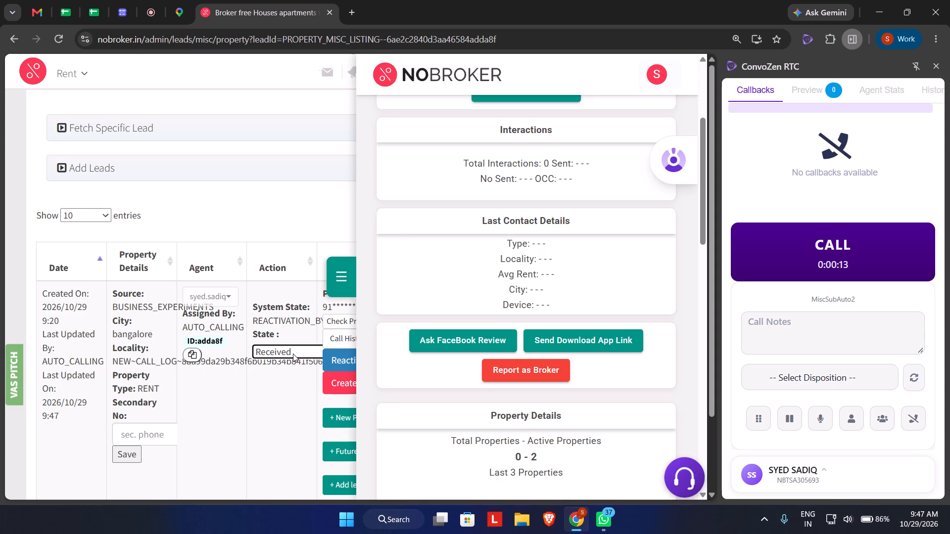
left_click(293, 354)
left_click(277, 417)
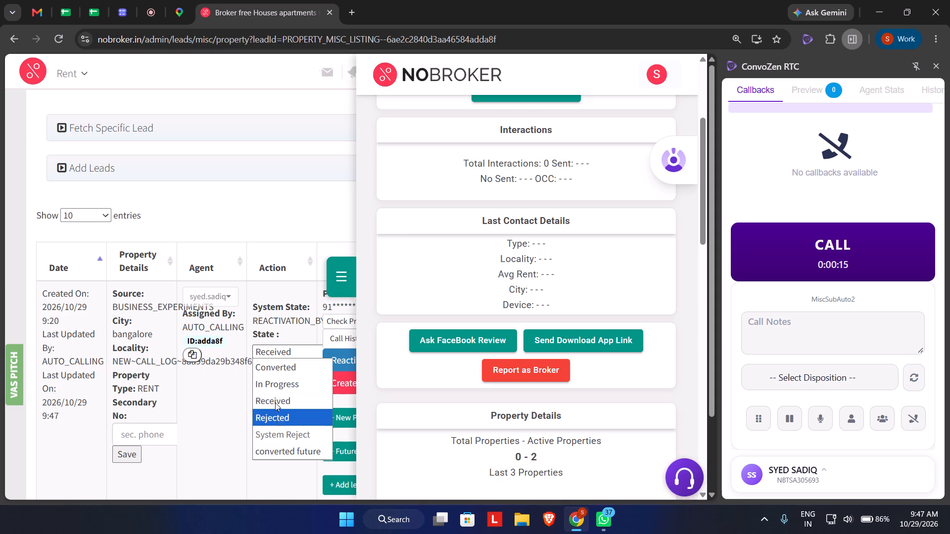
left_click(263, 367)
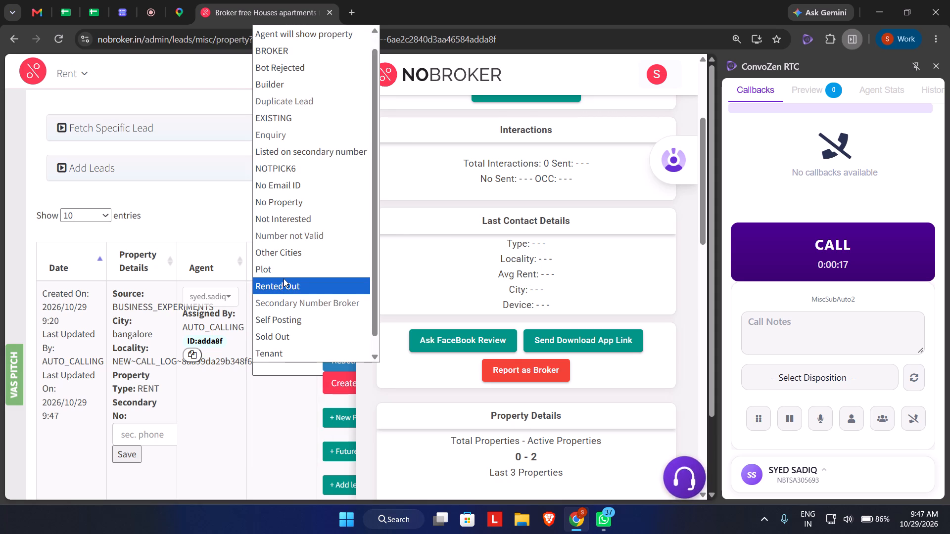
left_click_drag(284, 278, 285, 285)
left_click(858, 369)
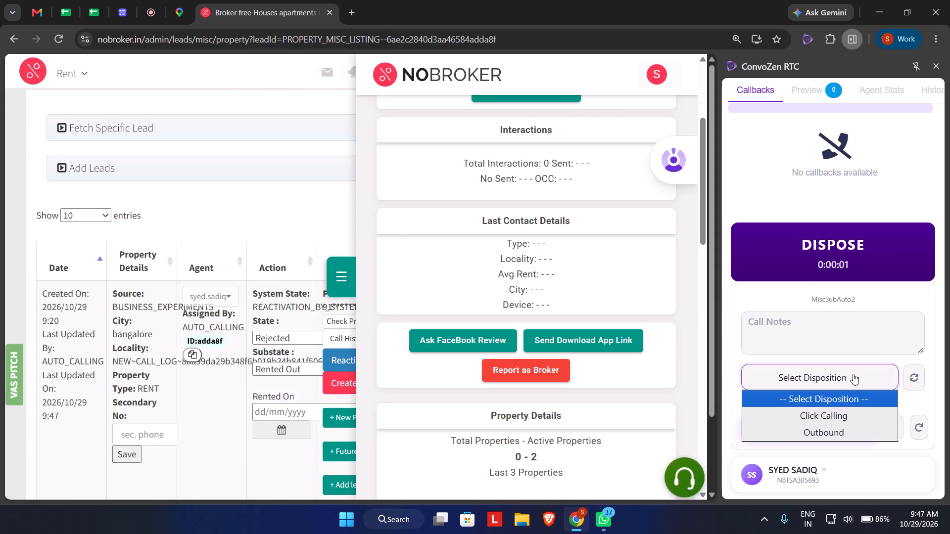
left_click(815, 417)
left_click(800, 388)
left_click(836, 470)
left_click(809, 388)
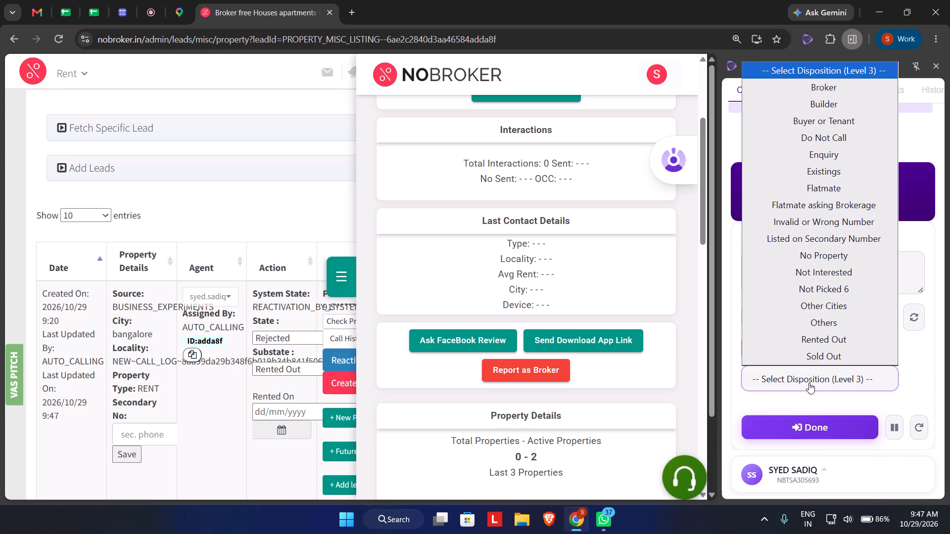
left_click(823, 343)
left_click(834, 410)
left_click(833, 421)
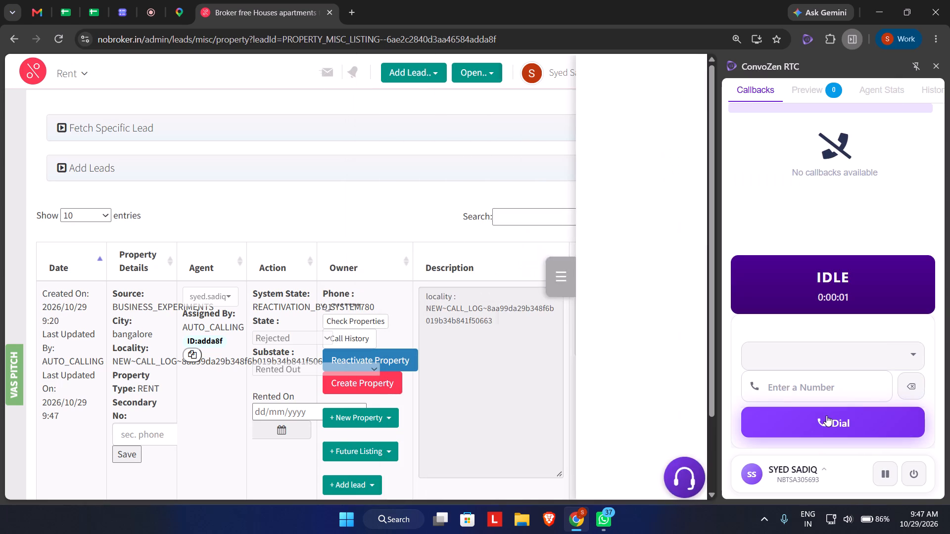
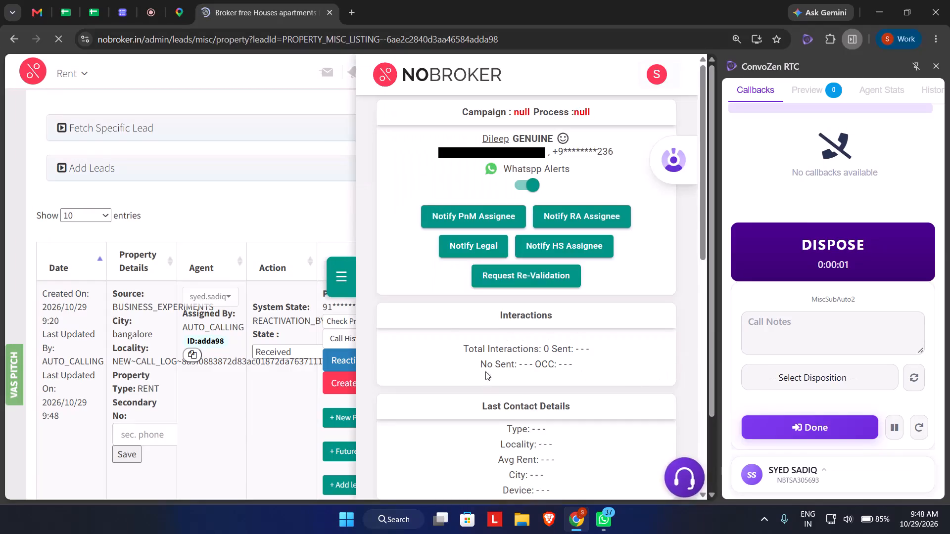
left_click(274, 356)
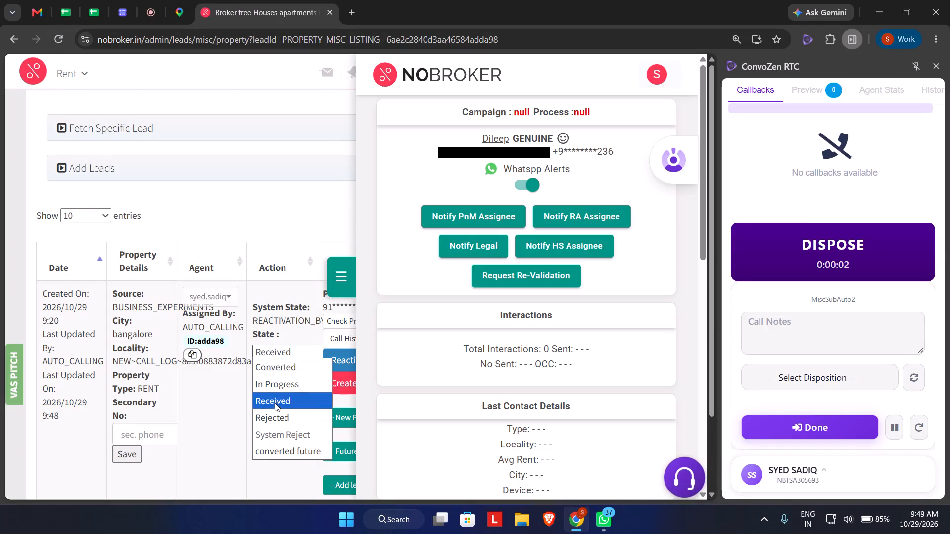
left_click(270, 388)
left_click(281, 360)
left_click(279, 367)
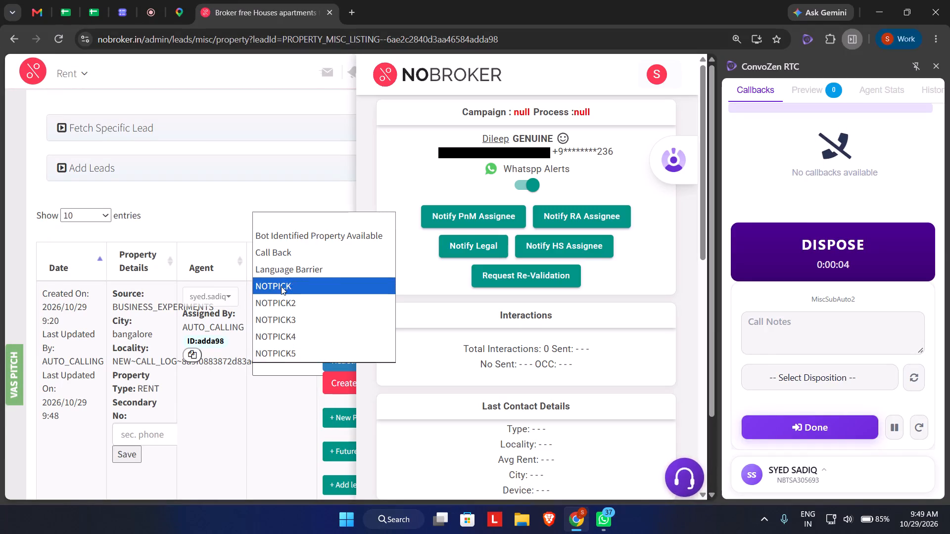
left_click(281, 285)
left_click(816, 384)
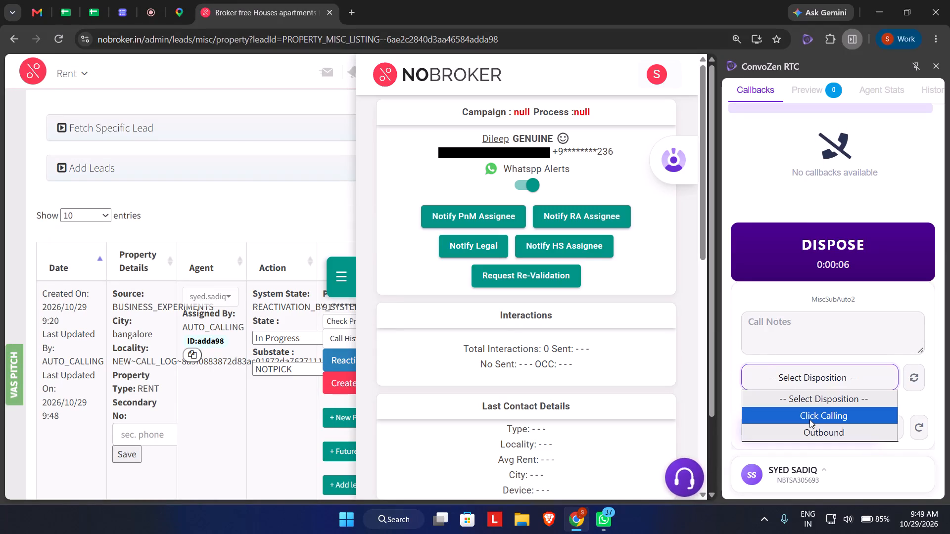
left_click(804, 411)
left_click(800, 378)
left_click_drag(807, 453, 801, 445)
left_click(791, 391)
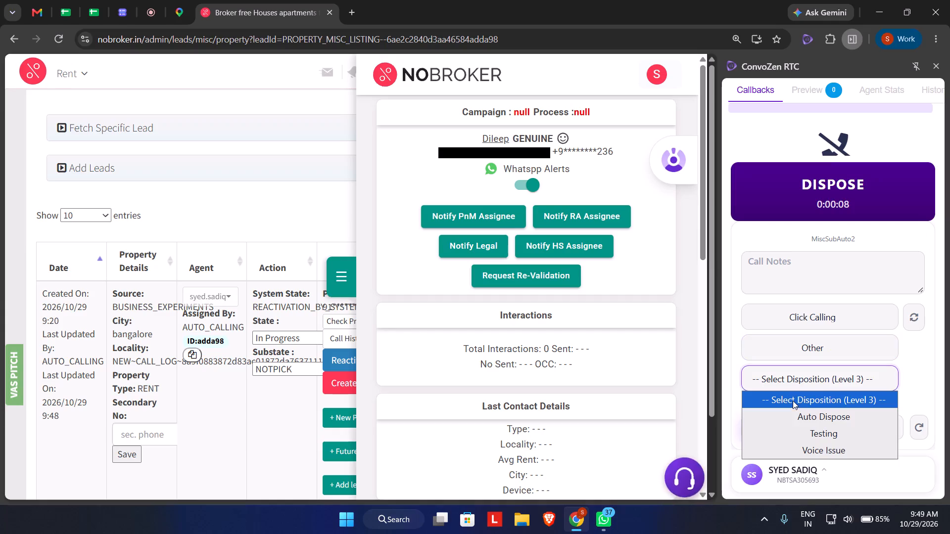
left_click(793, 411)
left_click(792, 419)
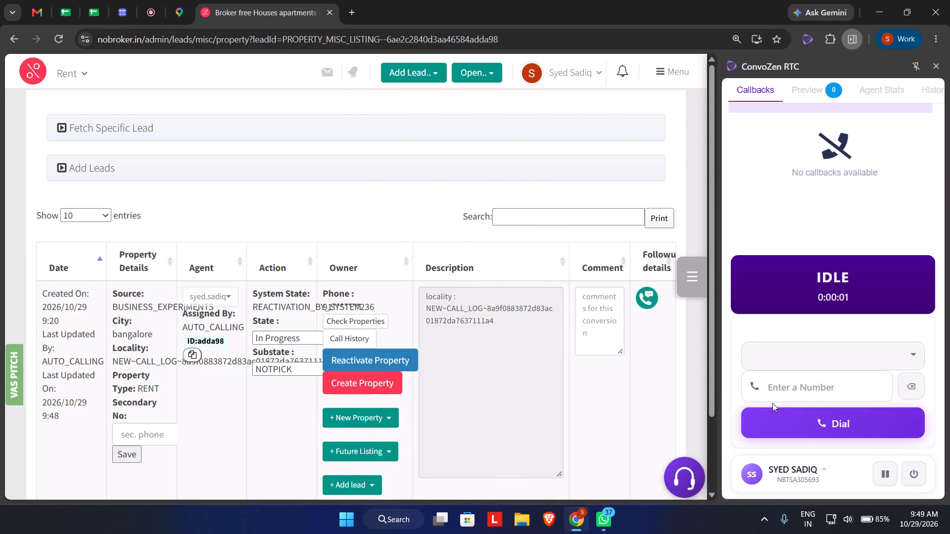
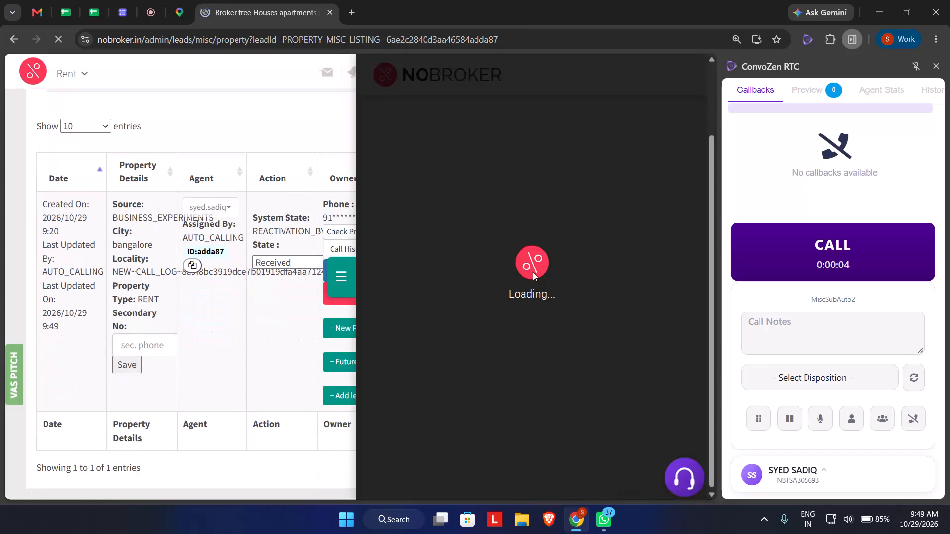
scroll(533, 272, "down", 3)
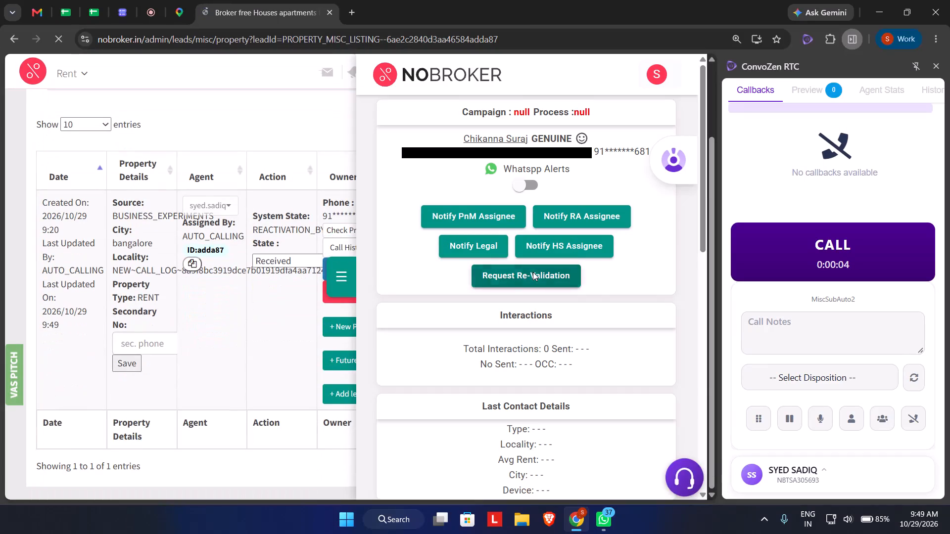
scroll(533, 272, "down", 2)
scroll(462, 401, "down", 6)
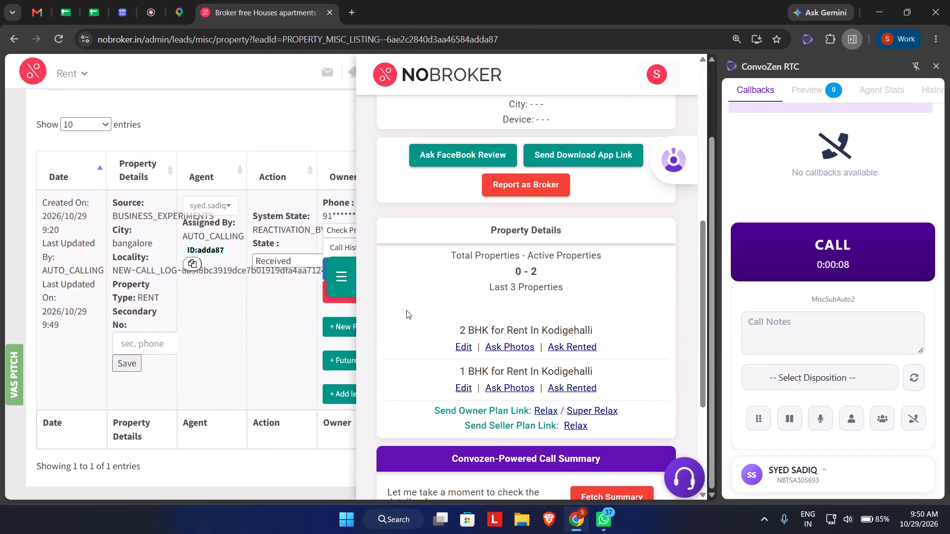
left_click(343, 229)
scroll(437, 236, "down", 5)
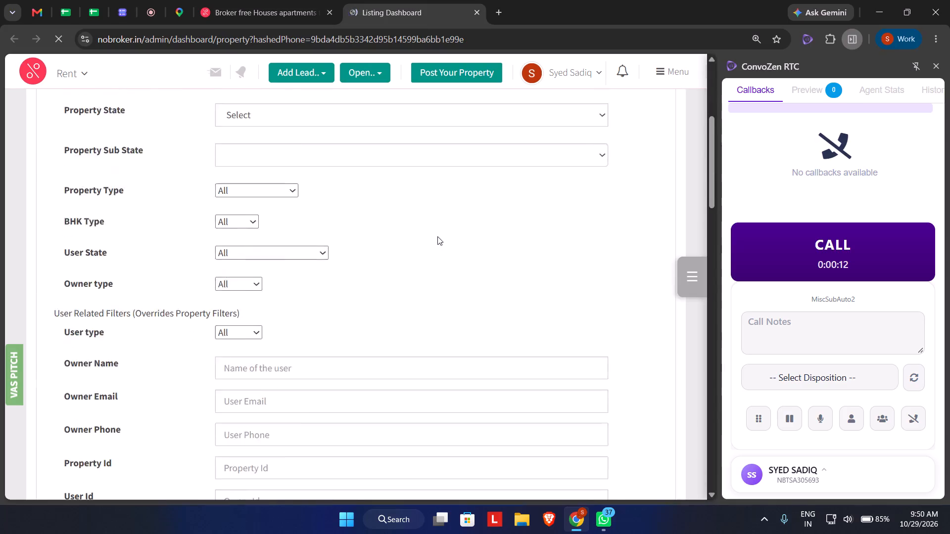
scroll(437, 236, "down", 17)
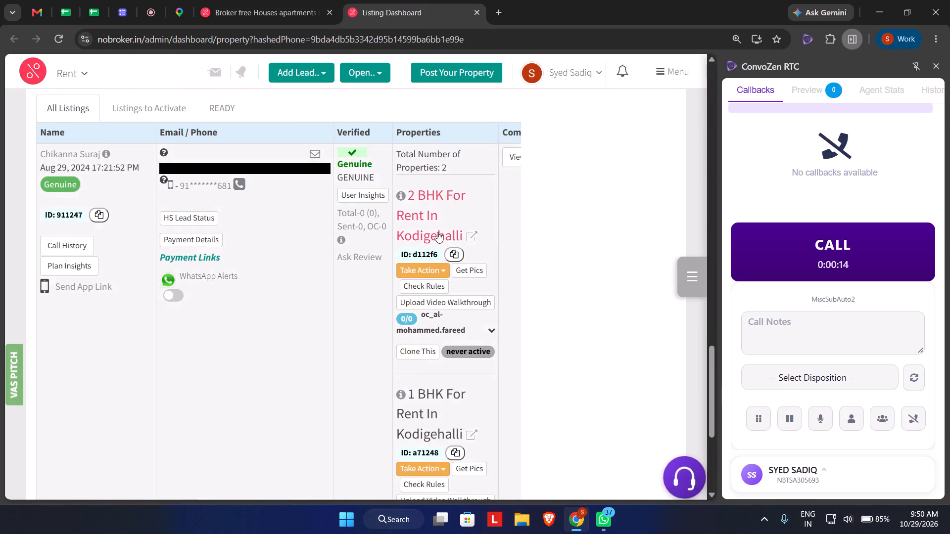
scroll(264, 284, "down", 4)
scroll(266, 279, "up", 1)
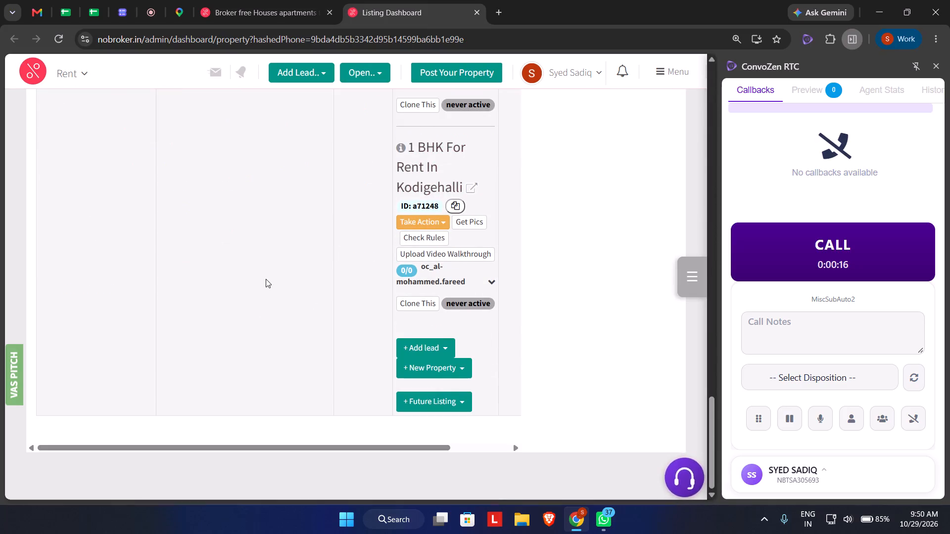
scroll(266, 279, "up", 8)
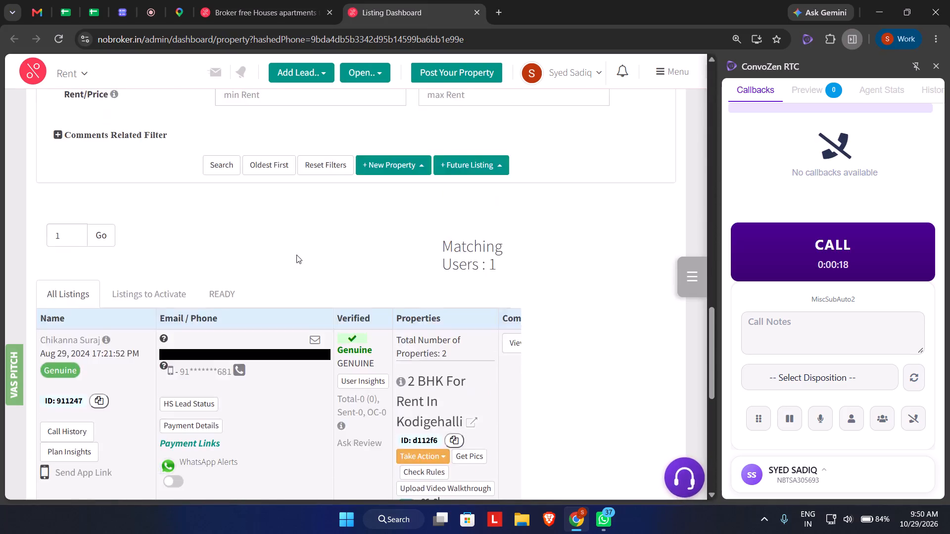
scroll(296, 255, "up", 13)
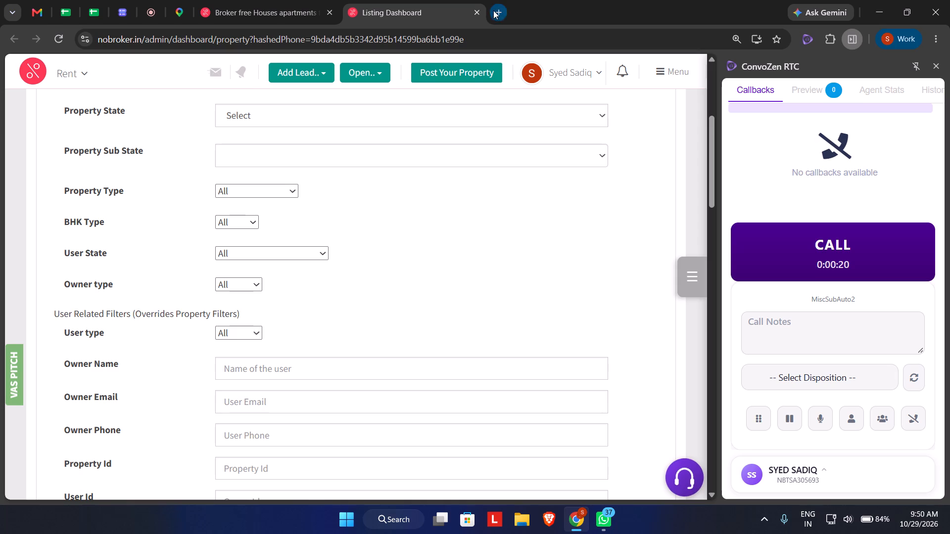
left_click(478, 11)
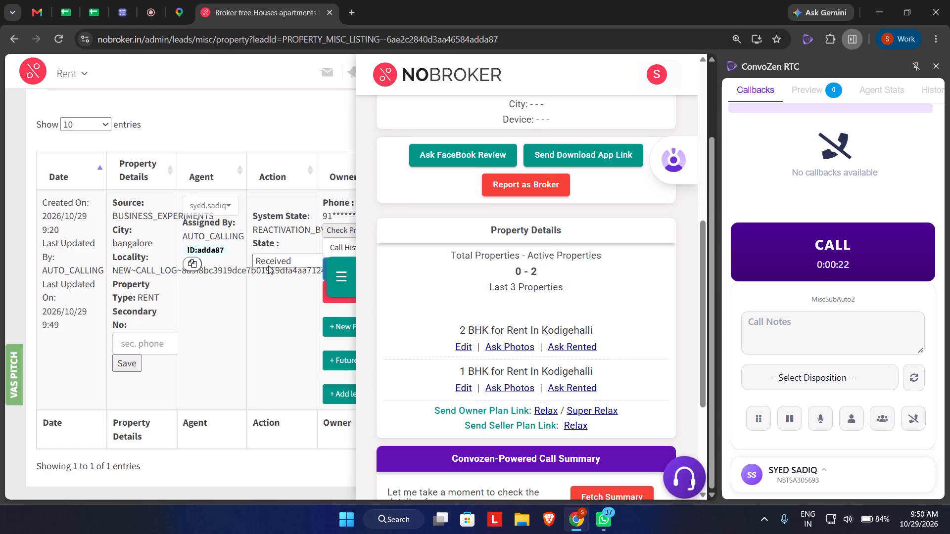
double_click(267, 251)
left_click(290, 319)
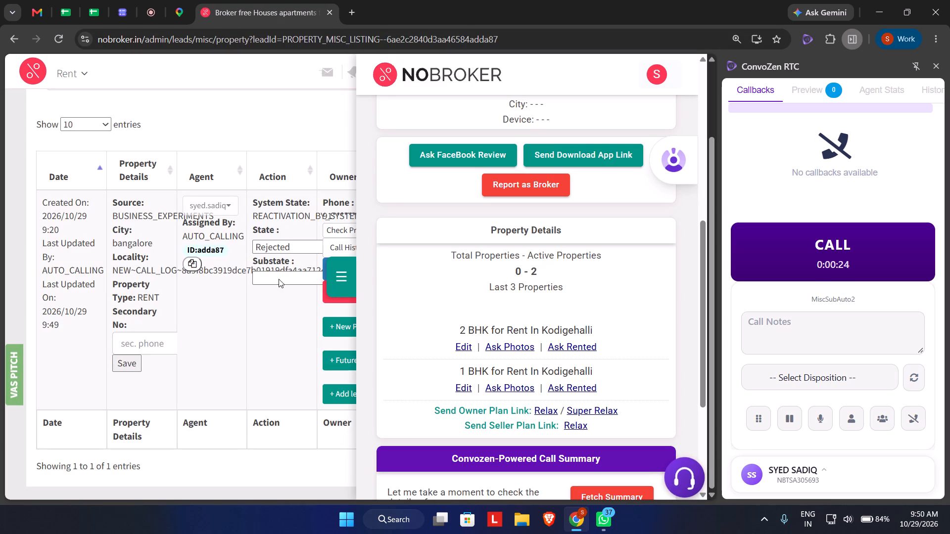
left_click(279, 279)
left_click_drag(308, 258, 309, 262)
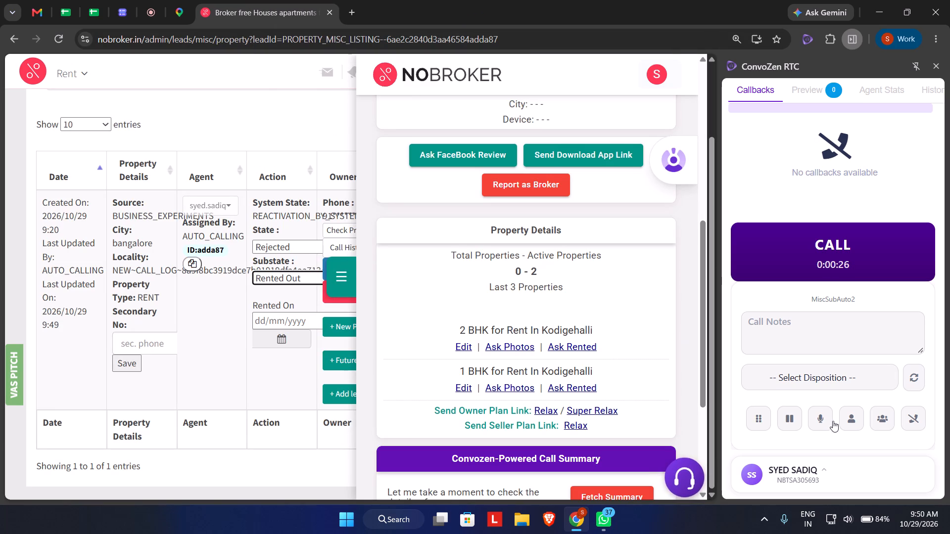
left_click(901, 427)
left_click(907, 433)
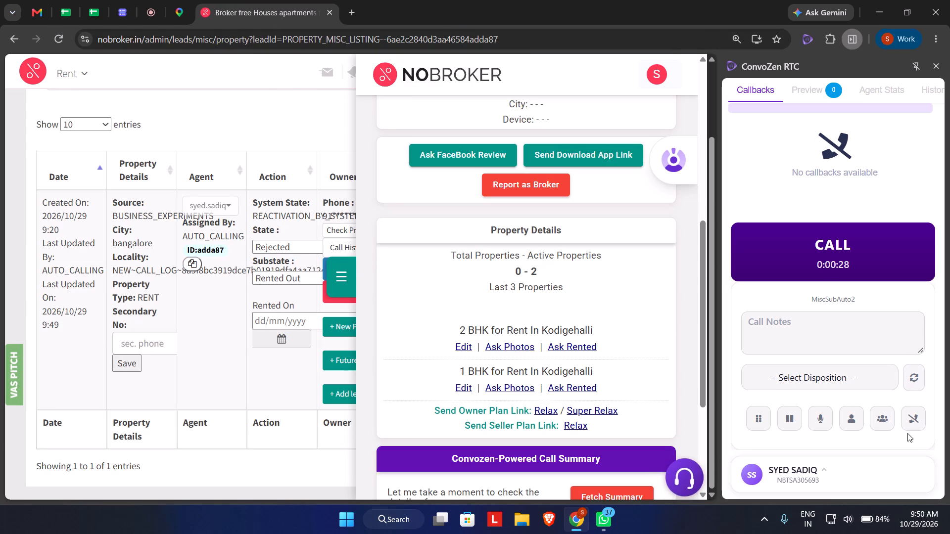
left_click(909, 429)
left_click(813, 385)
left_click(818, 413)
left_click(805, 380)
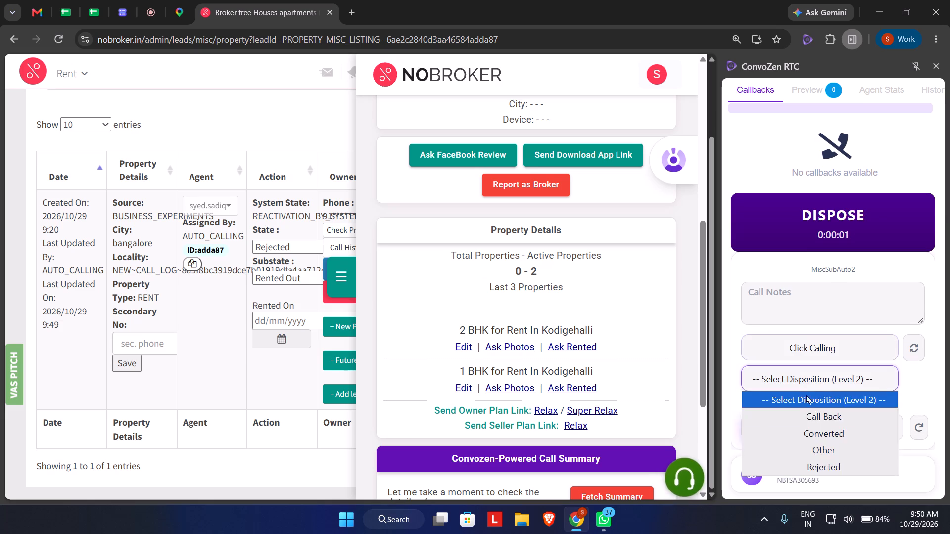
left_click(825, 460)
left_click(814, 373)
left_click(812, 344)
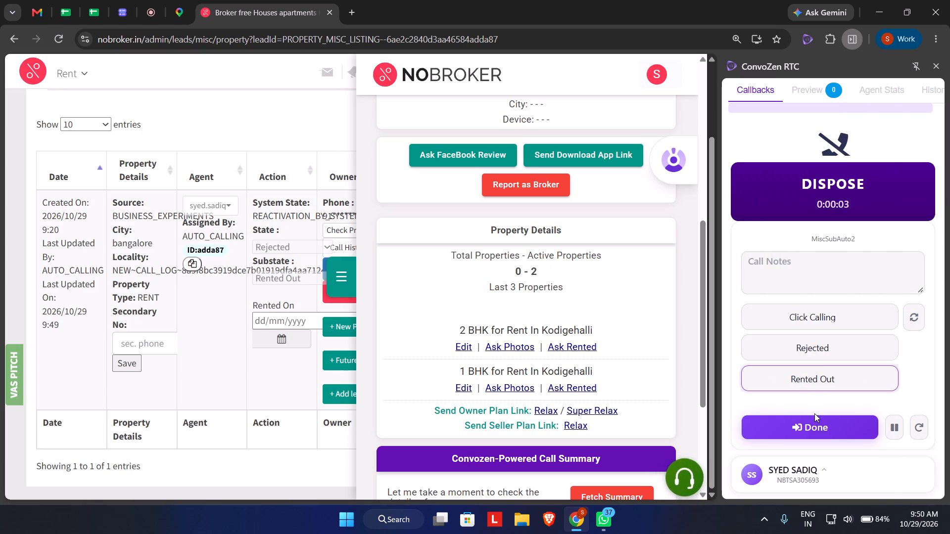
left_click(814, 422)
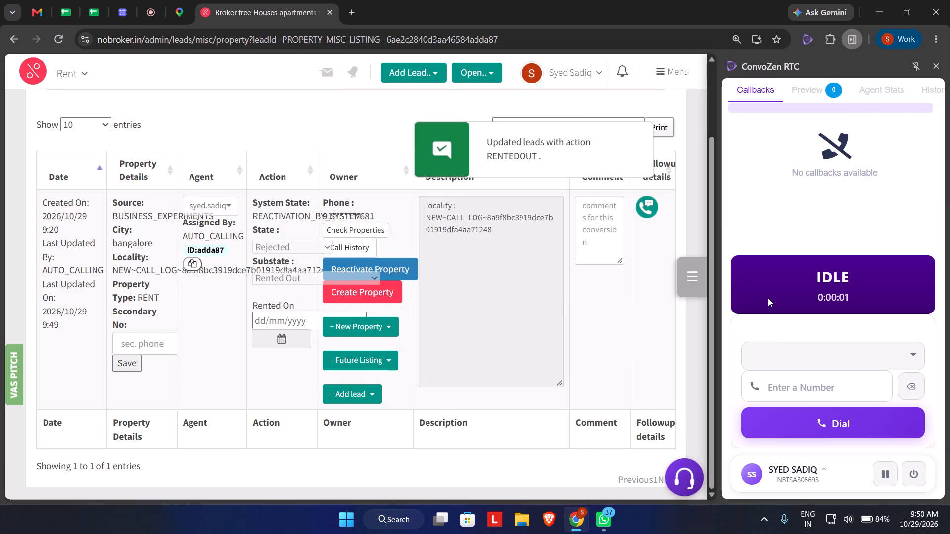
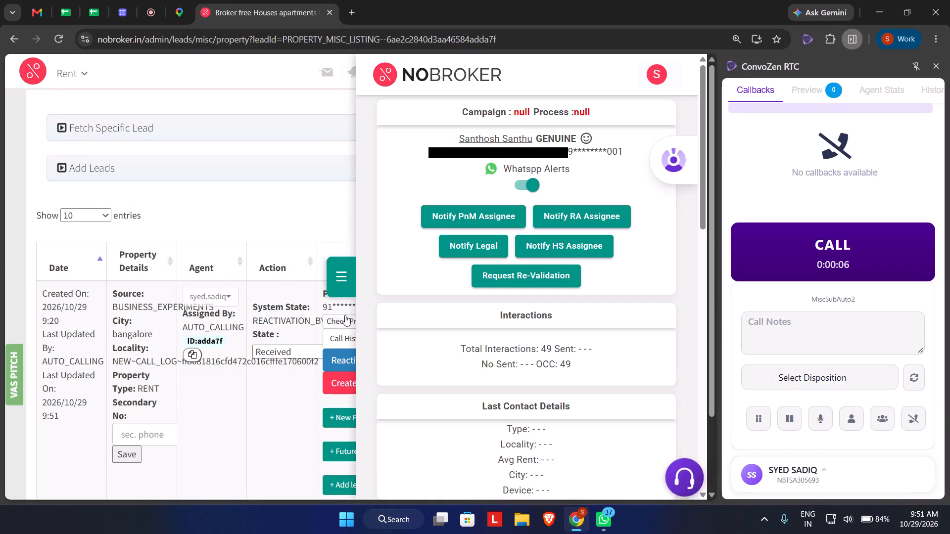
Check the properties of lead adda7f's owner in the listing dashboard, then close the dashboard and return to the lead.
left_click(344, 315)
scroll(513, 357, "down", 13)
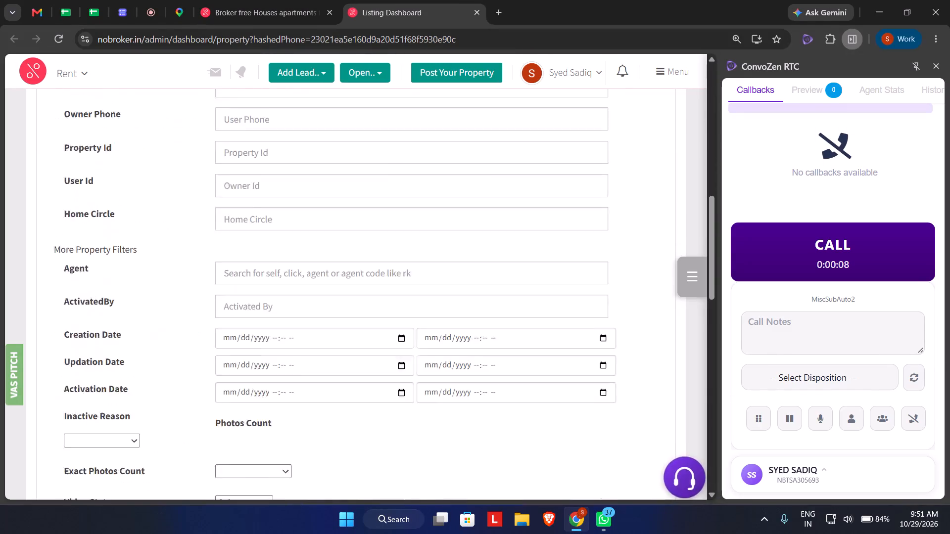
scroll(513, 356, "down", 12)
scroll(508, 330, "up", 4)
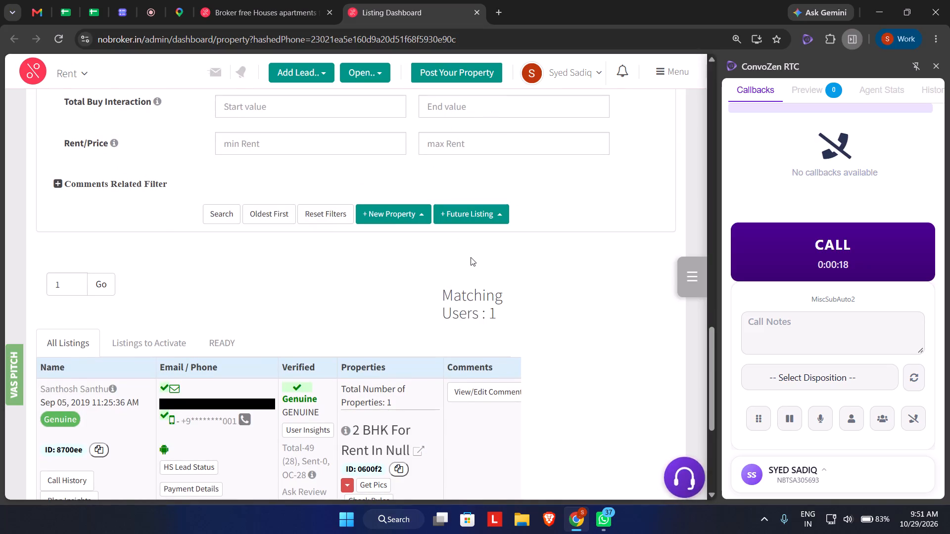
left_click(478, 12)
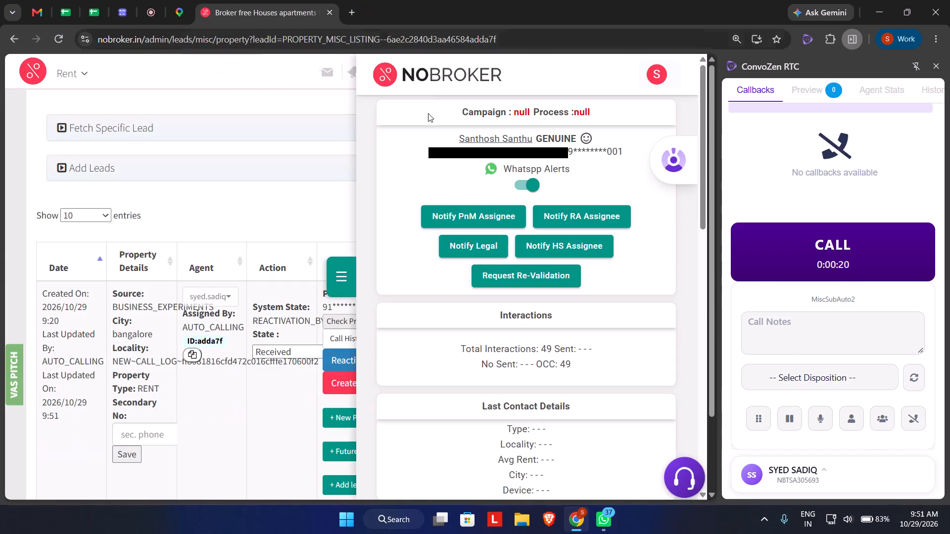
left_click(267, 350)
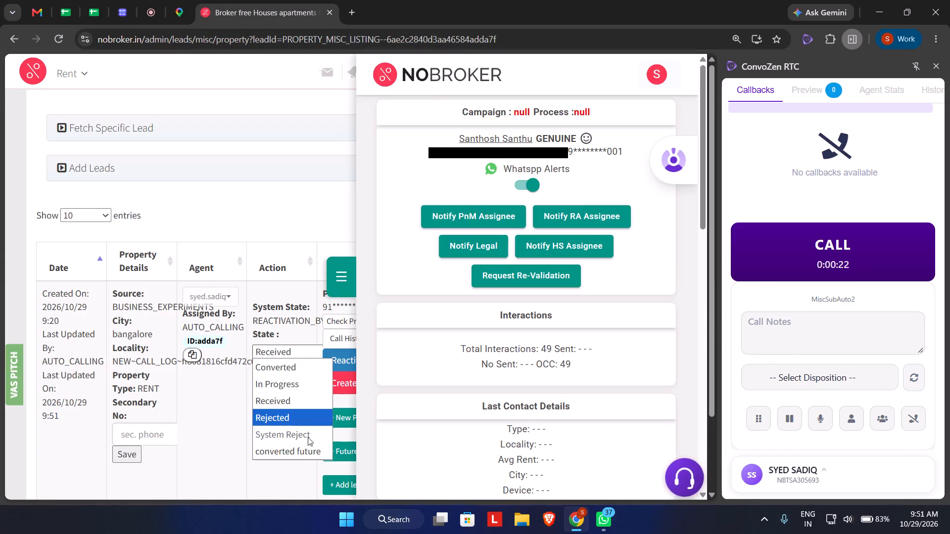
left_click(299, 422)
left_click(283, 372)
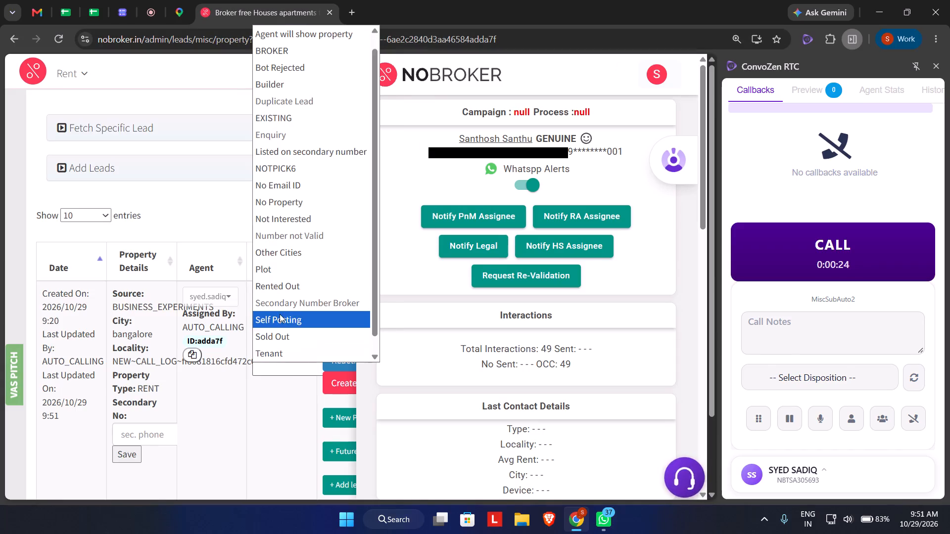
left_click(299, 289)
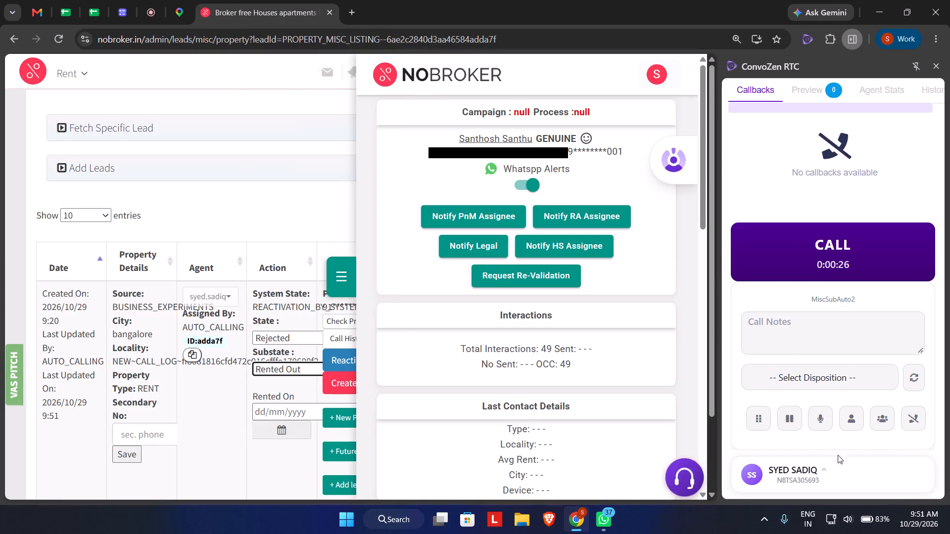
left_click(916, 427)
left_click(811, 390)
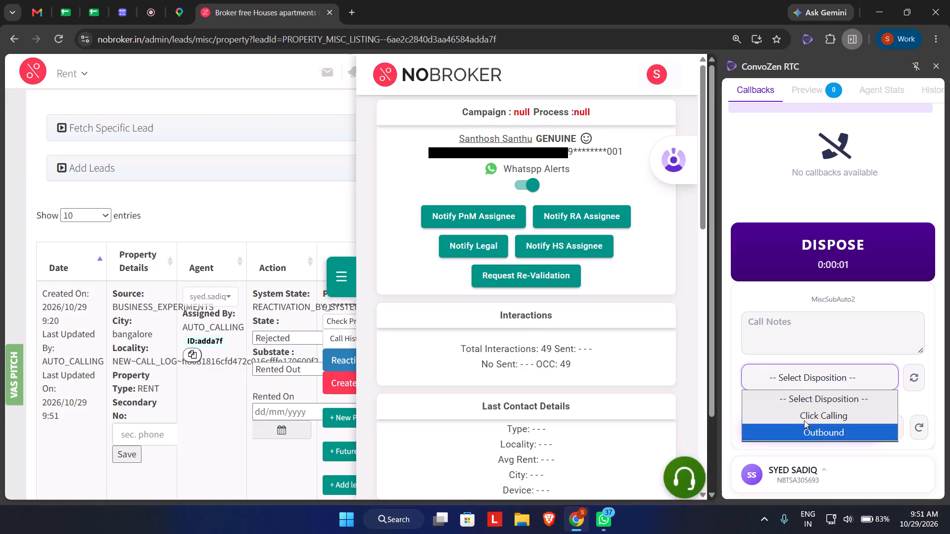
left_click(804, 418)
left_click(798, 390)
left_click(824, 467)
left_click(790, 391)
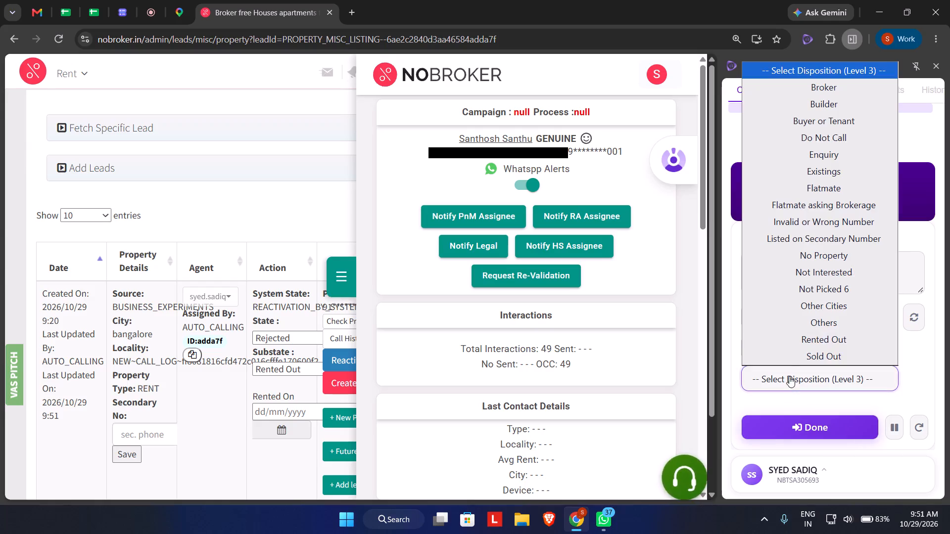
left_click(786, 344)
left_click(810, 430)
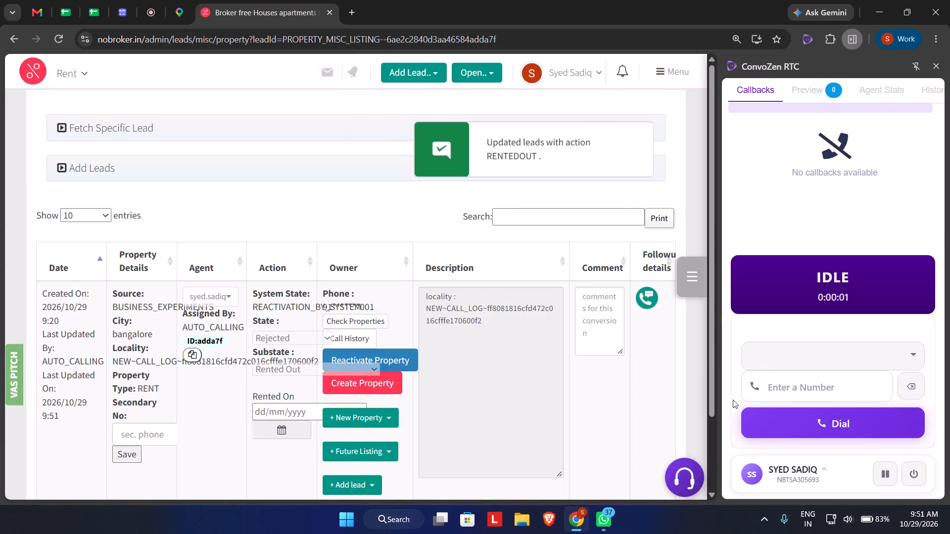
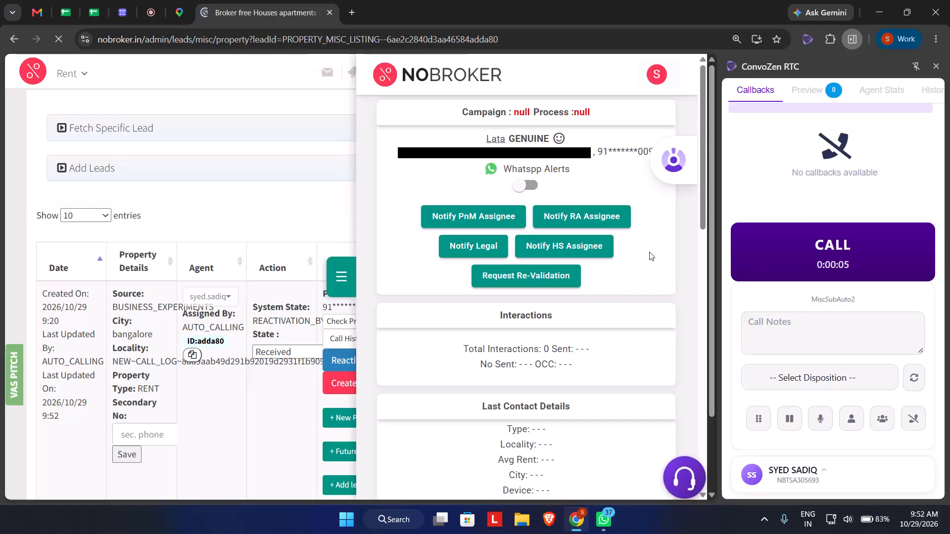
scroll(447, 309, "down", 5)
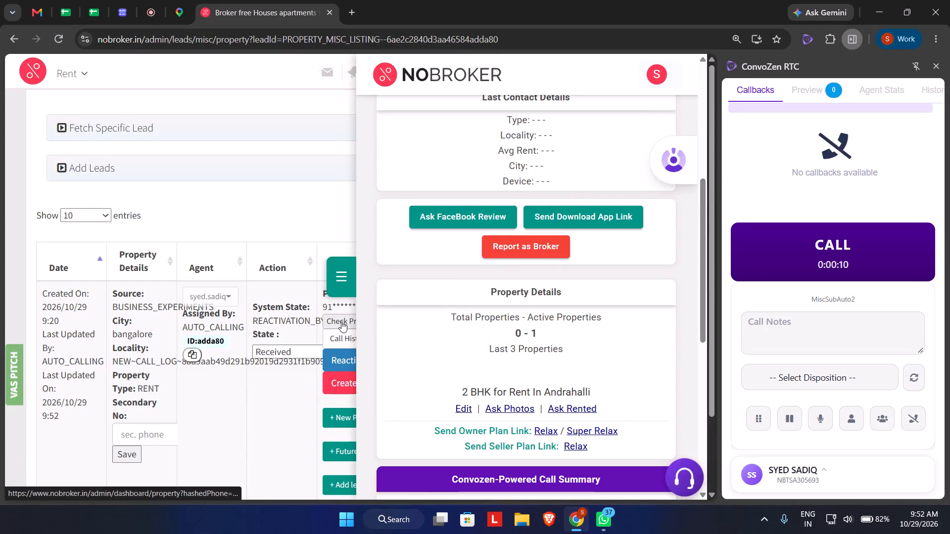
left_click(283, 352)
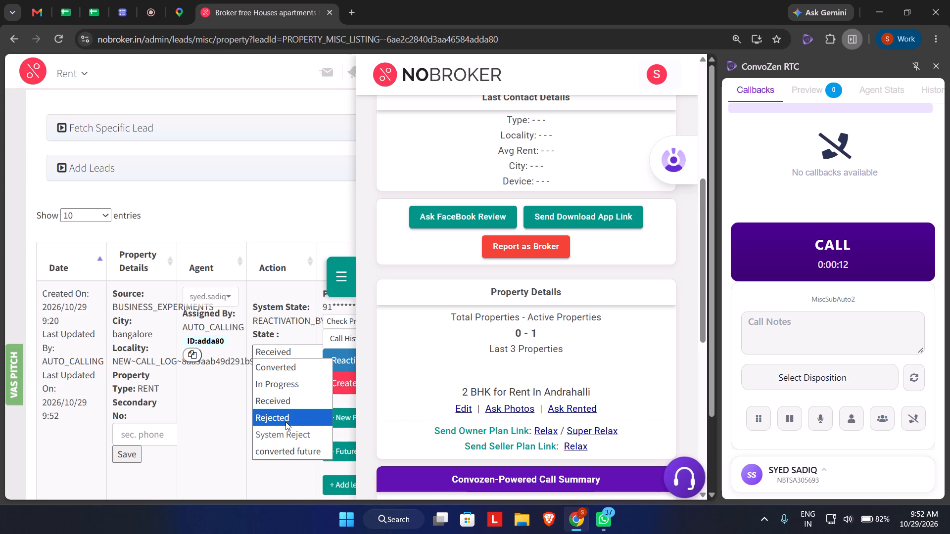
left_click(289, 415)
left_click(296, 361)
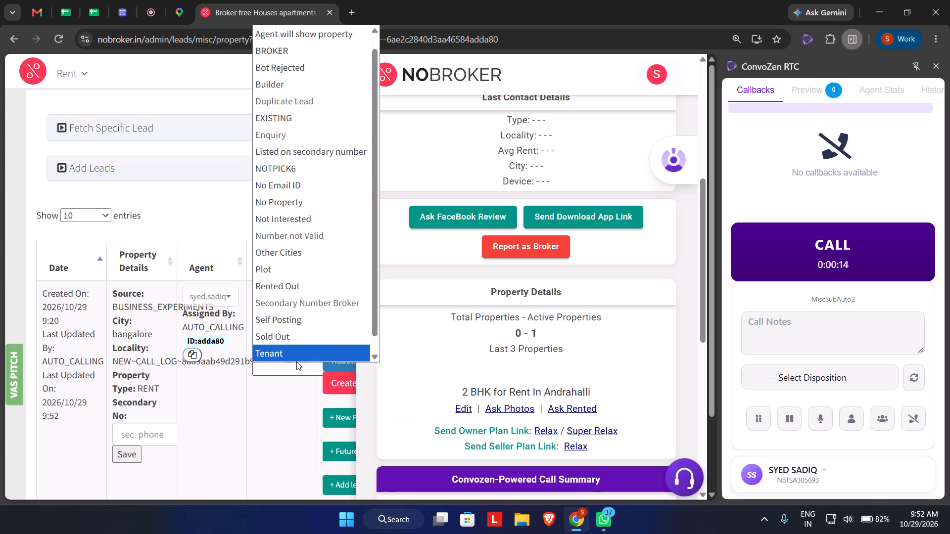
left_click(318, 279)
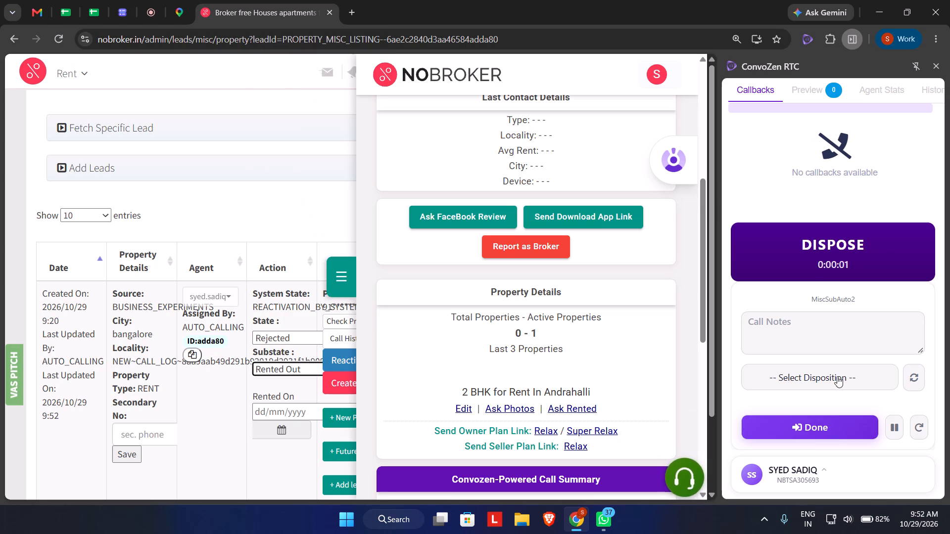
left_click(837, 376)
left_click(834, 414)
left_click_drag(822, 375, 822, 382)
left_click(817, 465)
left_click(798, 385)
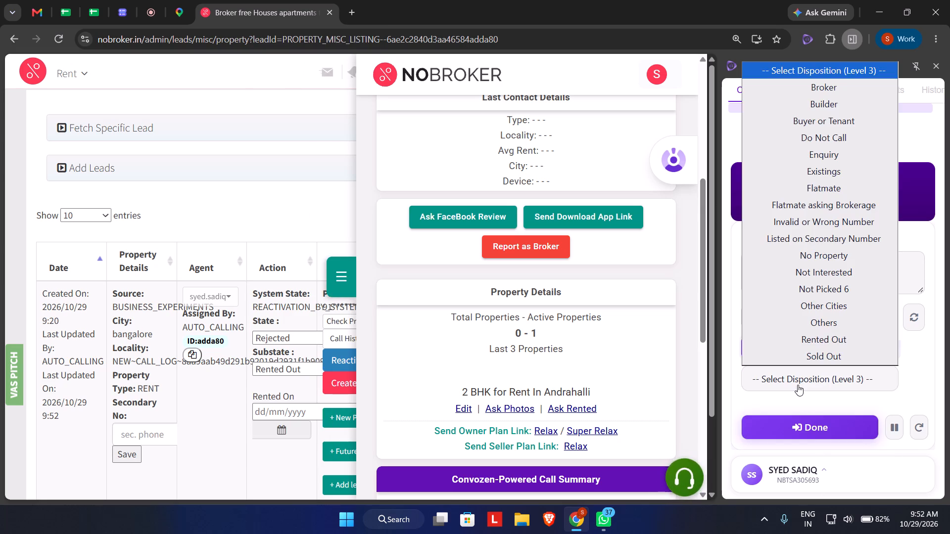
left_click(800, 333)
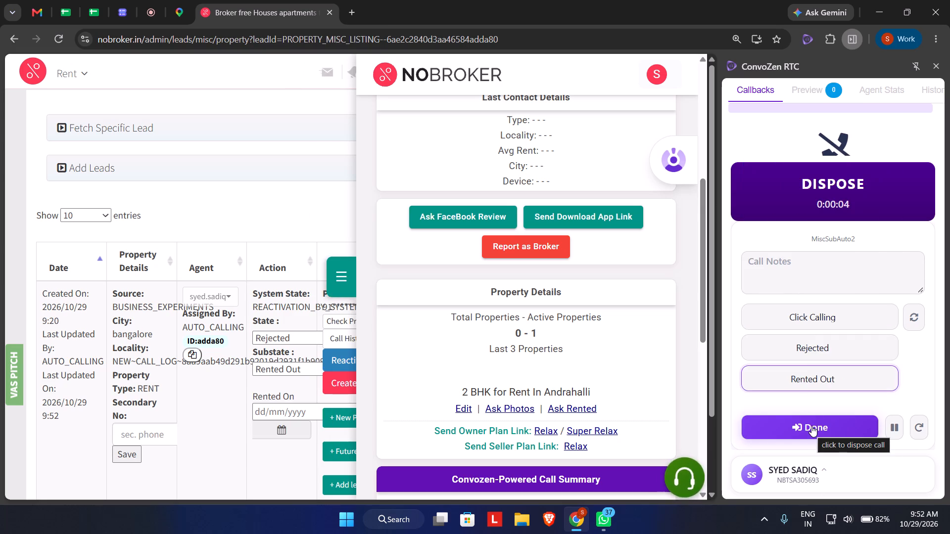
left_click(811, 426)
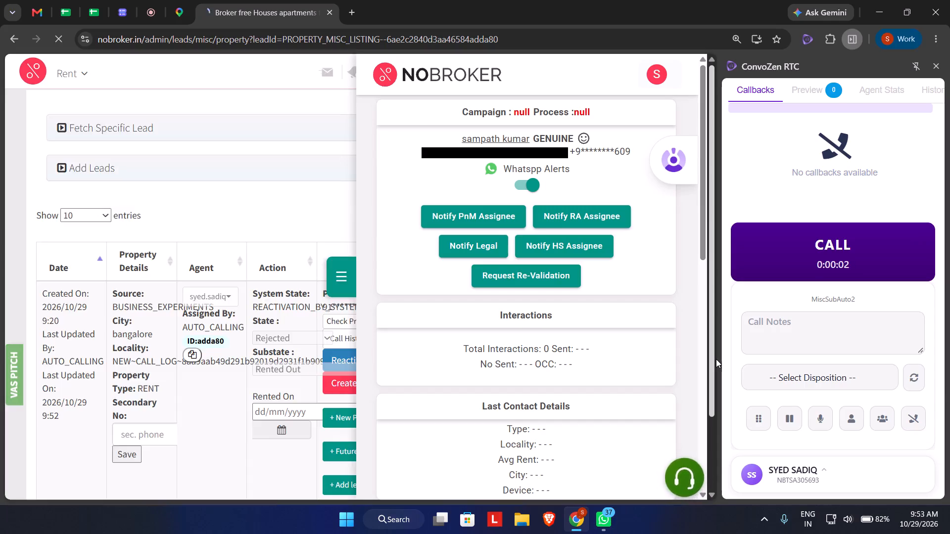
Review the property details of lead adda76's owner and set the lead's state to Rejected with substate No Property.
scroll(571, 407, "down", 3)
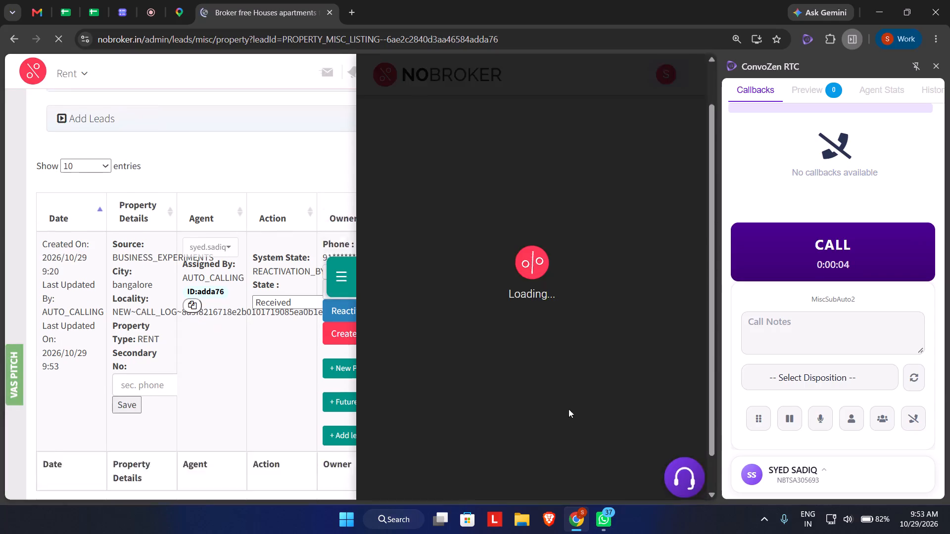
scroll(569, 409, "down", 12)
scroll(498, 343, "down", 4)
scroll(538, 335, "down", 3)
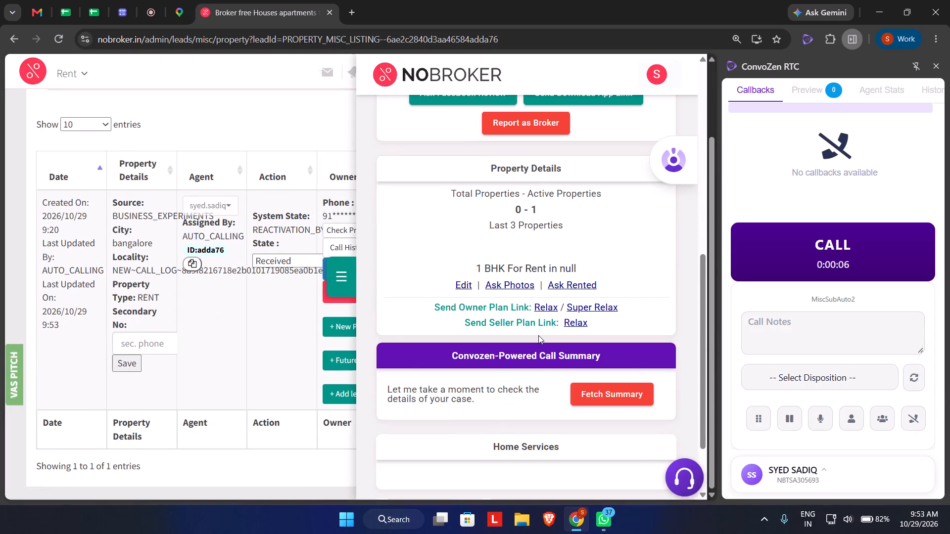
scroll(236, 330, "up", 3)
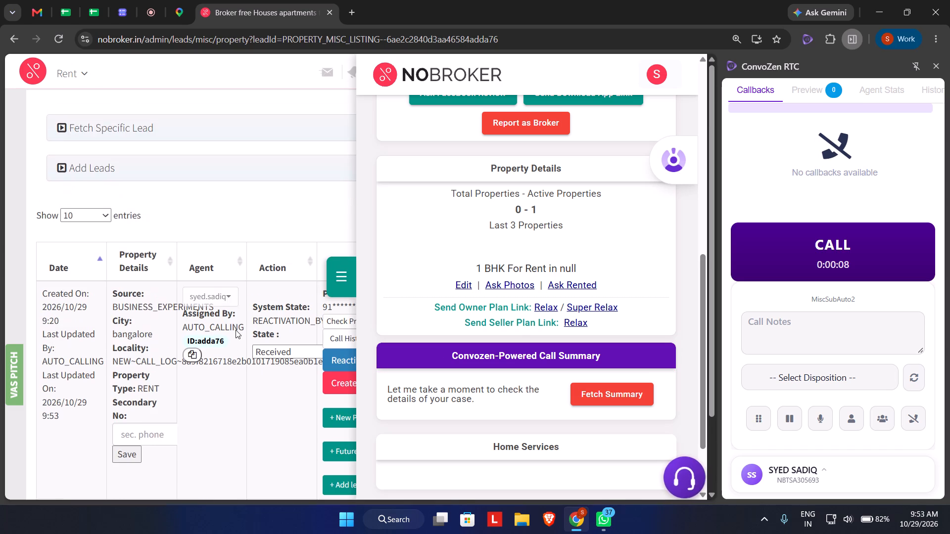
scroll(236, 330, "up", 6)
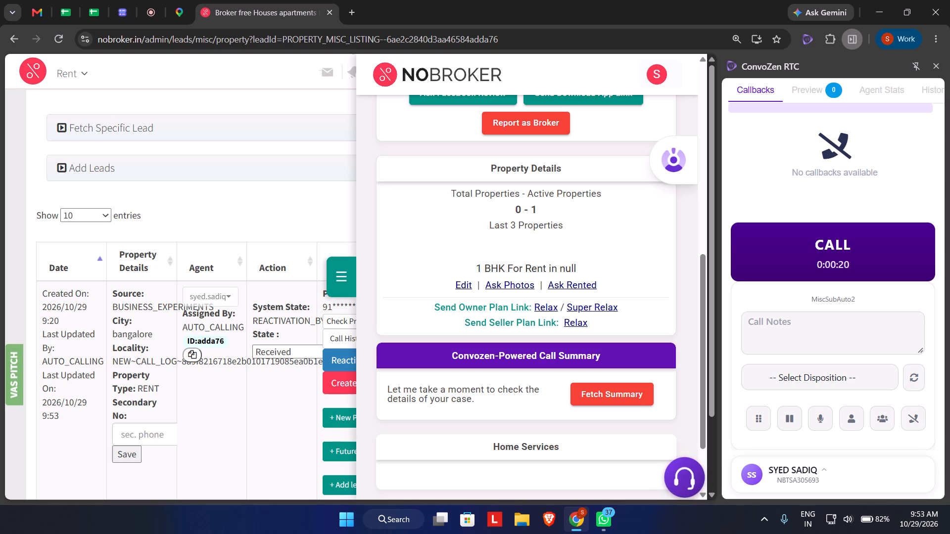
left_click(289, 354)
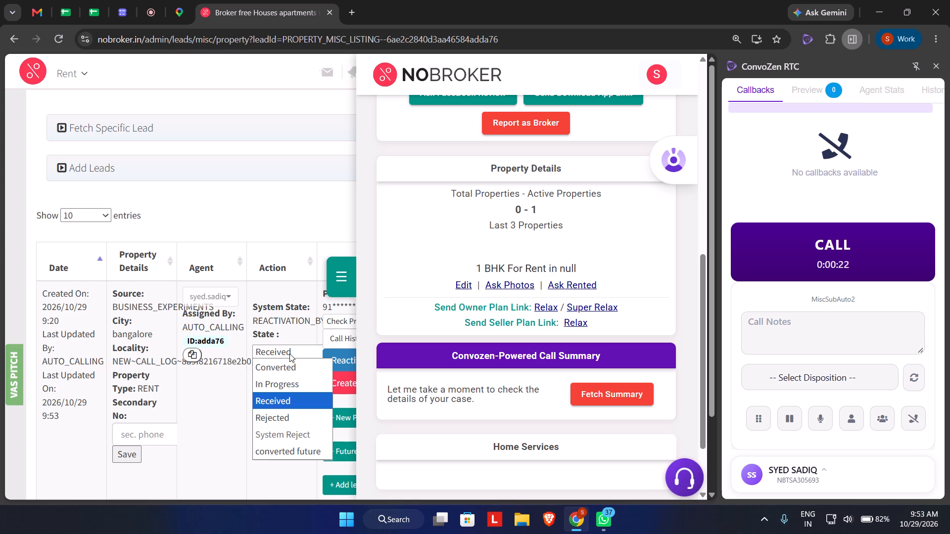
left_click(264, 417)
left_click(279, 360)
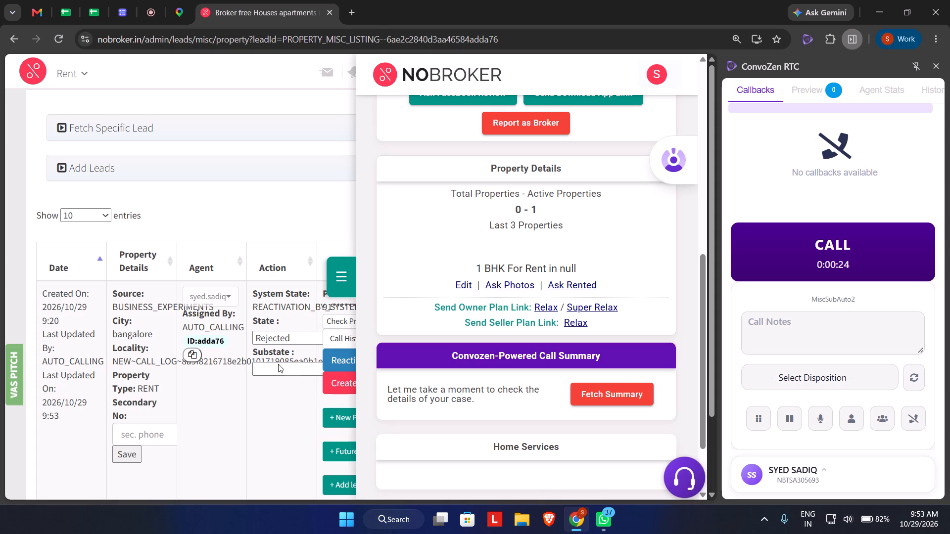
left_click(278, 370)
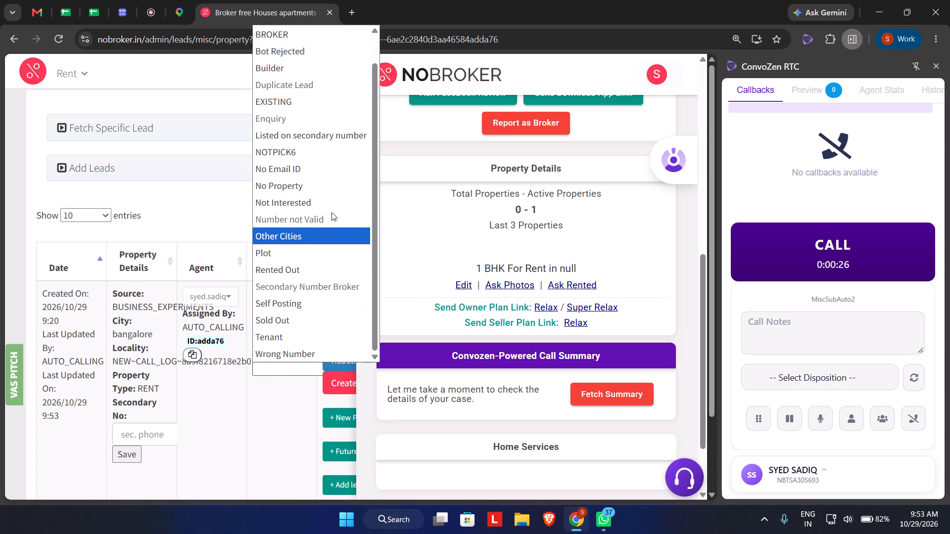
left_click(311, 180)
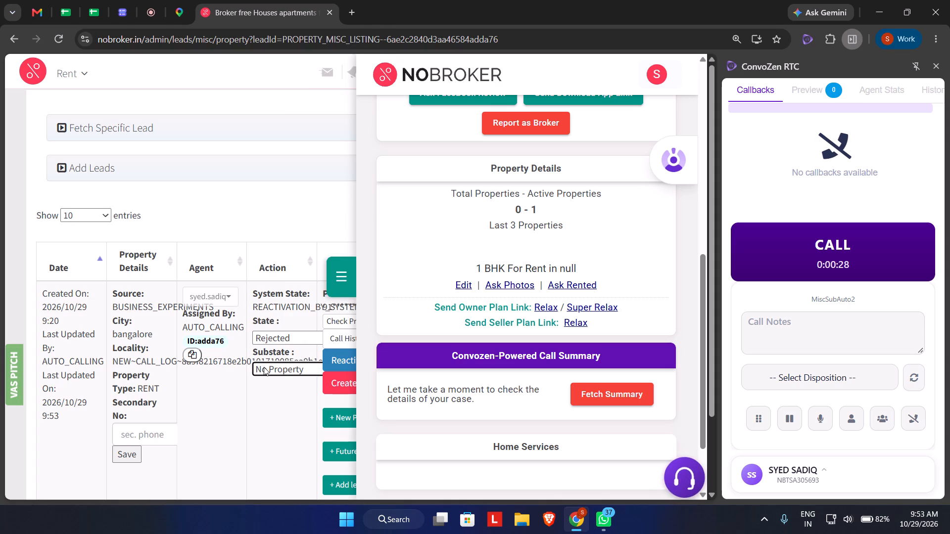
left_click(904, 427)
left_click(834, 361)
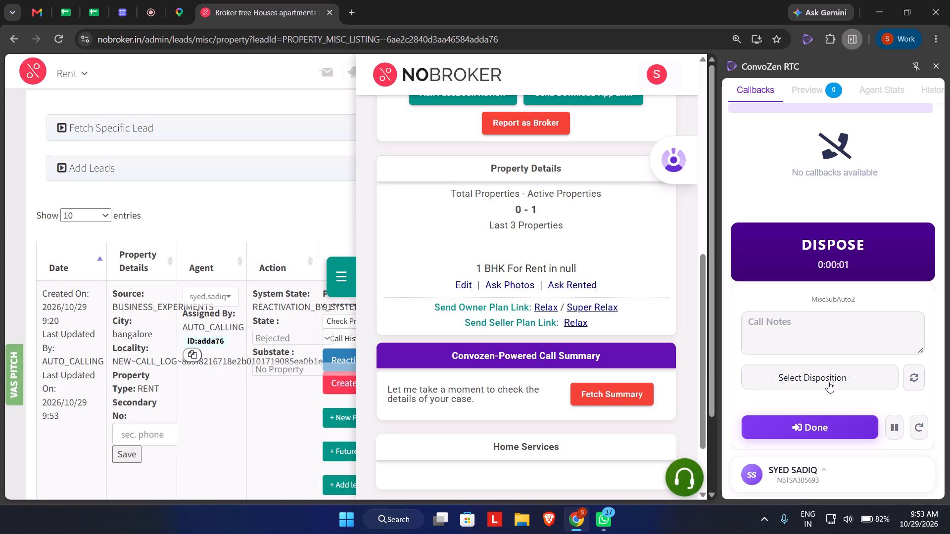
left_click_drag(828, 382, 827, 386)
left_click(818, 411)
left_click(807, 381)
left_click(816, 473)
left_click(791, 372)
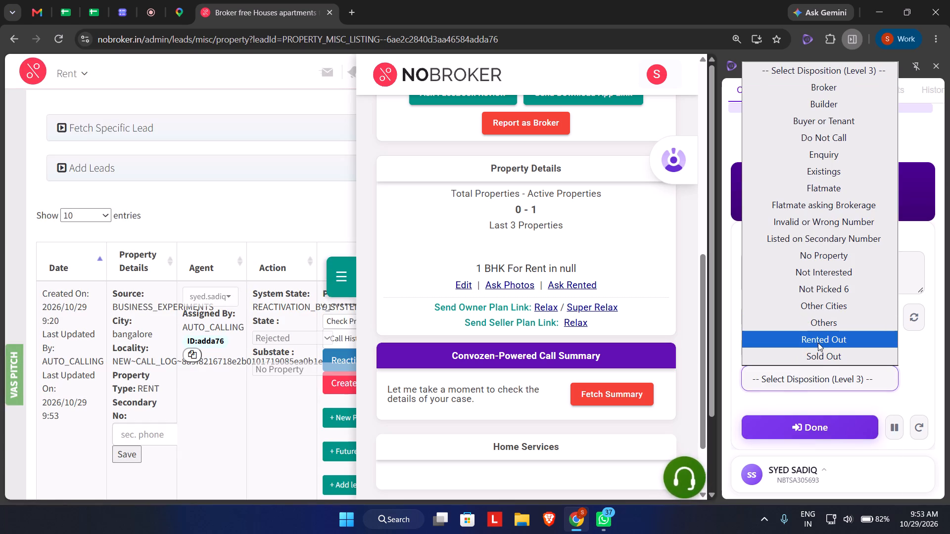
left_click(828, 257)
left_click(821, 438)
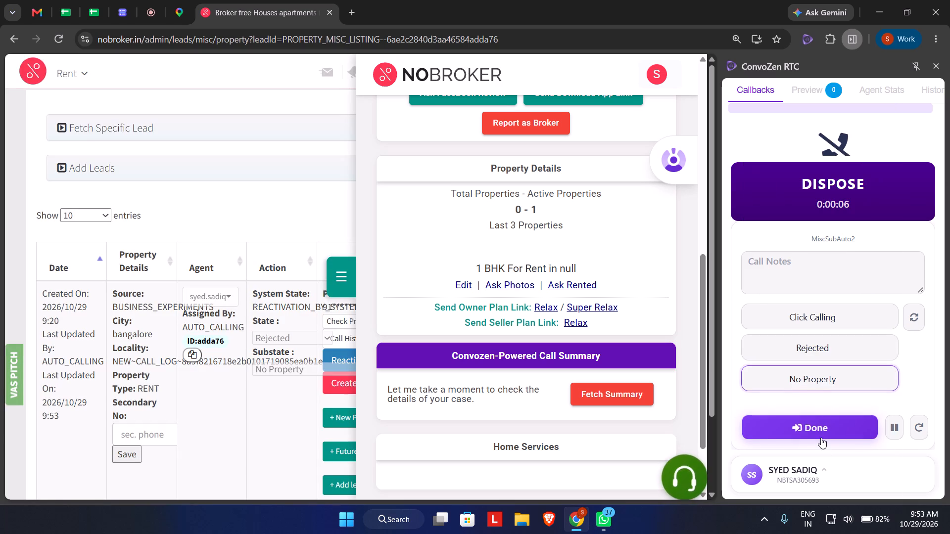
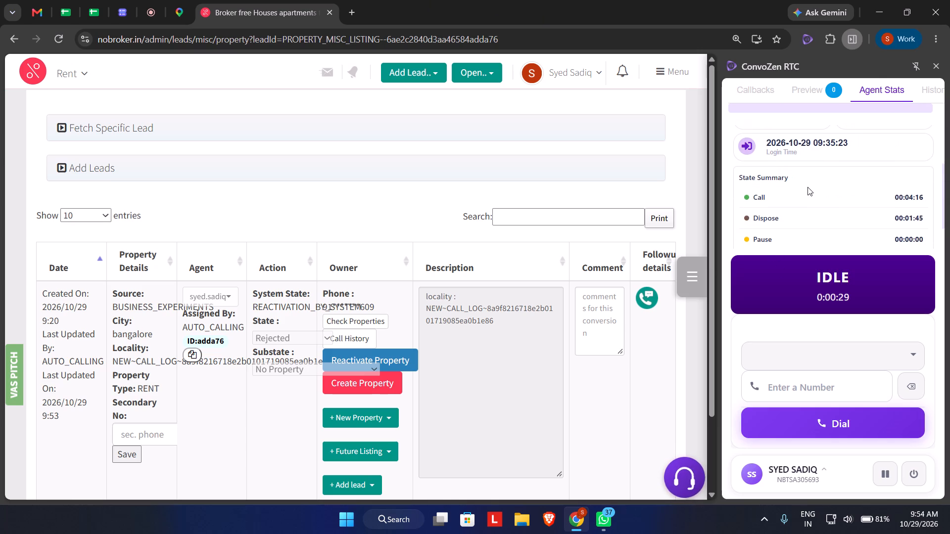
Review today's agent statistics, including call counts, talktime, login hours and the state summary durations, while waiting for the next lead call.
scroll(807, 187, "down", 1)
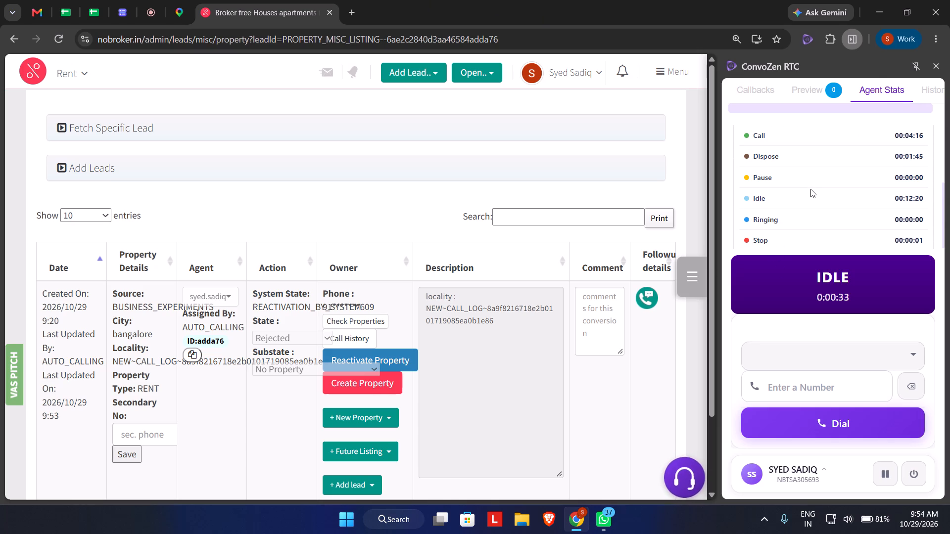
scroll(810, 189, "up", 3)
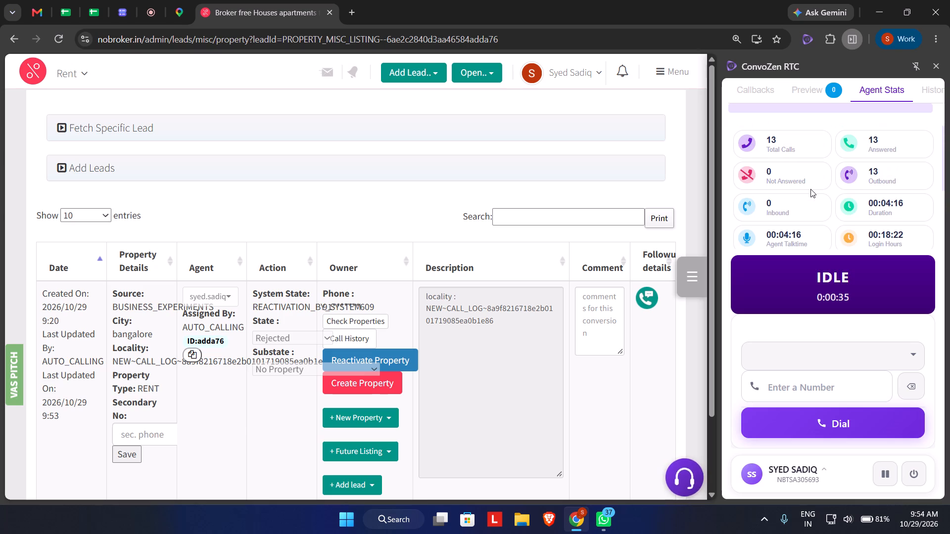
scroll(810, 189, "up", 1)
scroll(809, 188, "down", 2)
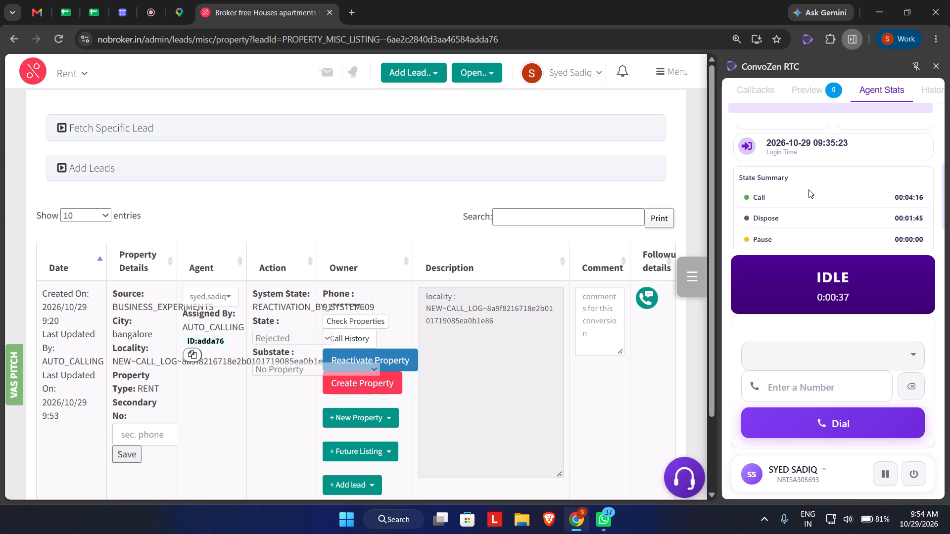
scroll(808, 189, "up", 4)
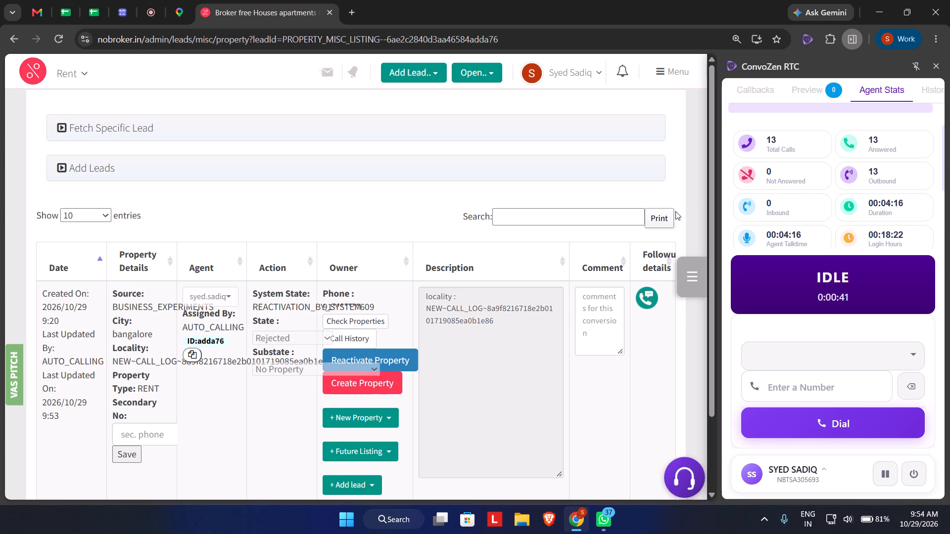
scroll(686, 314, "down", 1)
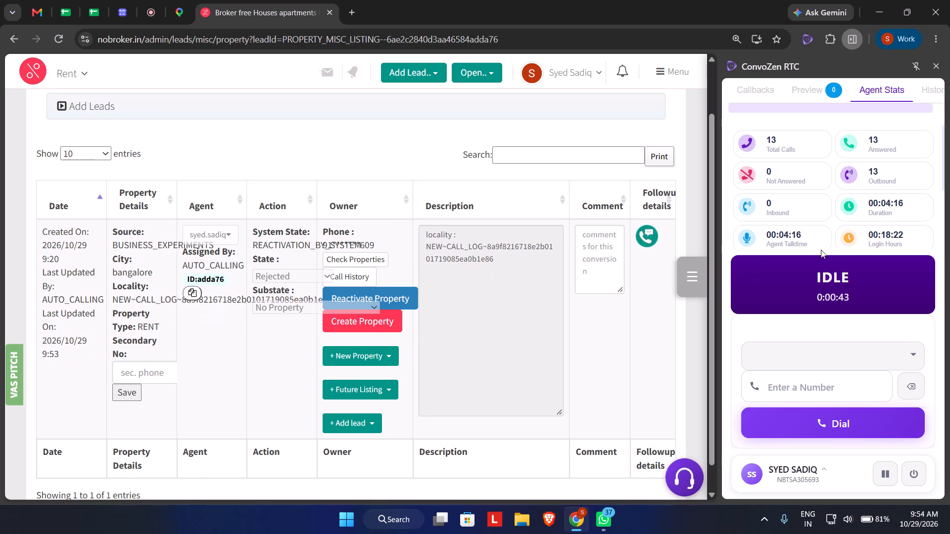
scroll(821, 246, "down", 3)
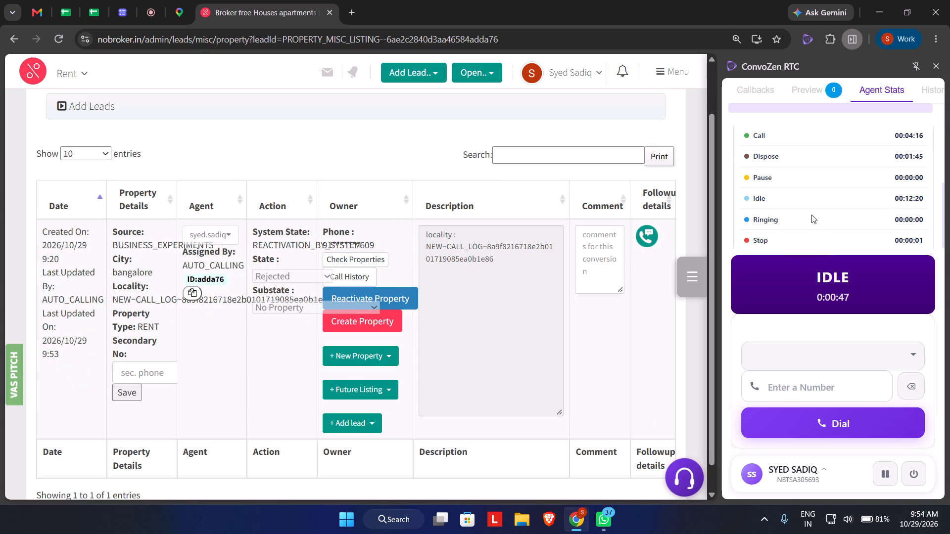
scroll(813, 219, "down", 1)
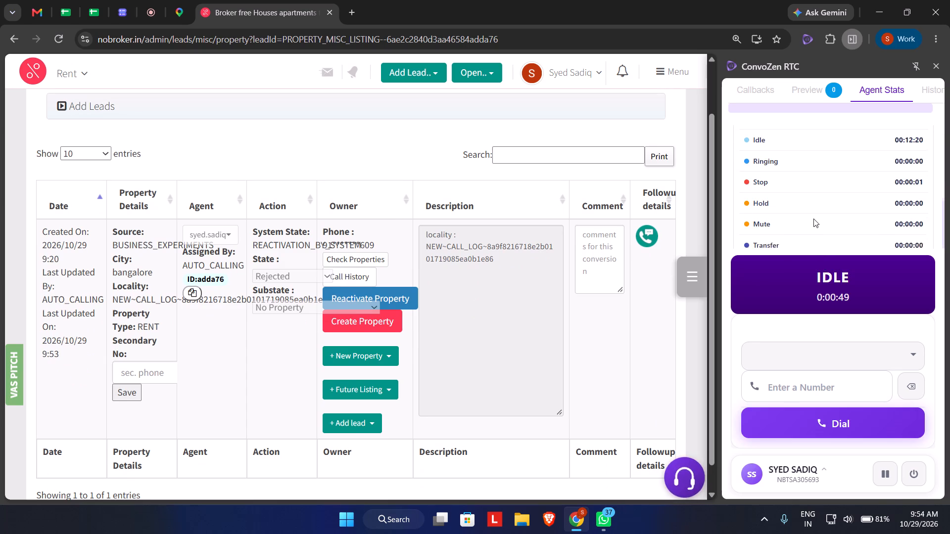
scroll(813, 219, "up", 4)
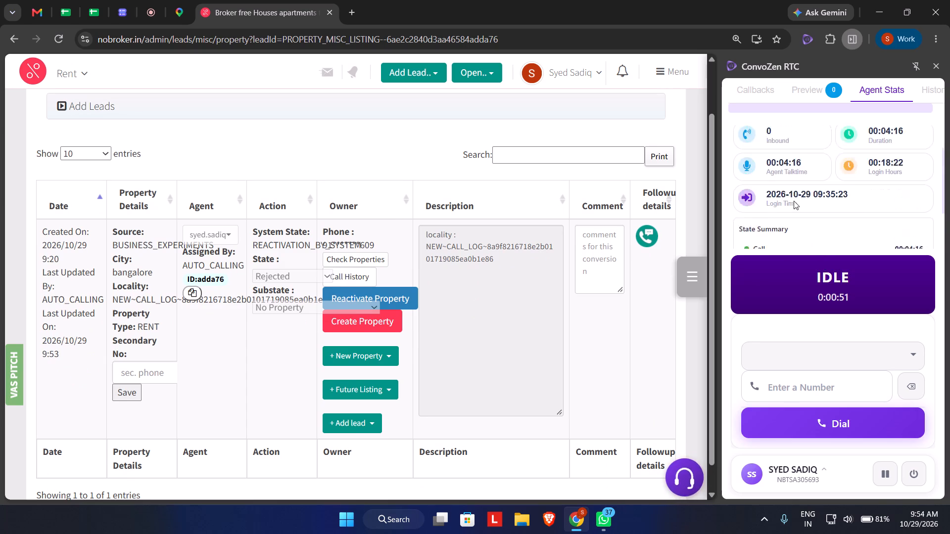
scroll(792, 199, "up", 2)
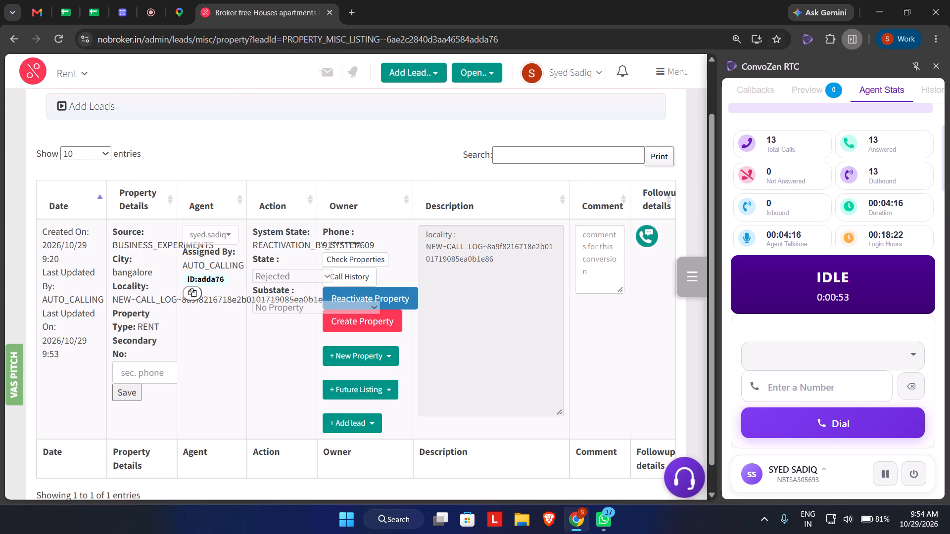
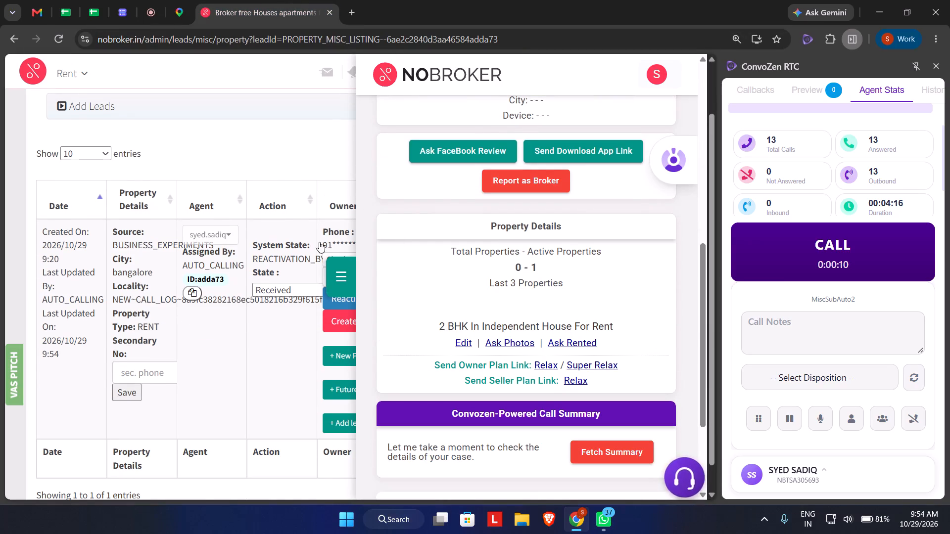
Set the ended call's disposition to Click Calling, with Call Back at level 2 and Busy or Disconnected at level 3.
scroll(263, 328, "up", 5)
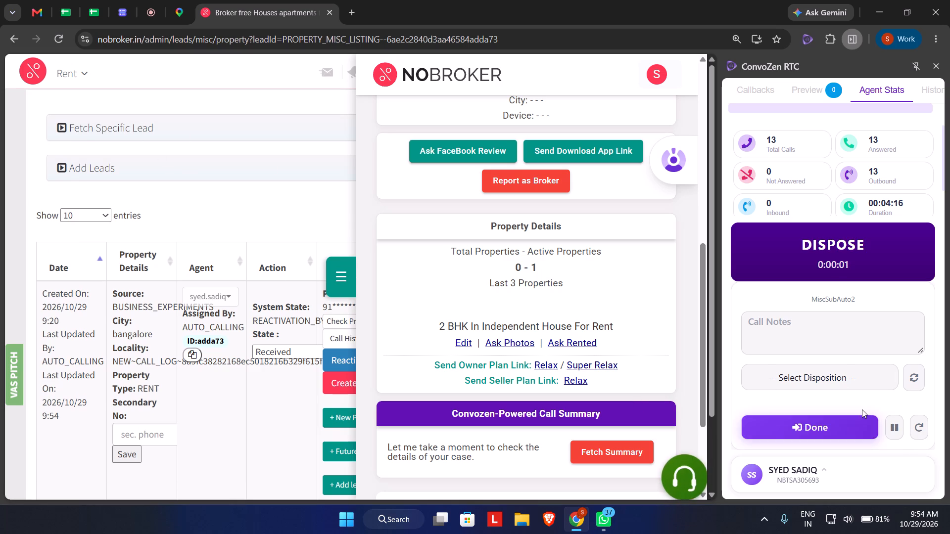
left_click(842, 387)
left_click(831, 414)
left_click(828, 386)
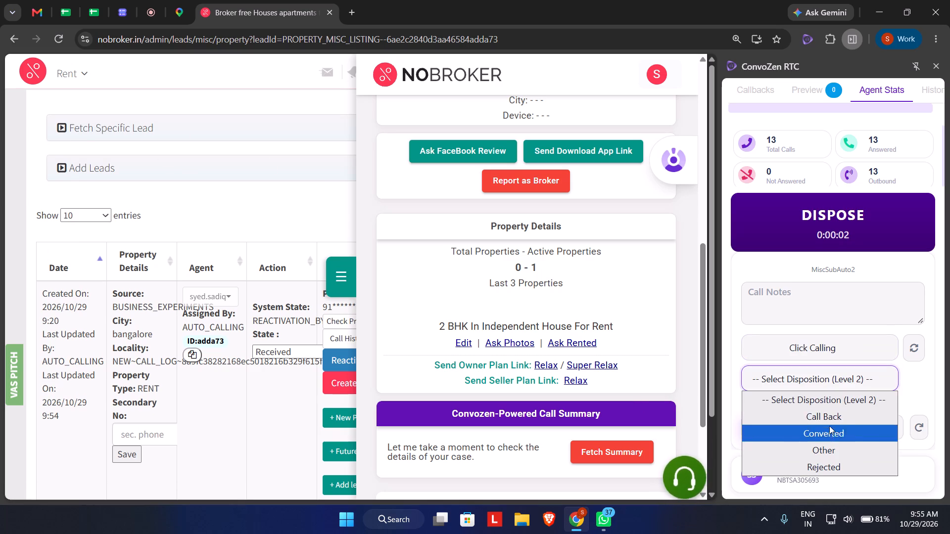
left_click(829, 410)
left_click(827, 387)
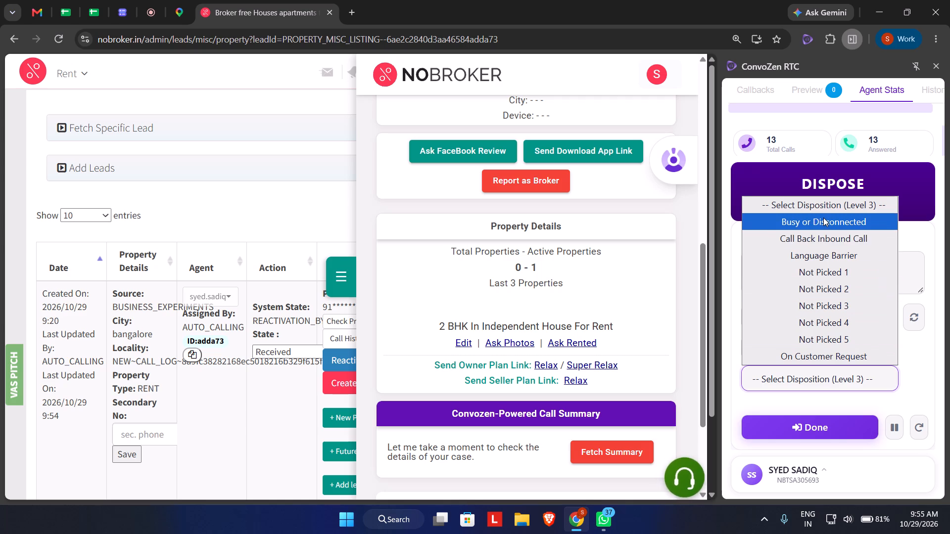
left_click(823, 218)
Update the Bangalore rent lead's state to In Progress with the substate NOTPICK.
left_click(300, 346)
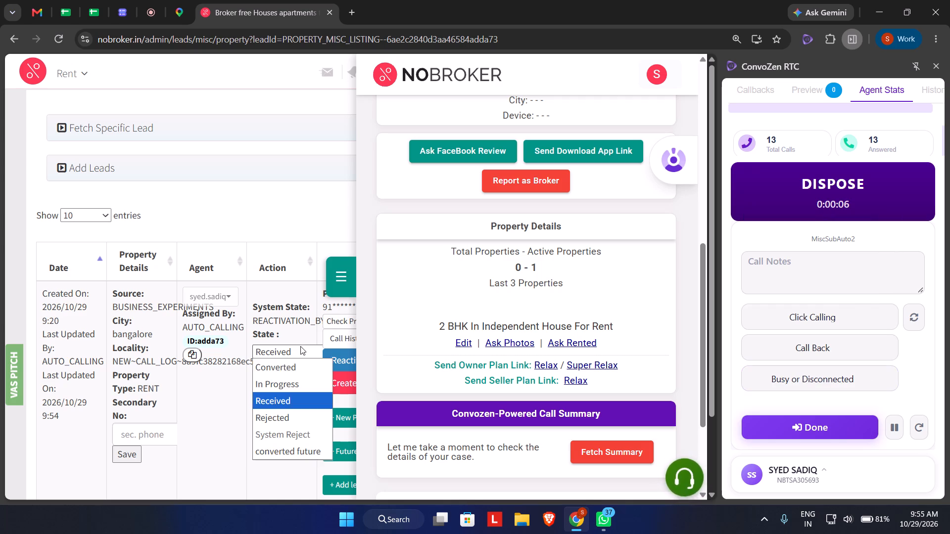
left_click(288, 382)
left_click(288, 360)
left_click(286, 370)
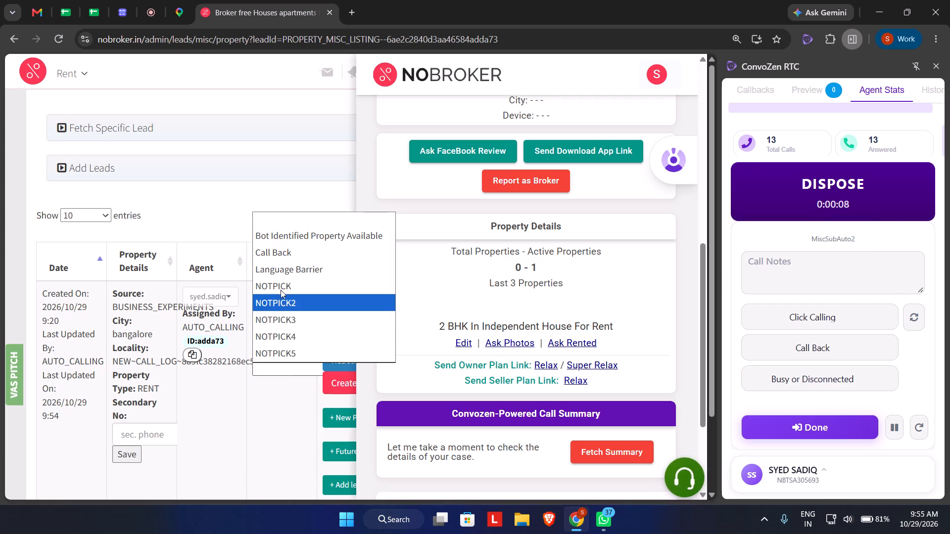
left_click_drag(290, 251, 286, 289)
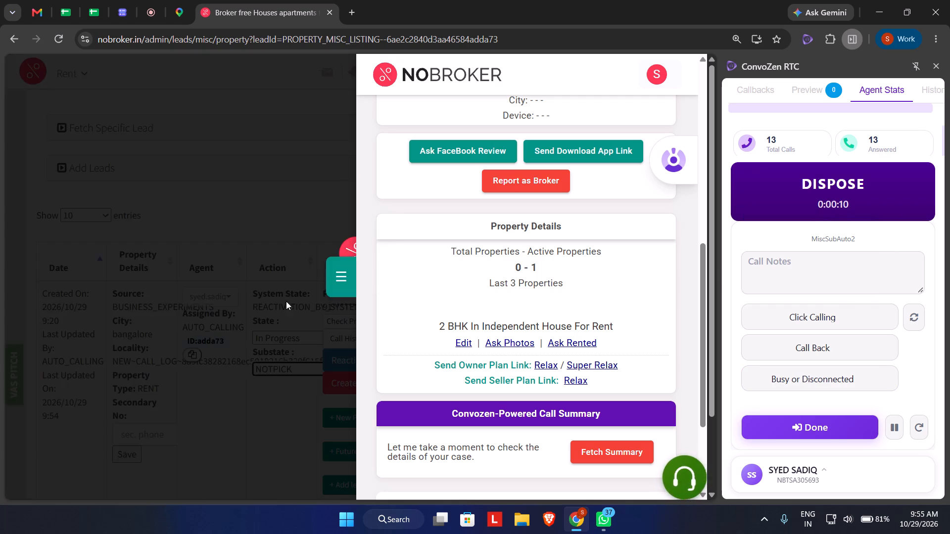
Submit the selected disposition to close out the ended call.
left_click(819, 433)
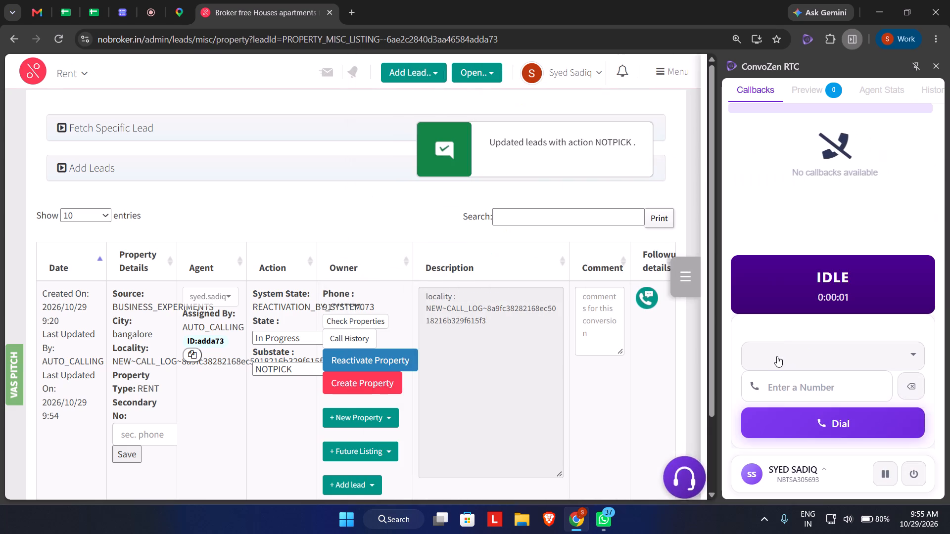
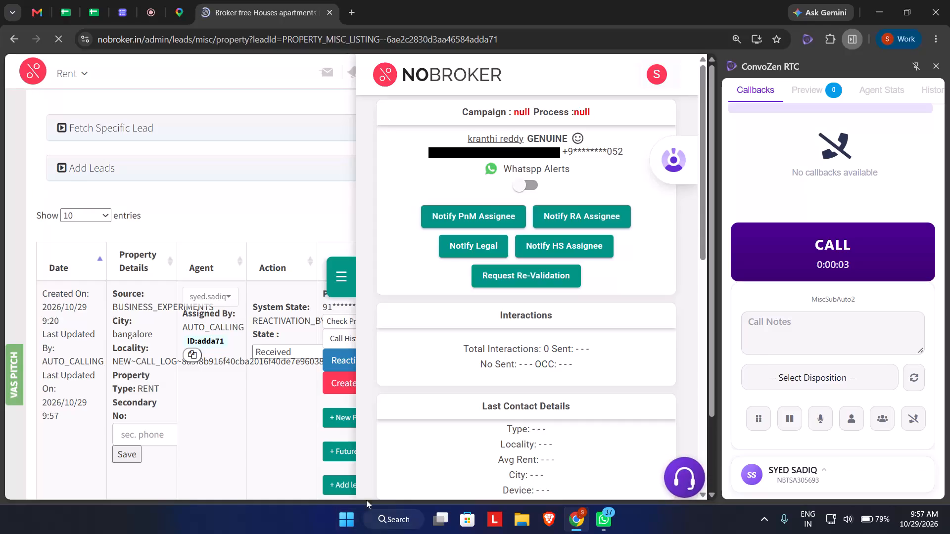
Review the new caller's profile, including interactions, last contact details and property details, while the lead call is in progress.
scroll(465, 465, "down", 7)
scroll(555, 358, "down", 2)
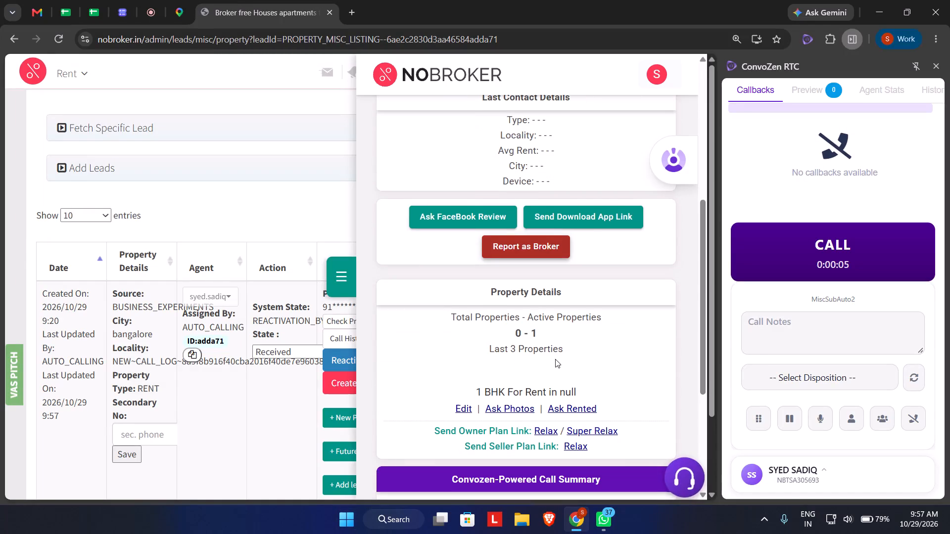
scroll(554, 358, "up", 3)
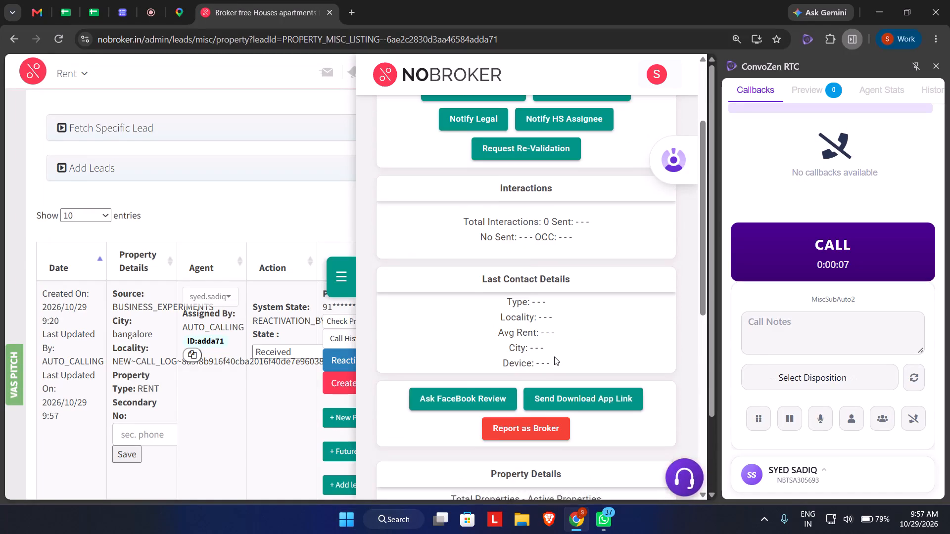
scroll(556, 354, "up", 5)
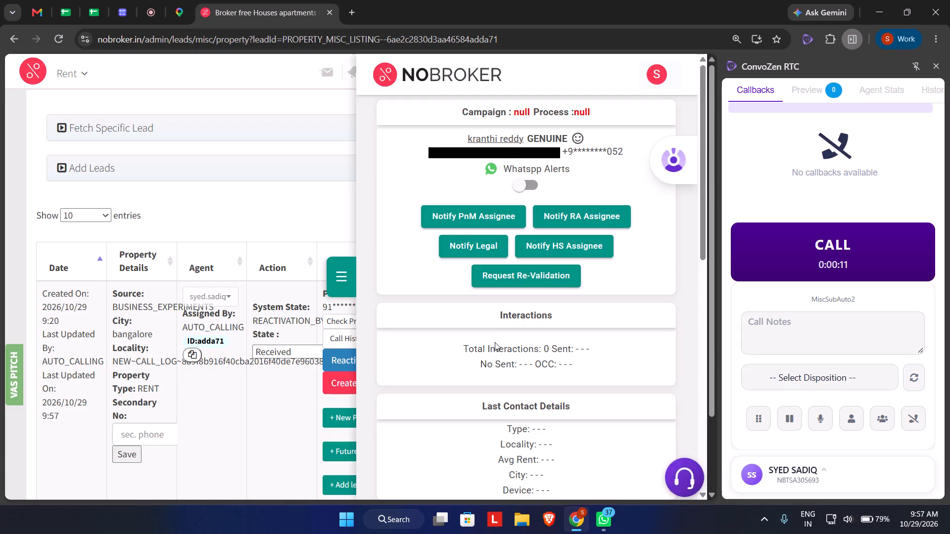
scroll(495, 342, "down", 4)
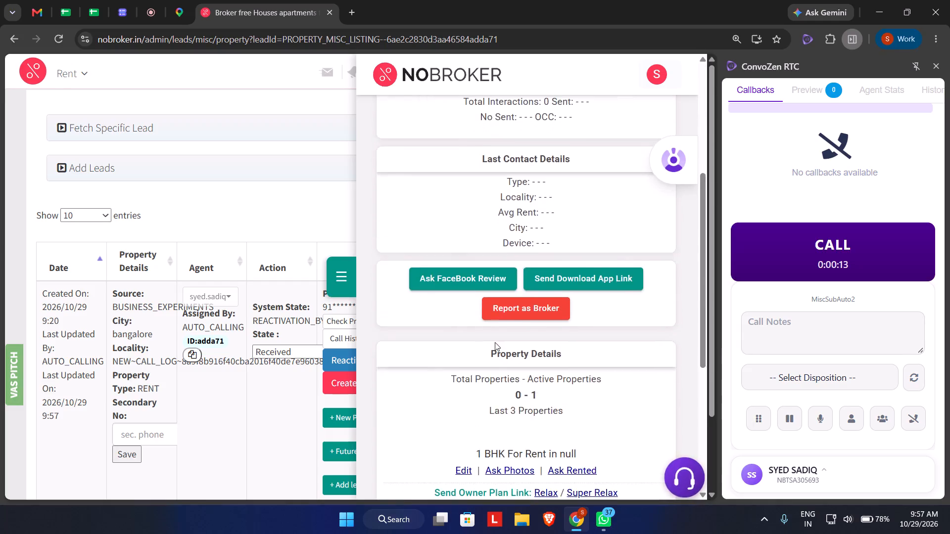
scroll(495, 342, "down", 2)
scroll(495, 342, "up", 5)
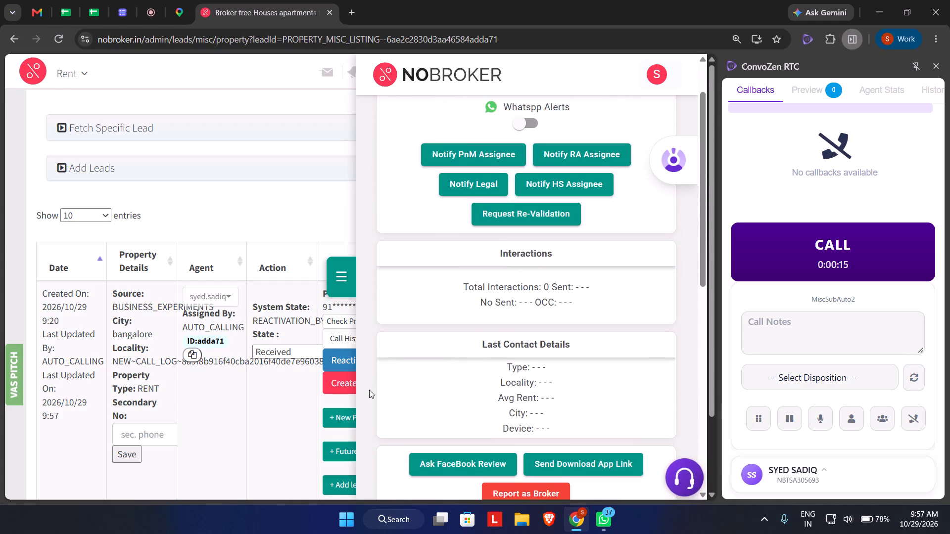
Review the current caller's customer profile, including interactions, last contact details and property details.
scroll(462, 371, "down", 1)
scroll(464, 368, "up", 1)
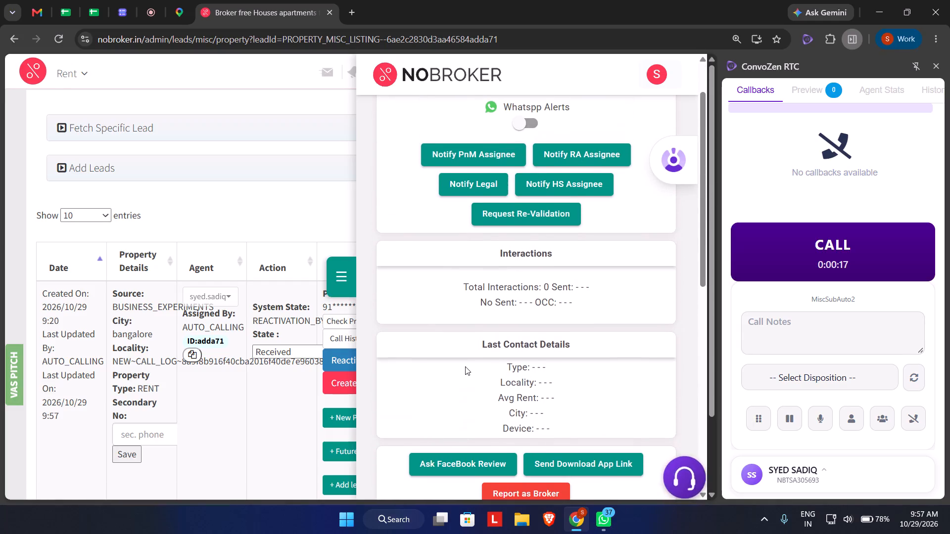
scroll(465, 366, "up", 5)
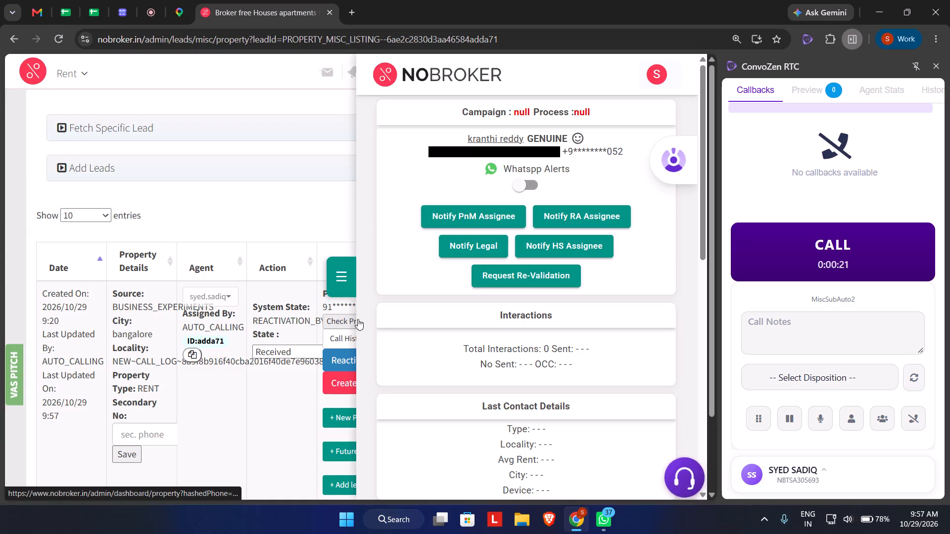
scroll(458, 346, "down", 2)
scroll(458, 347, "up", 2)
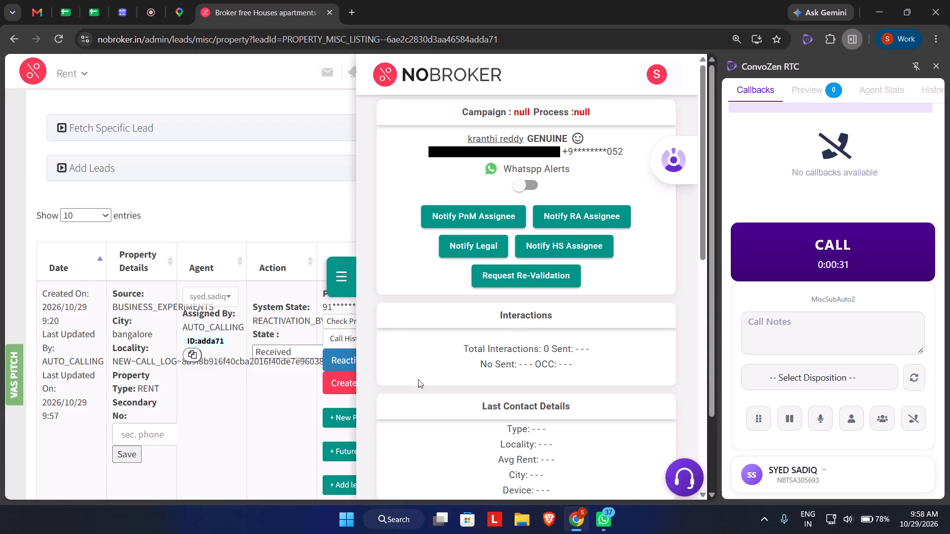
scroll(425, 387, "down", 7)
scroll(479, 362, "down", 1)
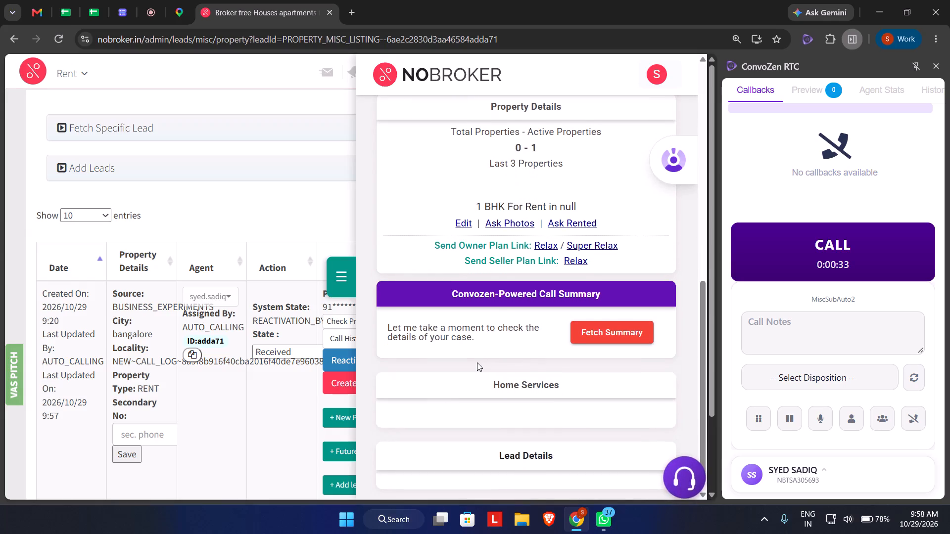
scroll(477, 362, "up", 4)
scroll(437, 356, "up", 3)
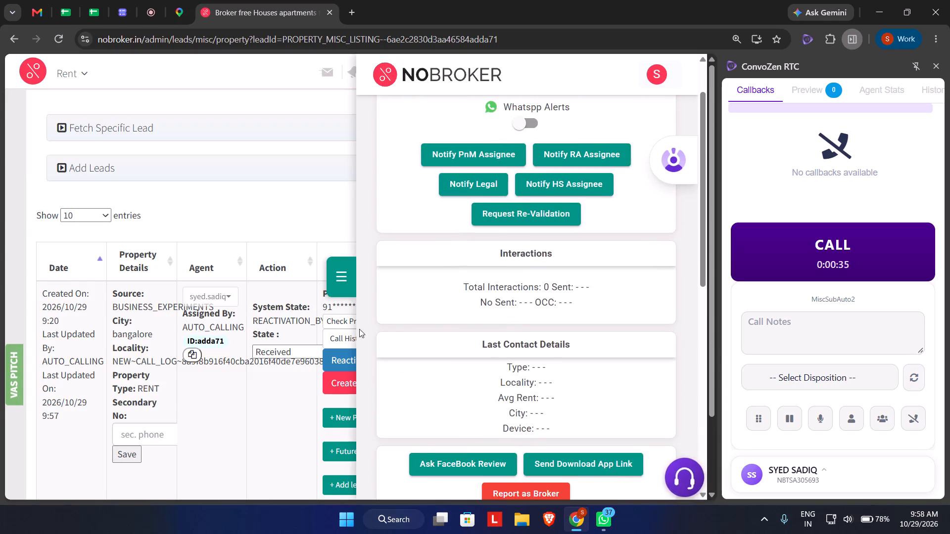
Check the caller's 1 BHK rental property in the listing dashboard and close the dashboard.
left_click(346, 321)
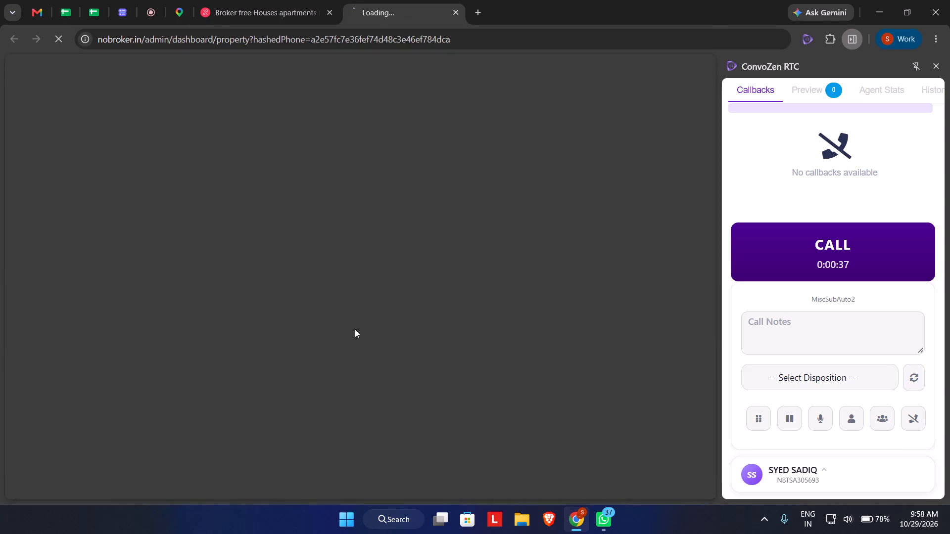
scroll(438, 366, "down", 8)
scroll(438, 371, "up", 1)
scroll(438, 372, "down", 9)
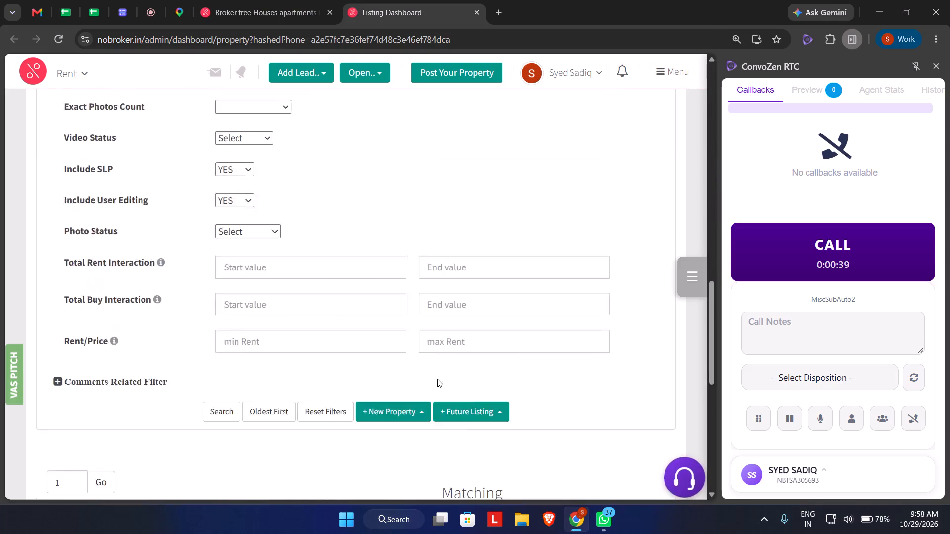
scroll(437, 379, "down", 7)
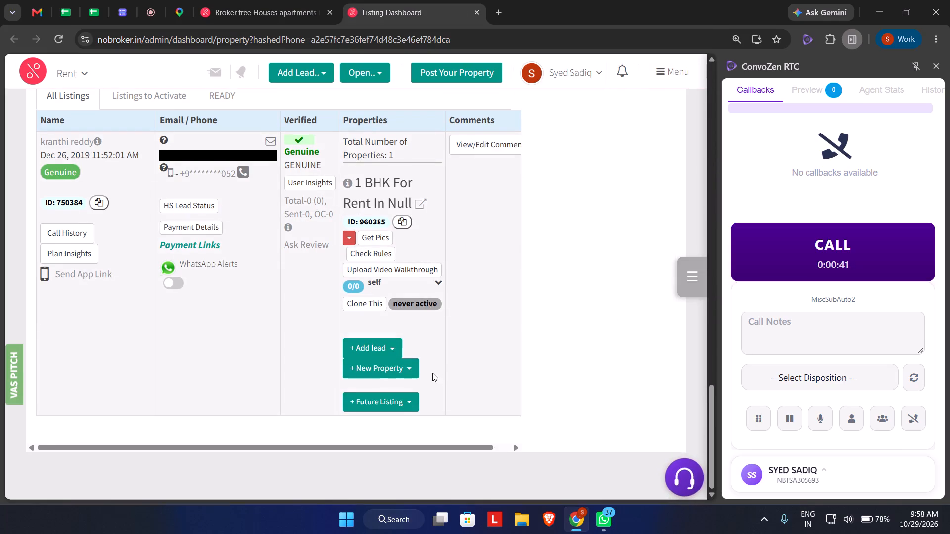
left_click(480, 13)
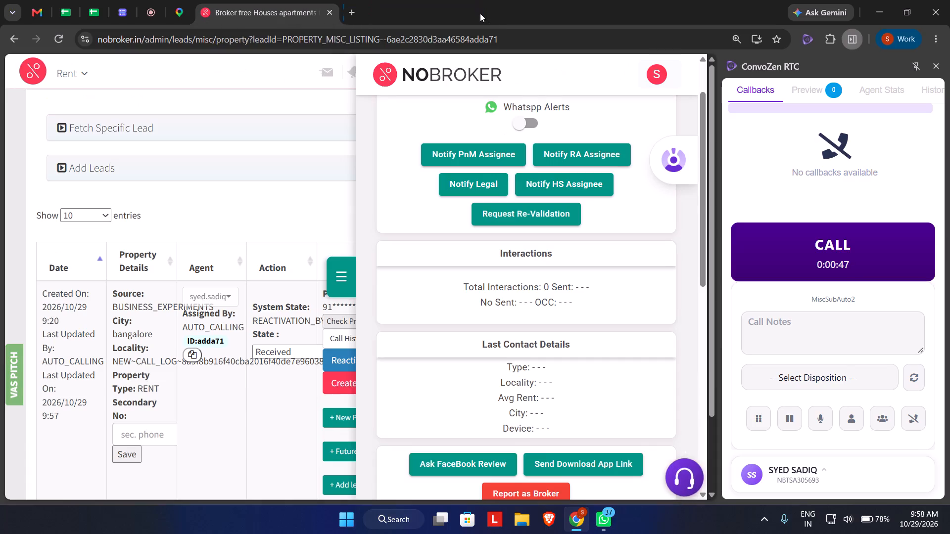
Update the Bangalore rent lead's state to Rejected with the substate Rented Out.
left_click(293, 351)
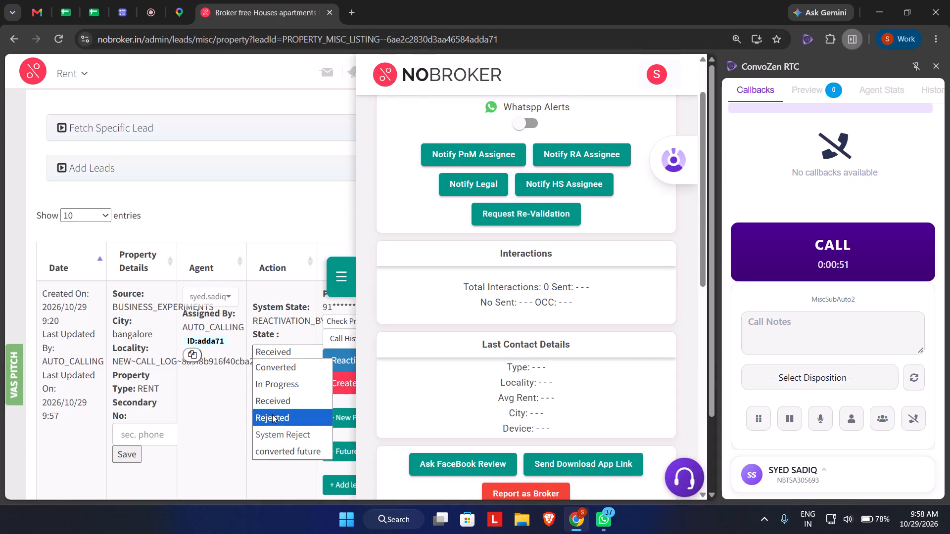
left_click(272, 414)
left_click(283, 363)
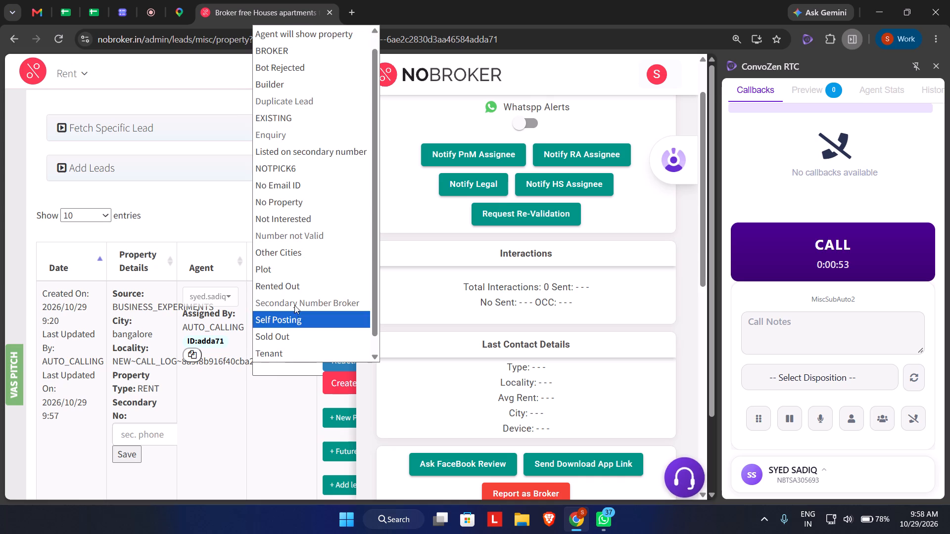
left_click(300, 292)
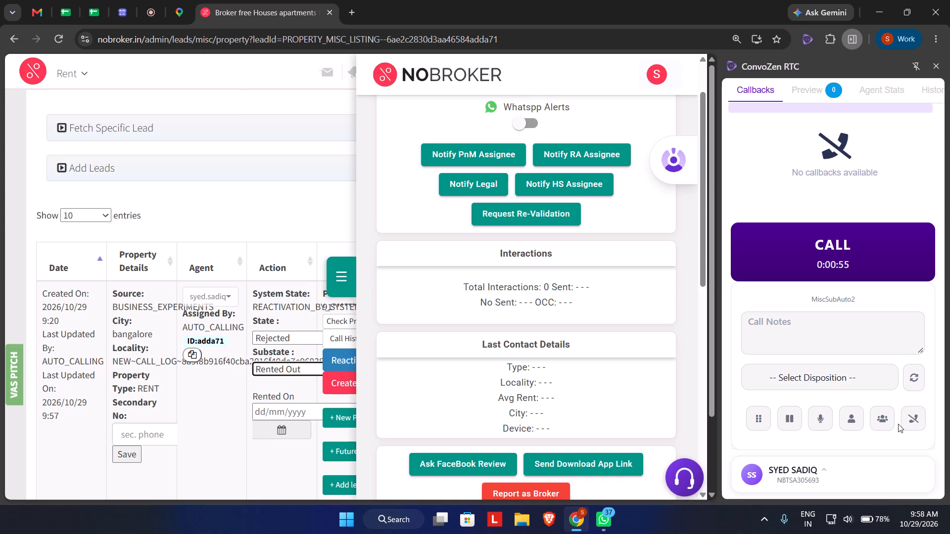
End the call and submit its disposition as Click Calling, with Rejected at level 2 and Rented Out at level 3.
left_click(908, 426)
left_click(820, 380)
left_click(820, 418)
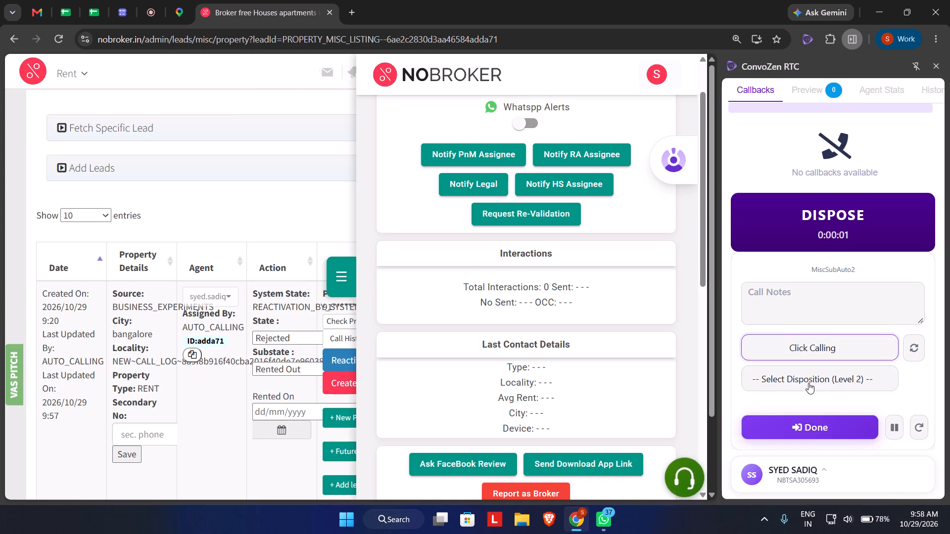
left_click(808, 383)
left_click(821, 467)
left_click(820, 383)
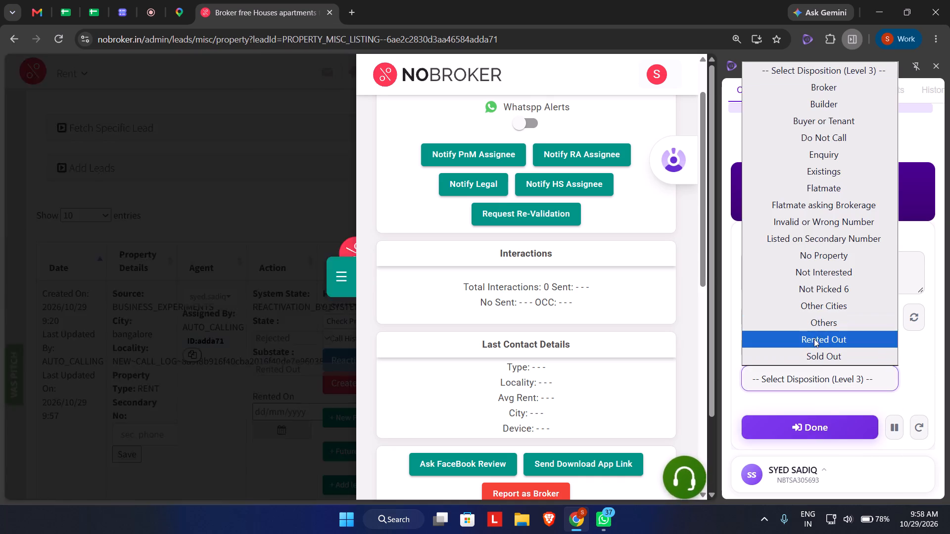
left_click(814, 339)
left_click(804, 423)
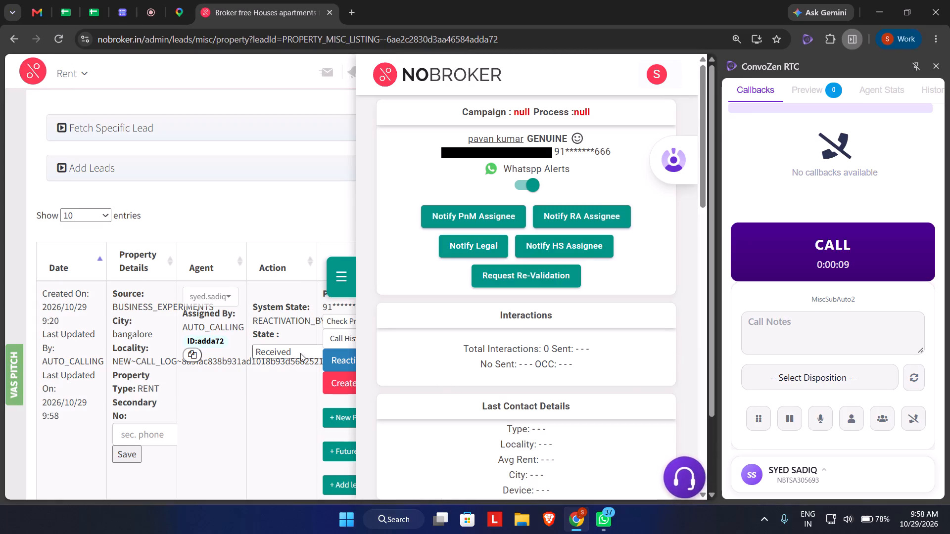
End the new call and set its Bangalore rent lead to In Progress with the substate NOTPICK.
left_click(908, 428)
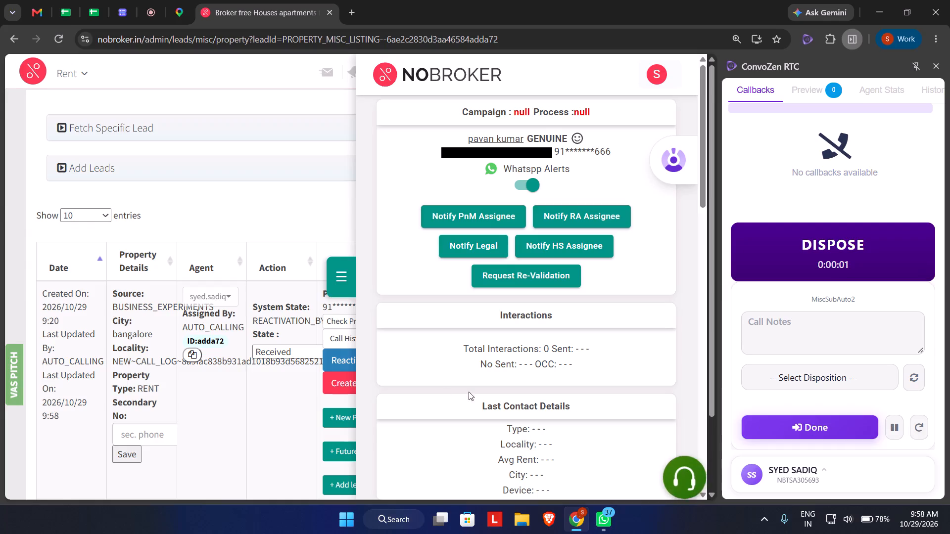
left_click(292, 351)
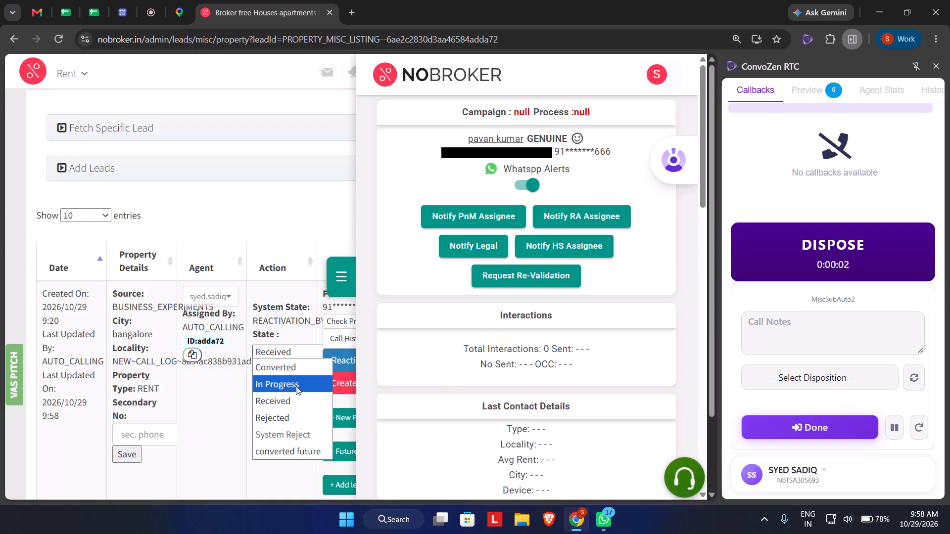
left_click(296, 386)
left_click(302, 371)
left_click(276, 294)
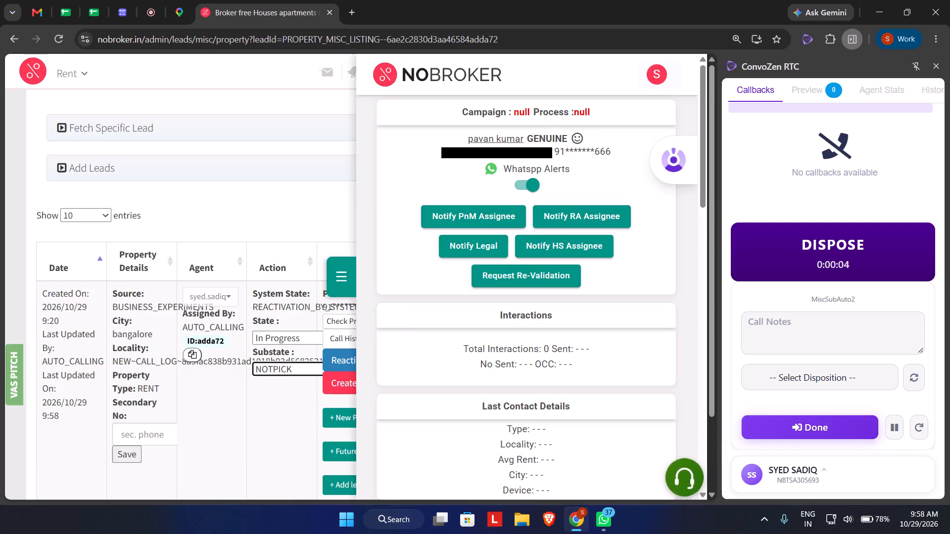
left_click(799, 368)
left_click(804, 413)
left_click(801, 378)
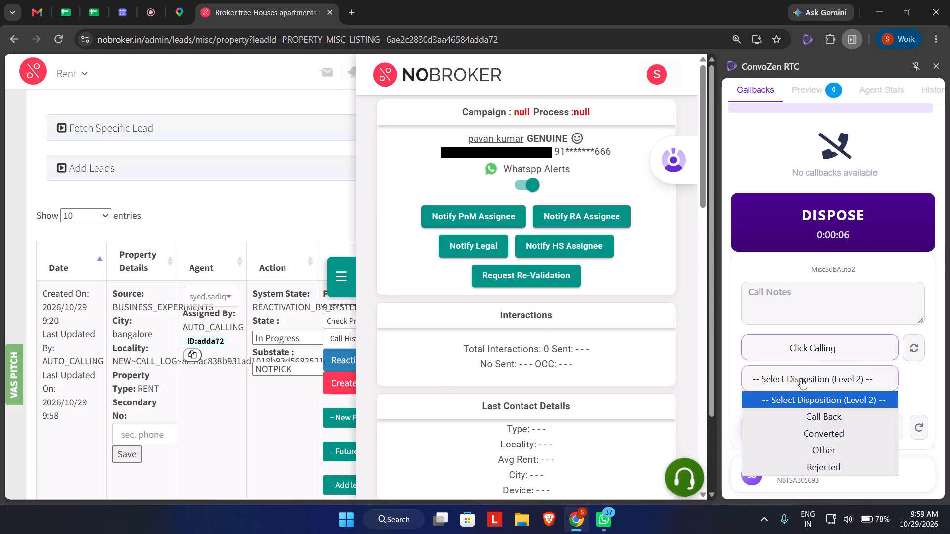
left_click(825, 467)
Submit the ended call's disposition as Outbound, with Not Picked at level 2 and Voice Mail at level 3.
left_click(811, 318)
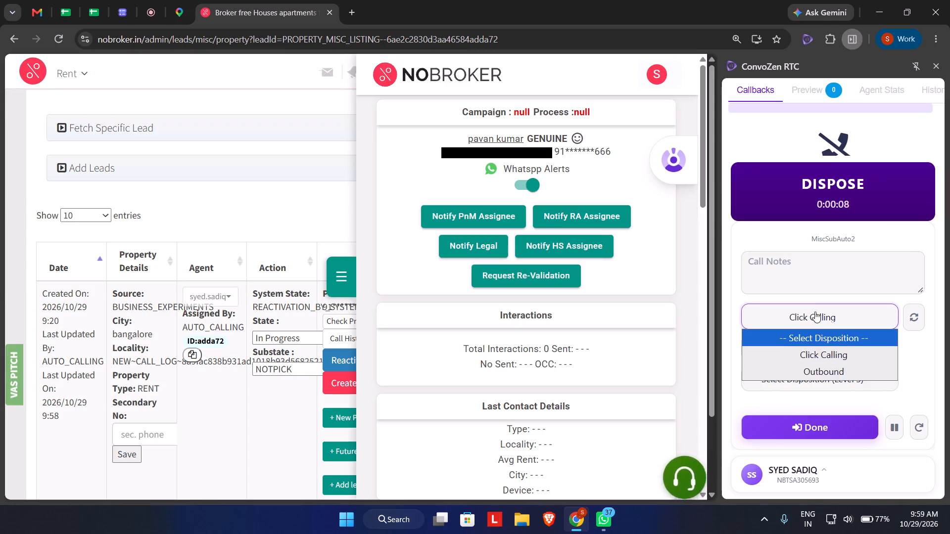
left_click(827, 365)
left_click(821, 337)
left_click(818, 348)
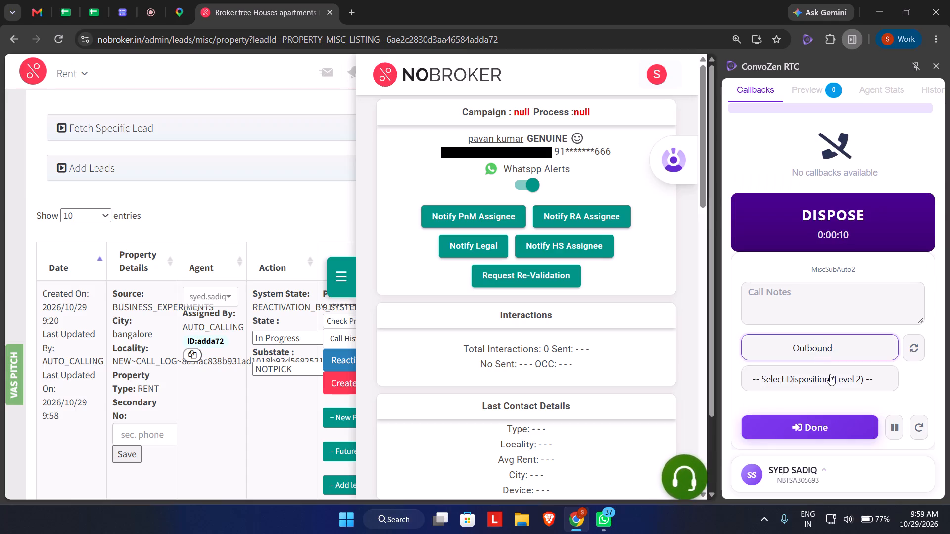
left_click(830, 377)
left_click(837, 418)
left_click(829, 388)
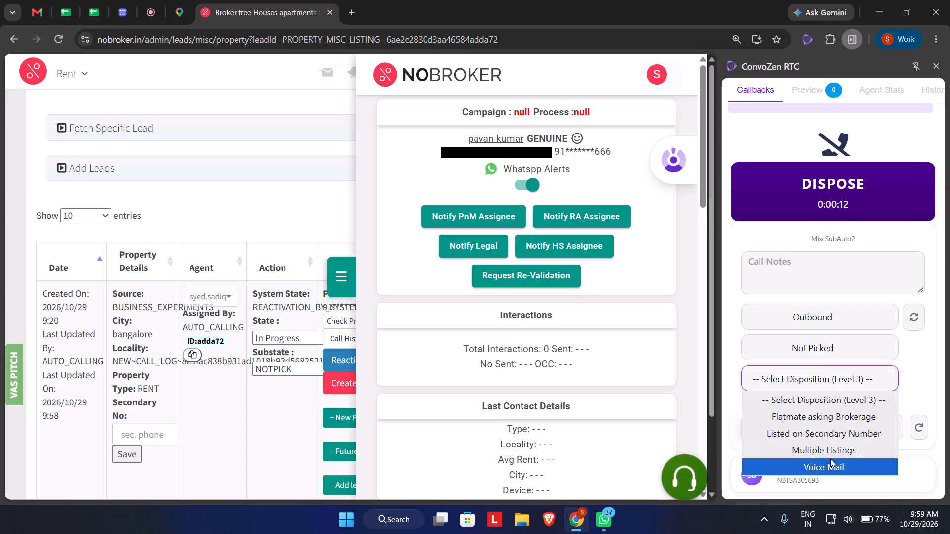
left_click(830, 459)
left_click(833, 426)
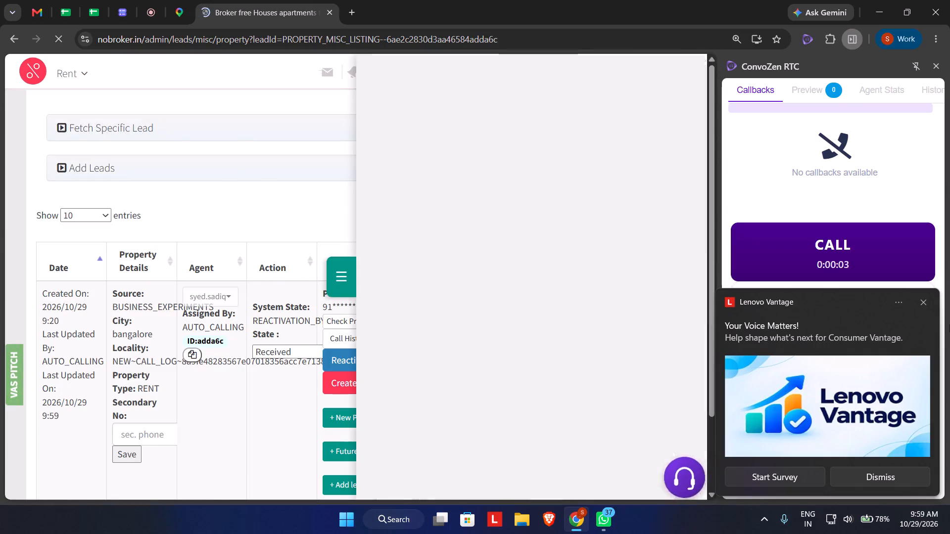
Dismiss the Lenovo Vantage survey notification covering the call controls.
left_click(922, 302)
Review the new caller's profile, check their 1 RK independent house in the listing dashboard, and close the dashboard.
scroll(550, 326, "down", 6)
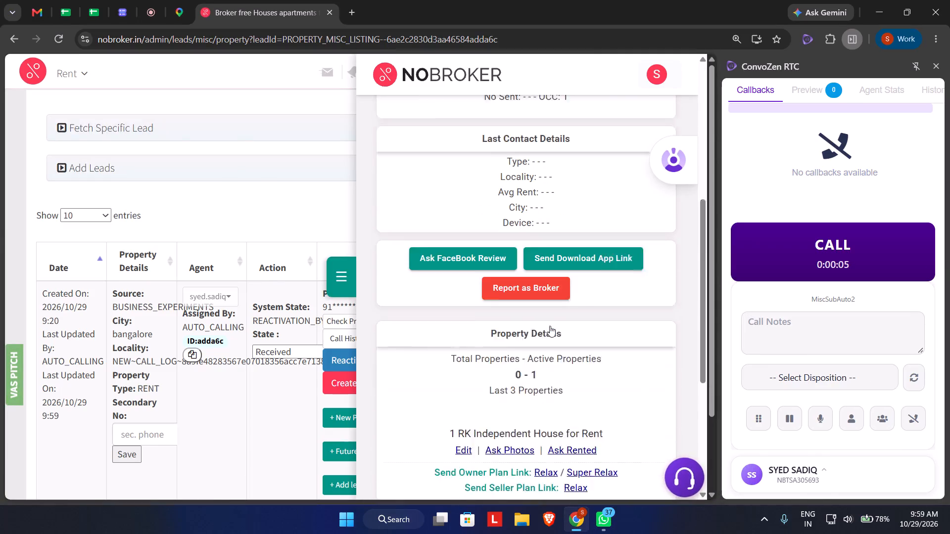
scroll(550, 326, "down", 3)
scroll(550, 326, "up", 3)
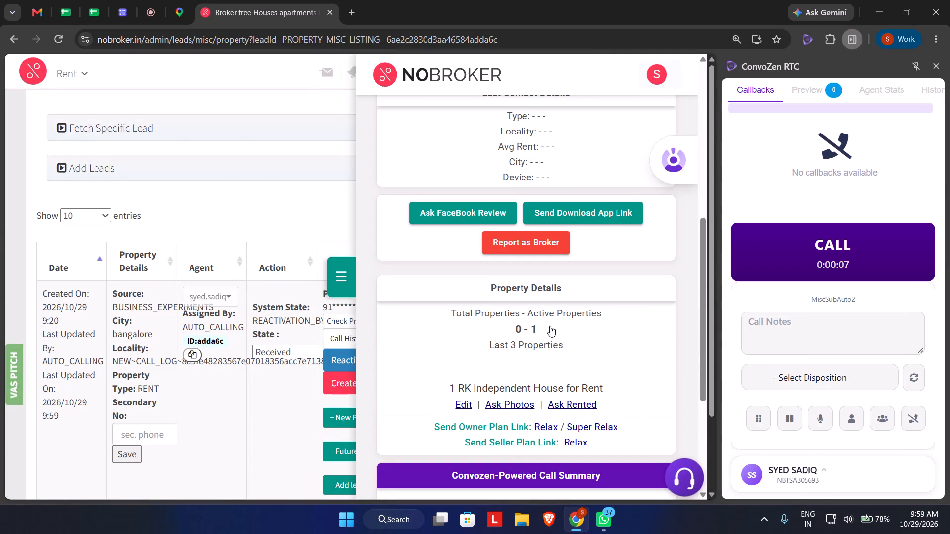
left_click(344, 323)
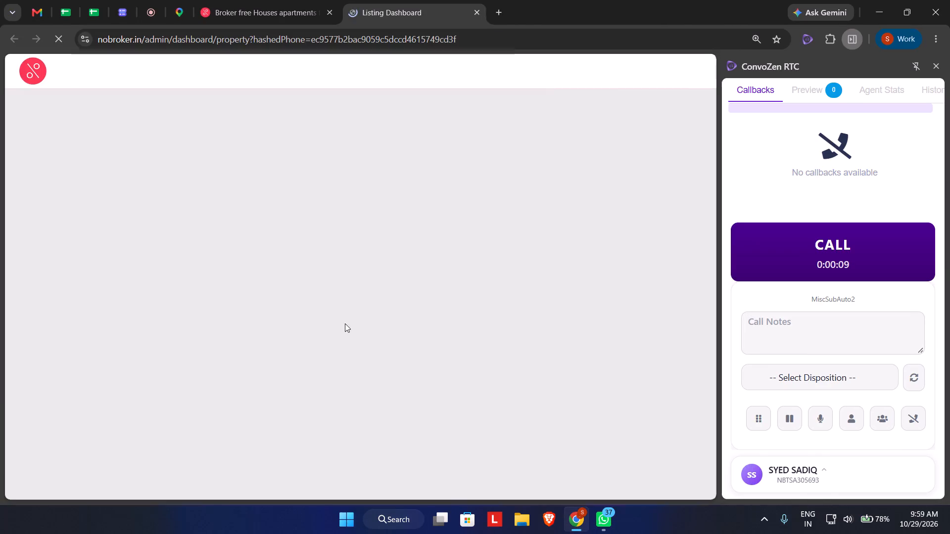
scroll(380, 378, "down", 14)
scroll(402, 413, "down", 4)
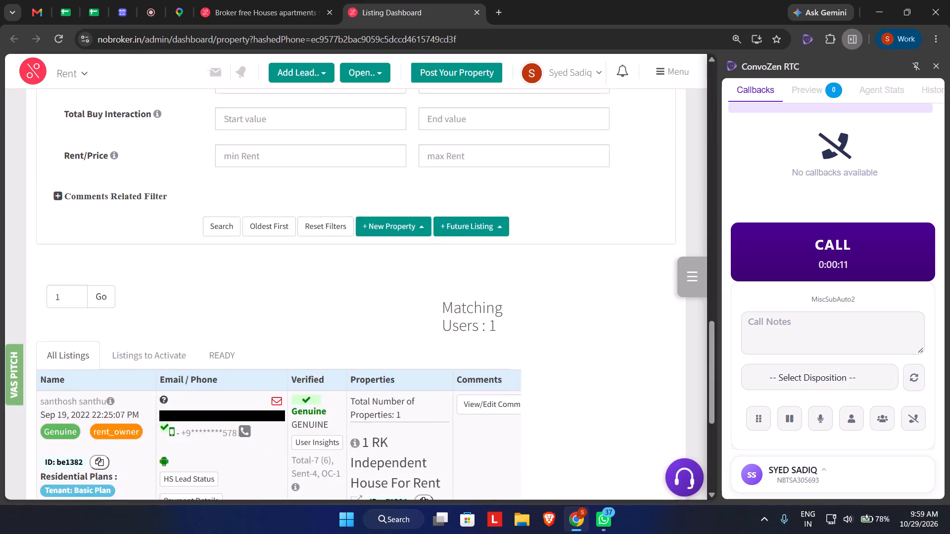
scroll(402, 413, "up", 5)
scroll(369, 299, "down", 1)
scroll(432, 248, "up", 1)
left_click(292, 0)
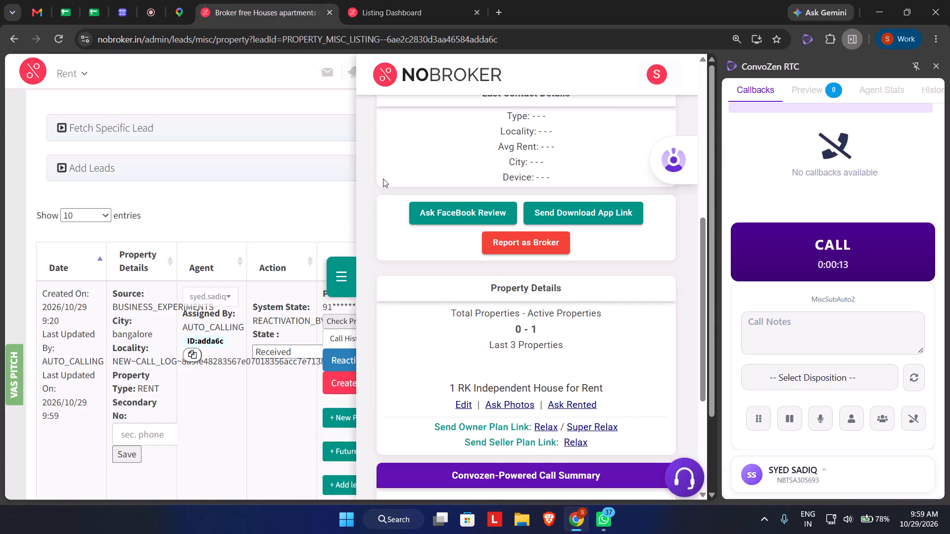
scroll(516, 287, "up", 9)
left_click(398, 0)
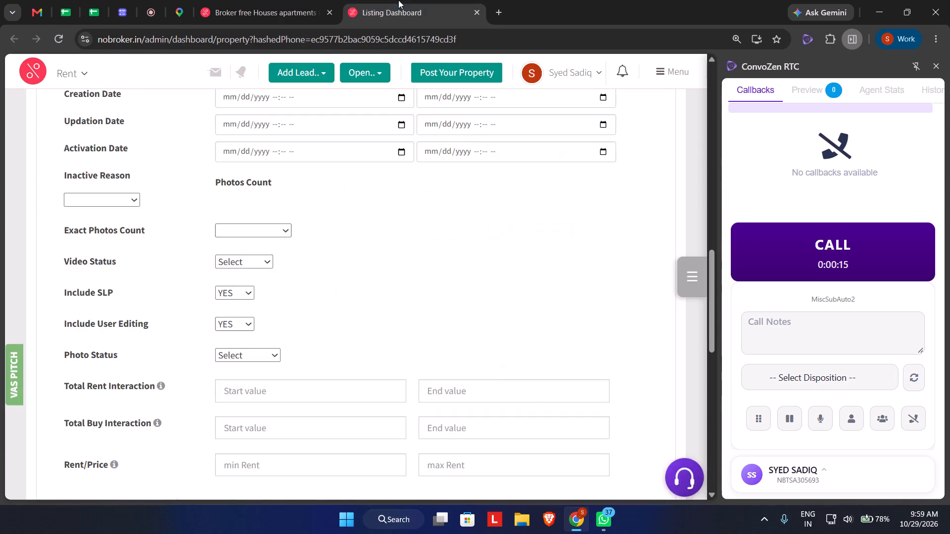
scroll(367, 246, "down", 10)
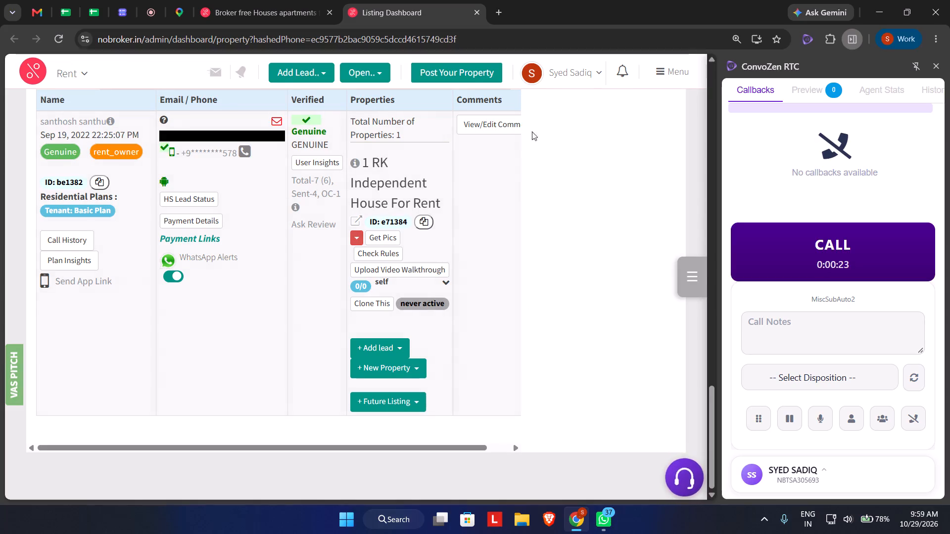
left_click(476, 10)
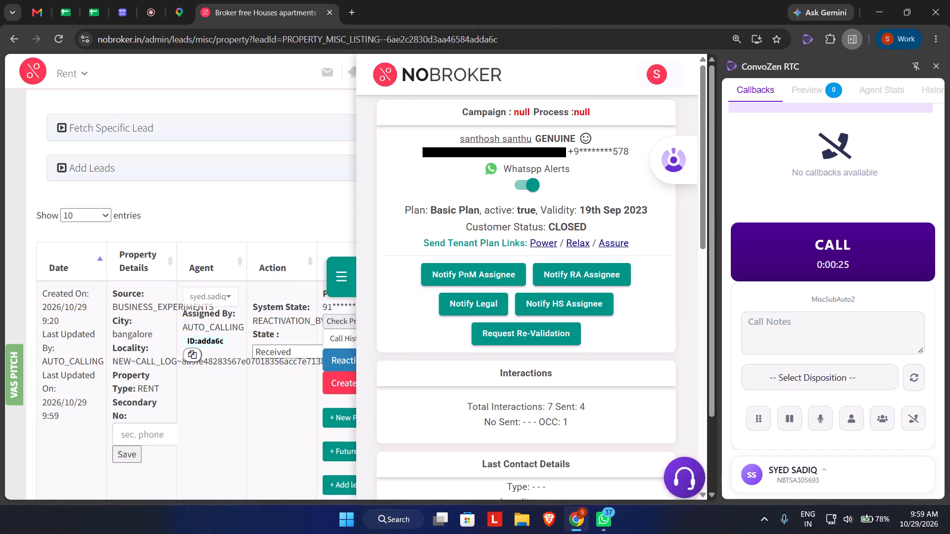
Update the Bangalore rent lead's state to Rejected with the substate Rented Out.
left_click(281, 358)
left_click(287, 355)
left_click(292, 417)
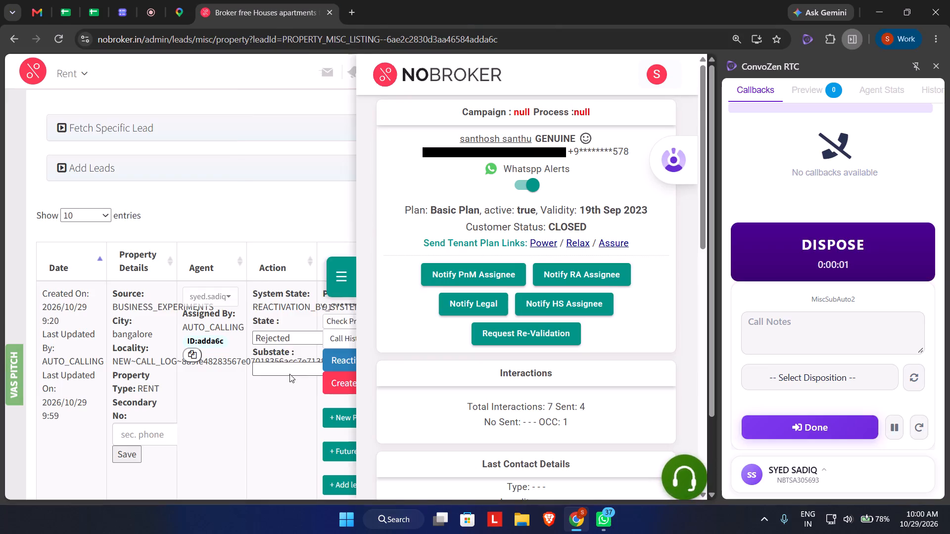
left_click(289, 373)
left_click_drag(289, 294, 293, 287)
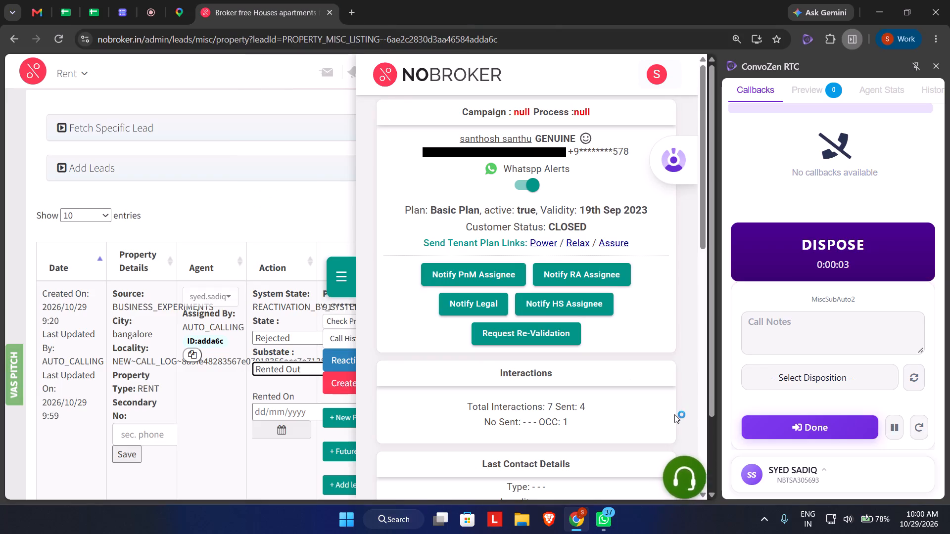
Submit the ended call's disposition as Click Calling, with Rejected at level 2 and Rented Out at level 3.
left_click(781, 379)
left_click(798, 420)
left_click(797, 382)
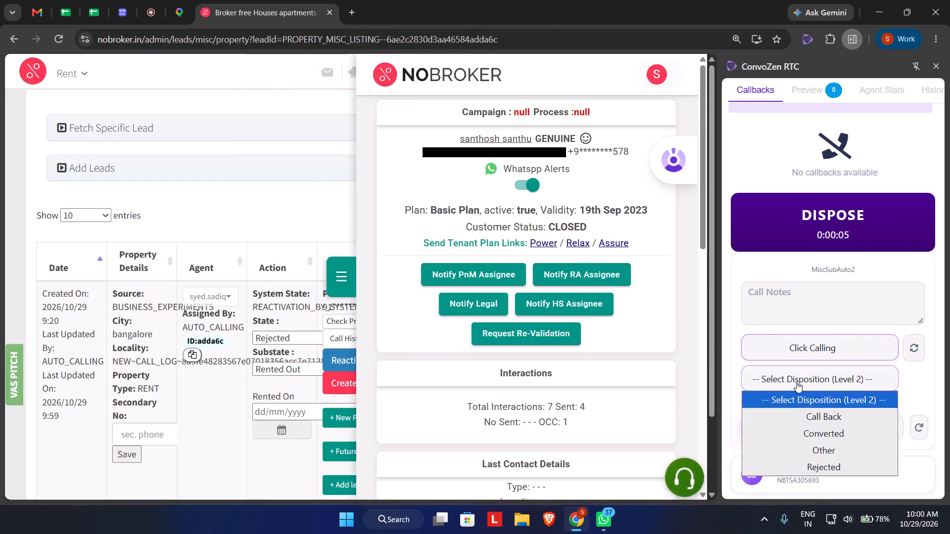
left_click(817, 462)
left_click(821, 383)
left_click(830, 338)
left_click(819, 438)
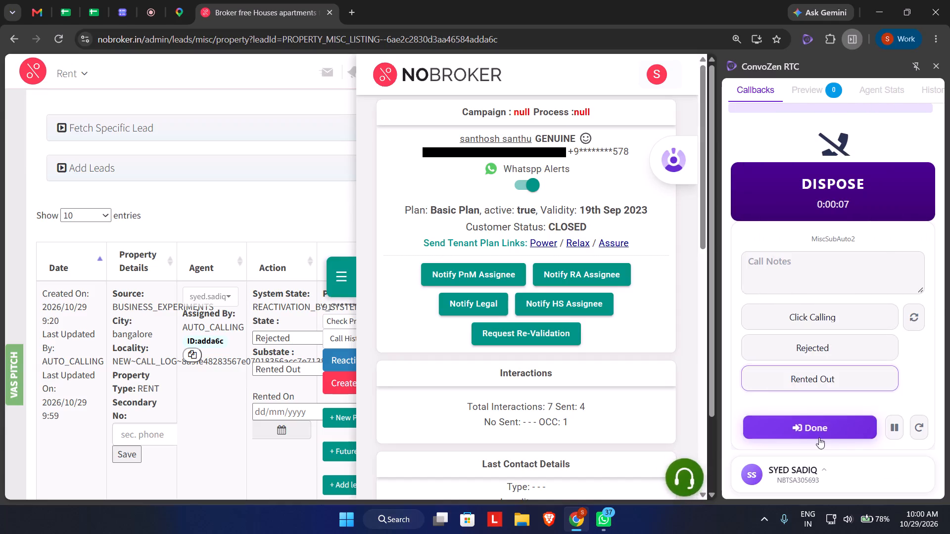
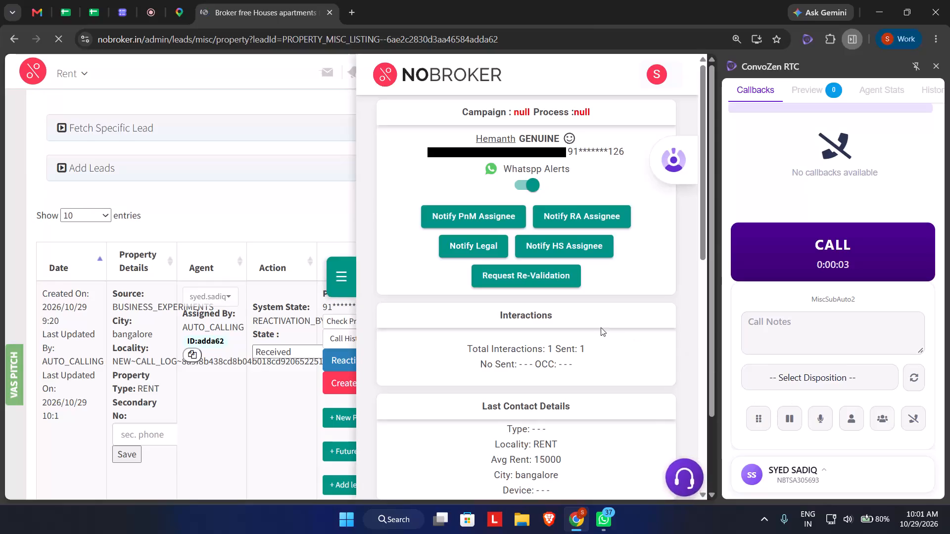
Update the new caller's Bangalore rent lead to state Rejected with the substate Rented Out.
scroll(597, 328, "down", 2)
scroll(519, 363, "down", 3)
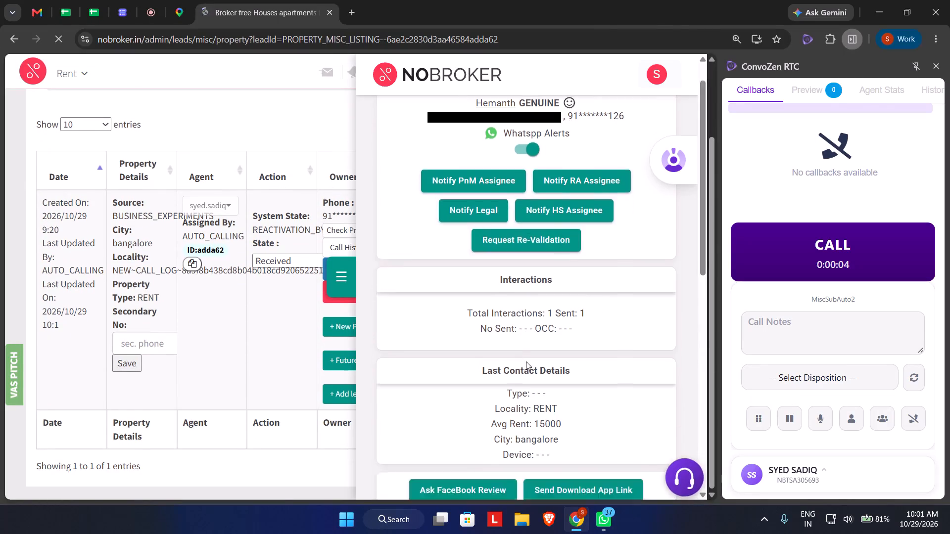
scroll(526, 362, "down", 4)
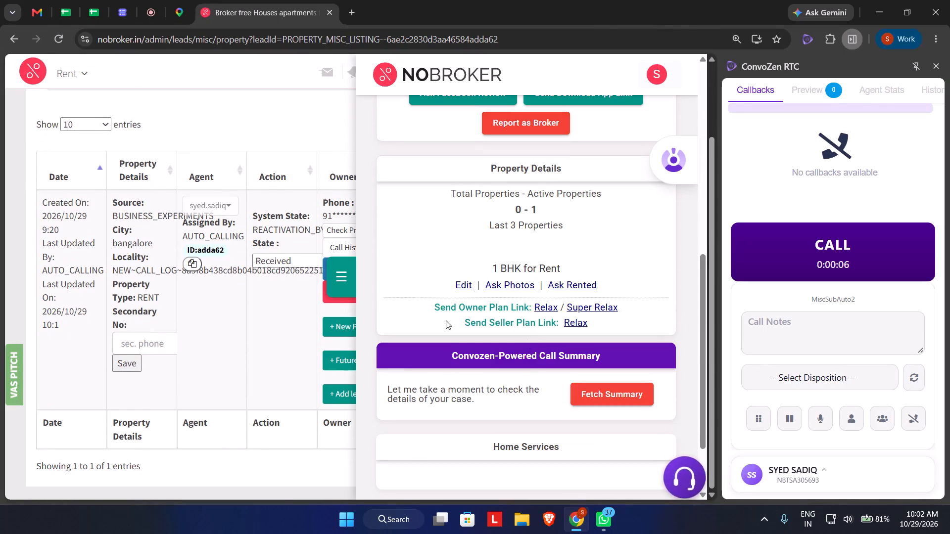
scroll(489, 327, "up", 8)
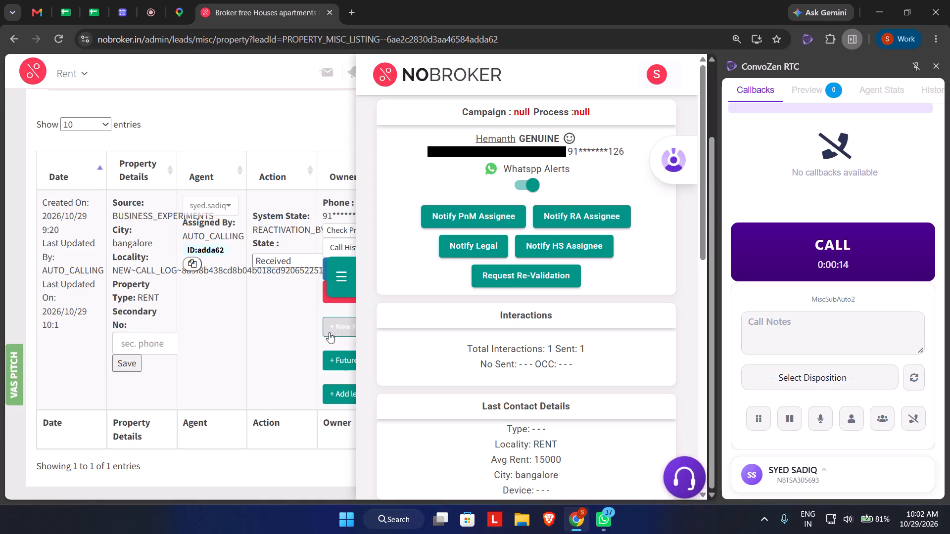
left_click(285, 248)
left_click(285, 261)
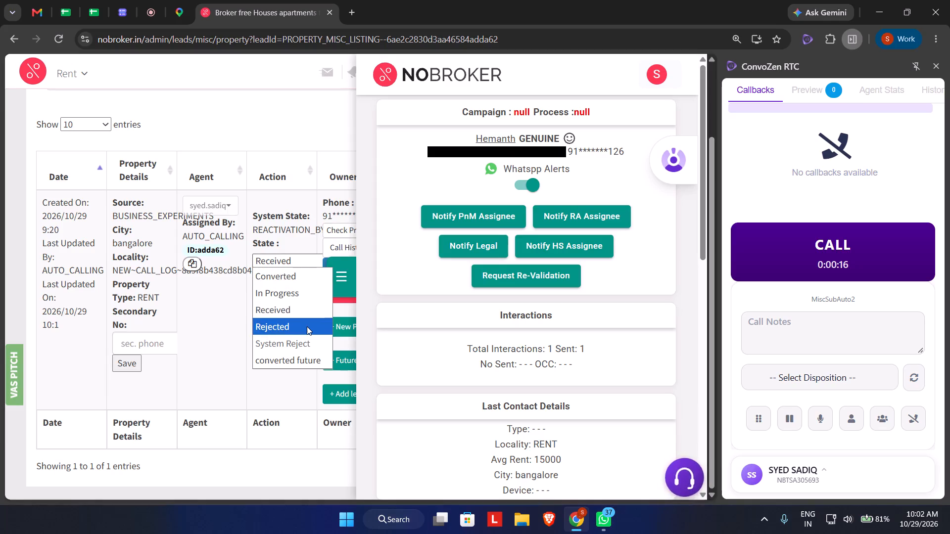
left_click(307, 326)
left_click(285, 281)
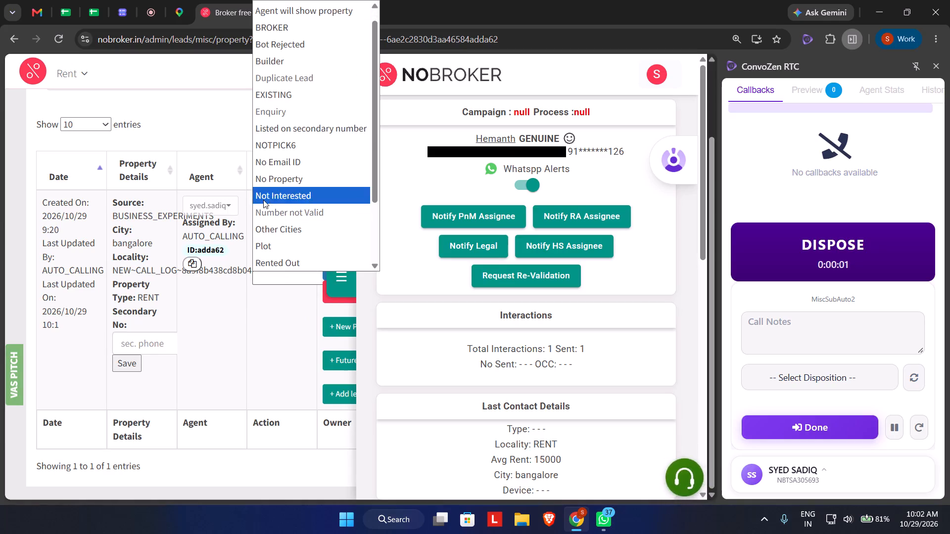
left_click(270, 257)
Submit the ended call's disposition as Click Calling, with Rejected at level 2 and Rented Out at level 3.
left_click(769, 379)
left_click(789, 414)
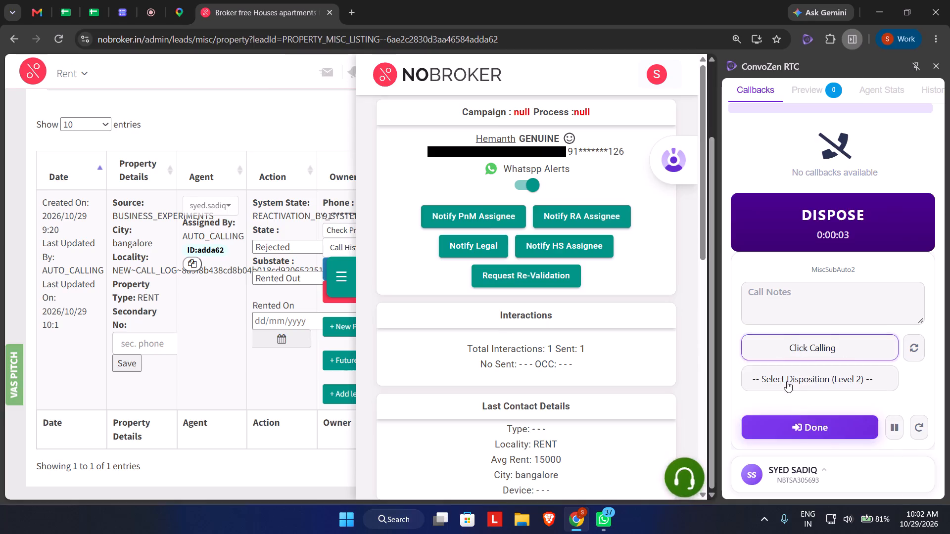
left_click(787, 381)
left_click(801, 459)
left_click(792, 383)
left_click_drag(789, 342, 784, 353)
left_click_drag(804, 447, 804, 440)
left_click(794, 353)
left_click_drag(801, 427, 804, 439)
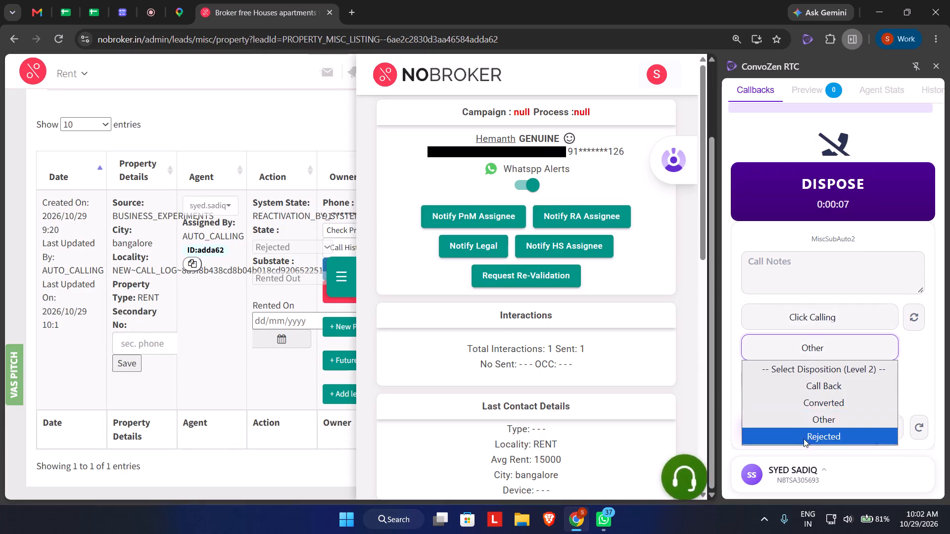
left_click_drag(804, 439, 804, 435)
left_click(799, 361)
left_click(797, 384)
left_click(801, 344)
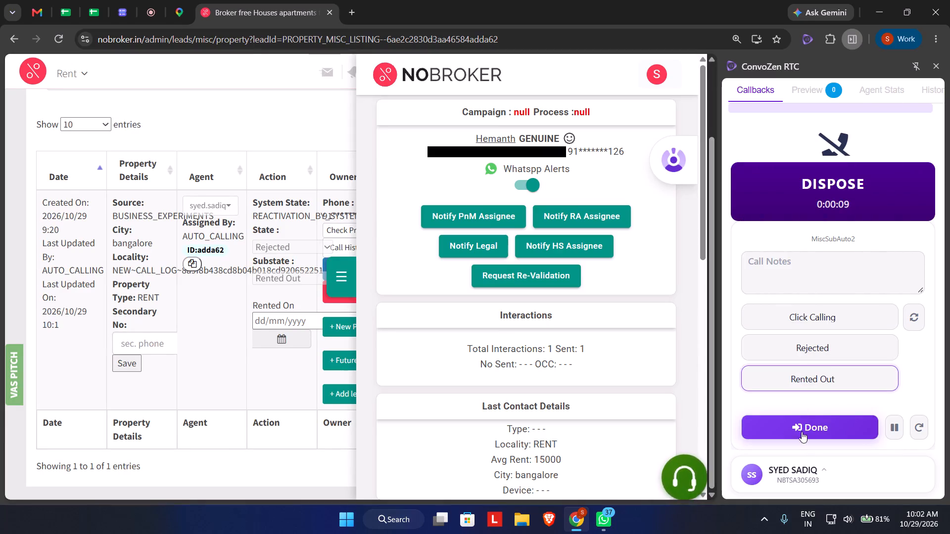
left_click(802, 432)
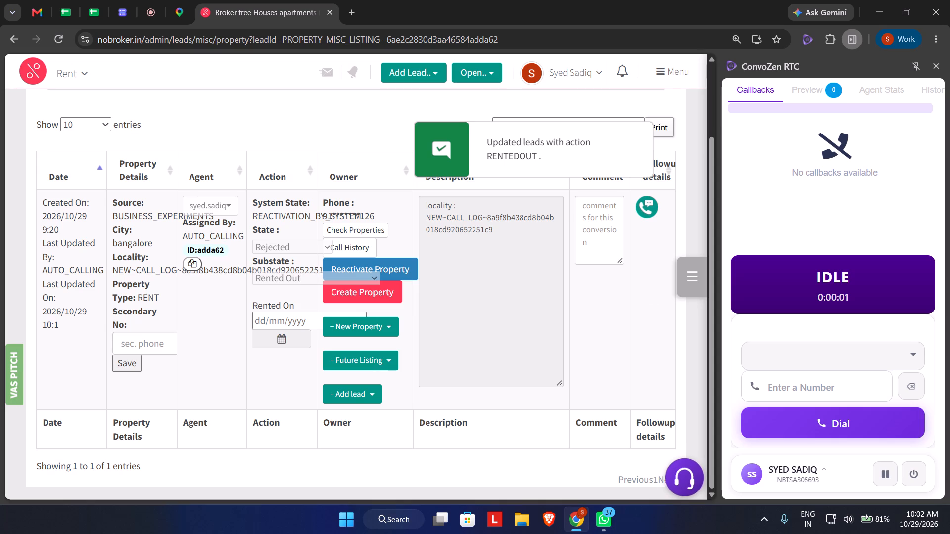
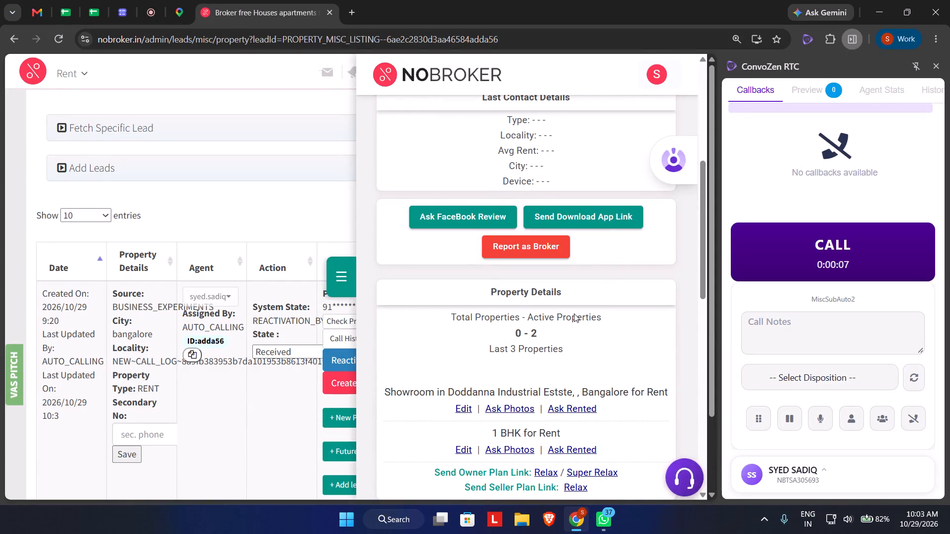
Review the new caller's profile summary, including interactions, last contact details, listed properties and recent calls.
scroll(574, 313, "up", 10)
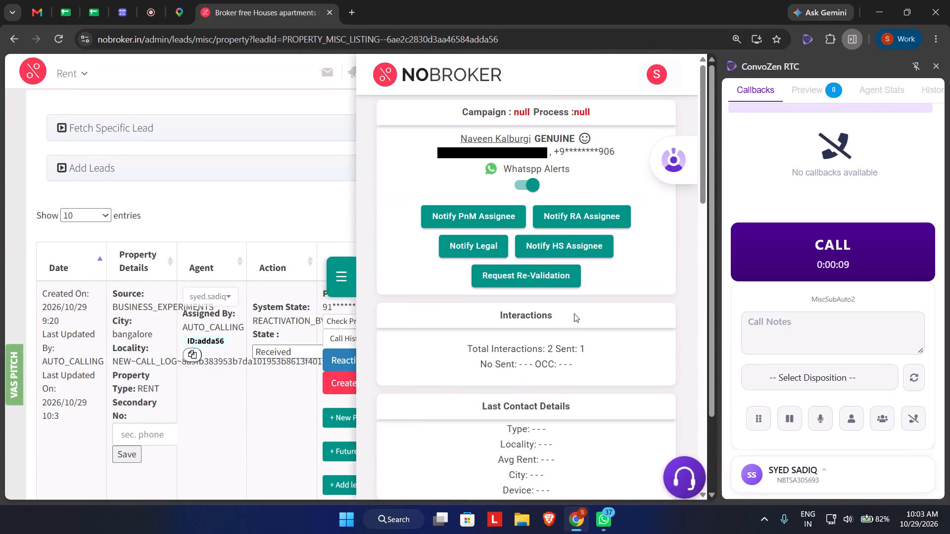
scroll(574, 313, "down", 4)
scroll(532, 355, "down", 4)
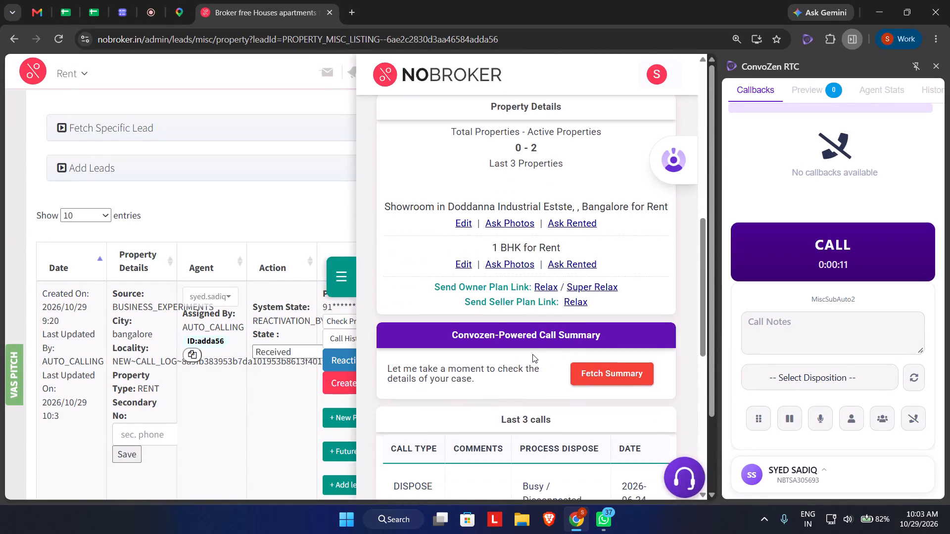
scroll(533, 353, "up", 12)
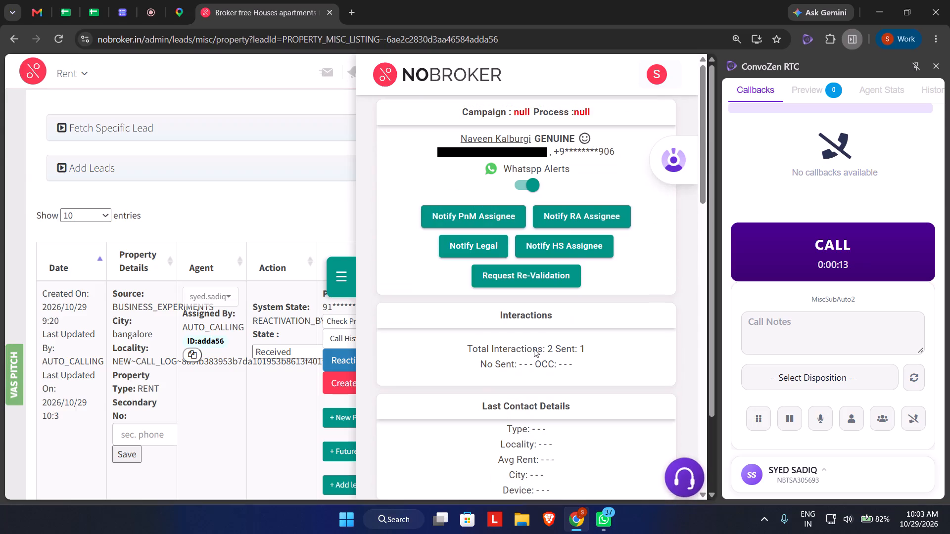
scroll(534, 346, "down", 5)
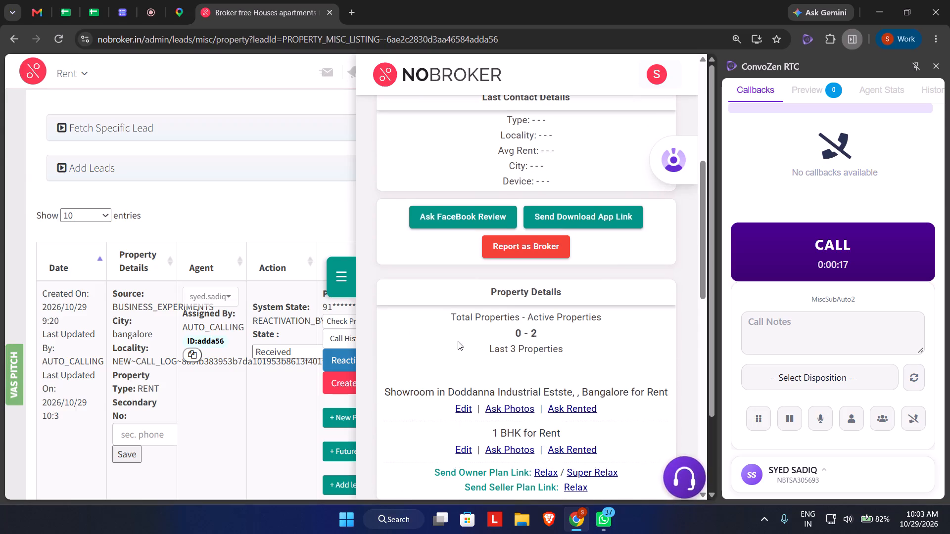
left_click(336, 317)
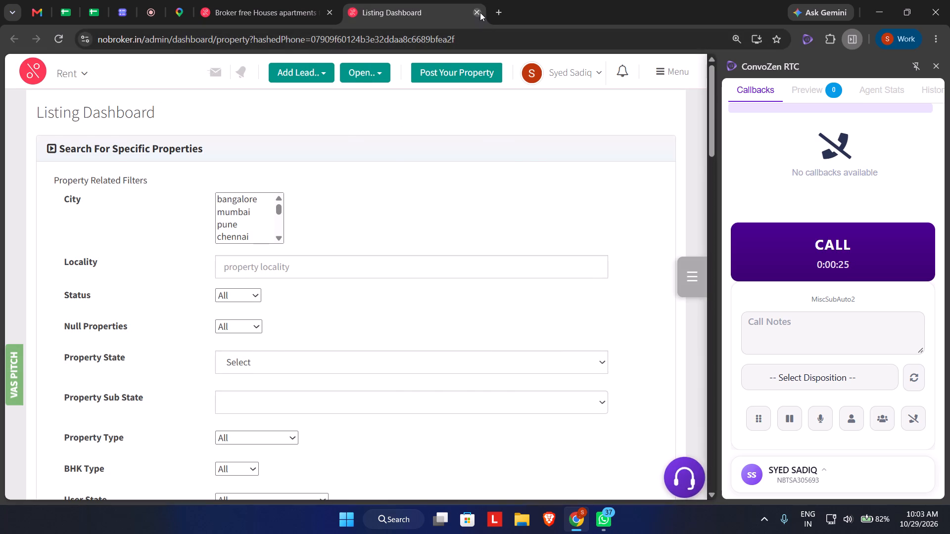
left_click(480, 12)
scroll(506, 294, "down", 4)
scroll(507, 294, "up", 5)
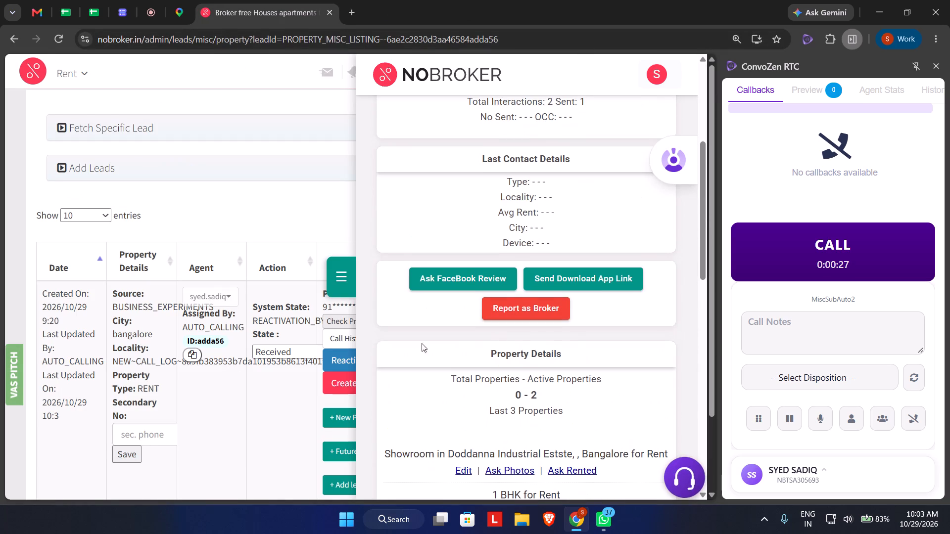
scroll(543, 435, "down", 1)
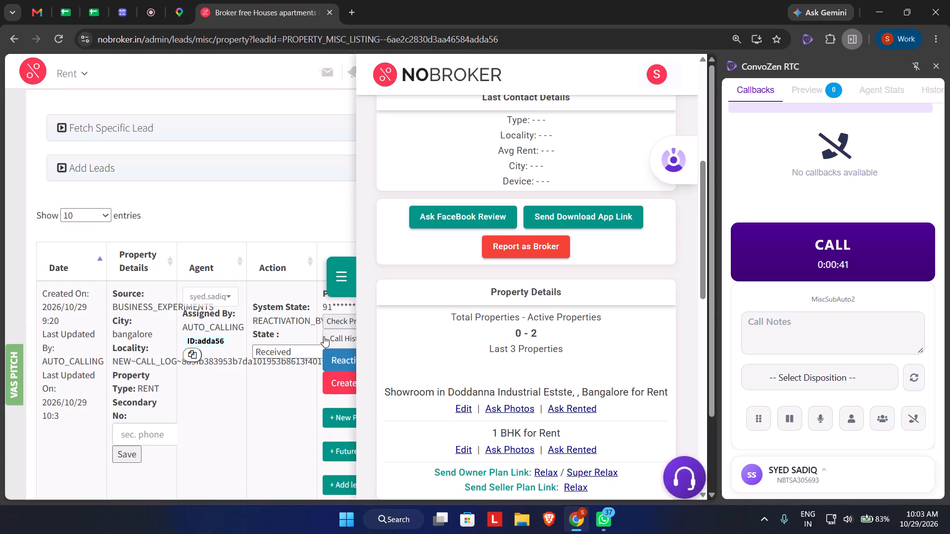
Open the caller's Doddanna Industrial Estate showroom rent listing from their properties and clear the owner's secondary number.
left_click(347, 318)
scroll(452, 325, "down", 12)
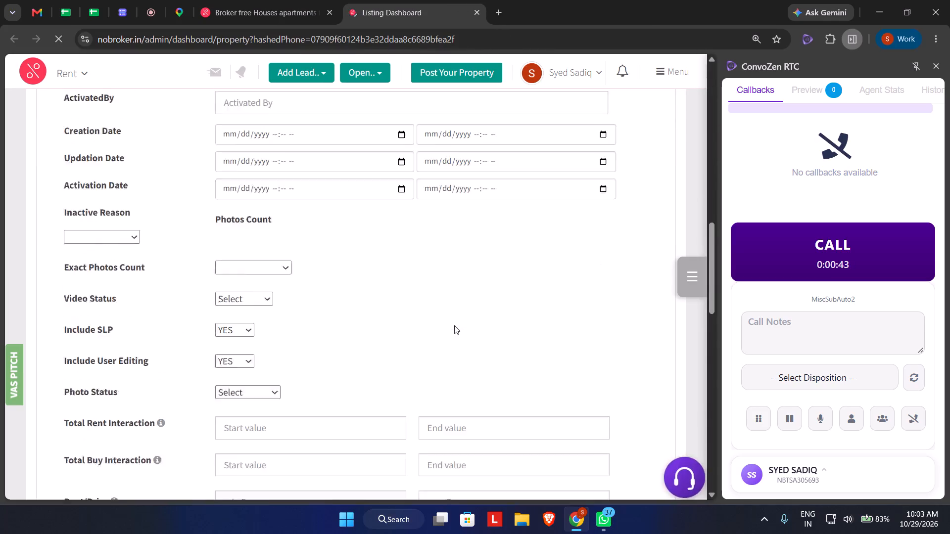
scroll(454, 325, "down", 10)
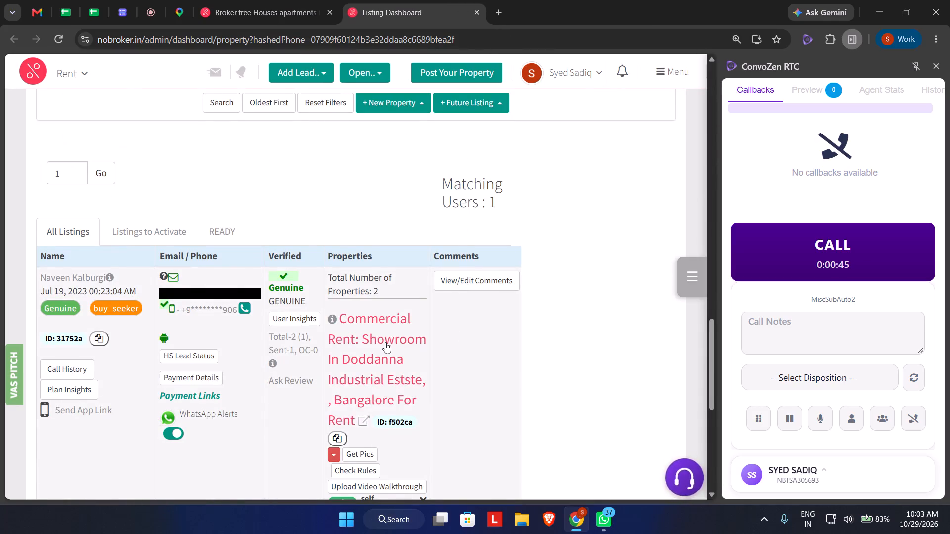
left_click(385, 342)
scroll(489, 341, "down", 6)
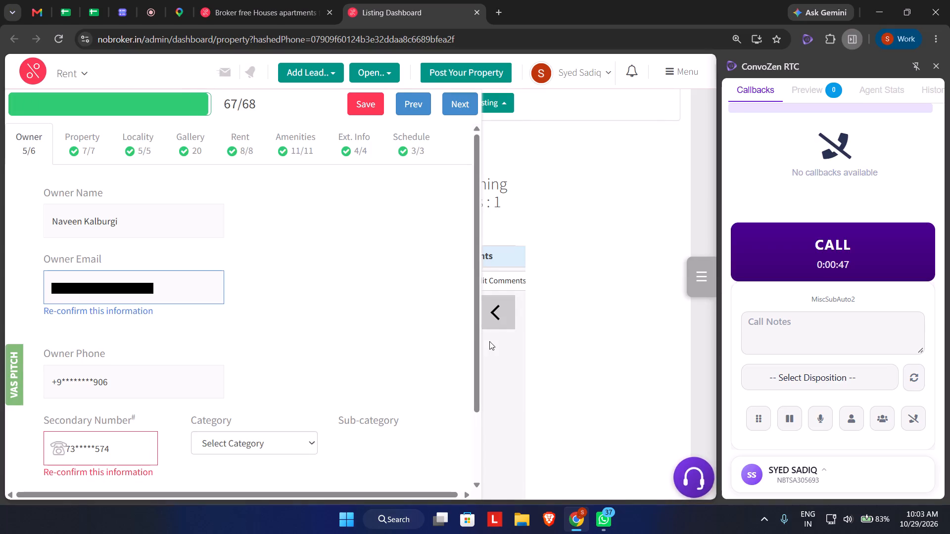
left_click_drag(110, 440, 102, 442)
left_click(102, 442)
left_click(134, 447)
left_click_drag(119, 447, 101, 449)
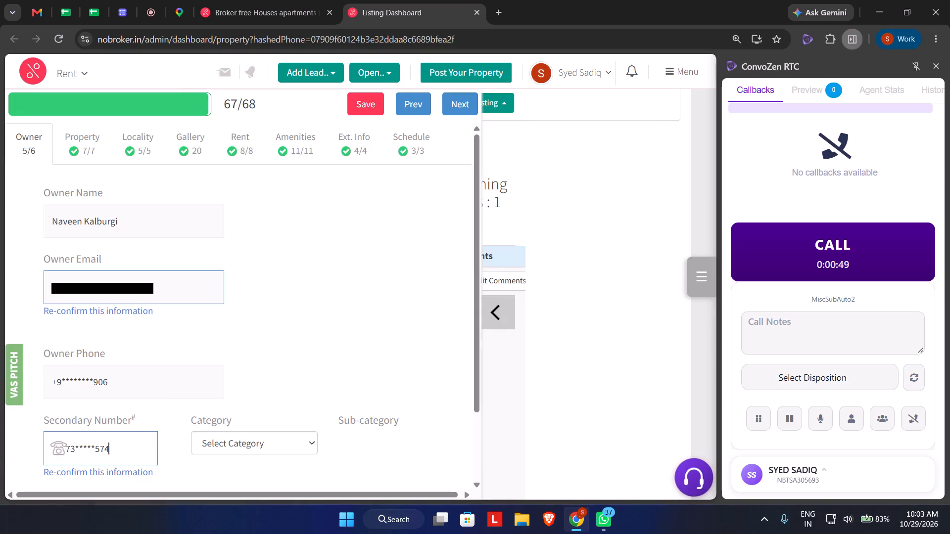
left_click_drag(101, 449, 0, 448)
key("BackSpace")
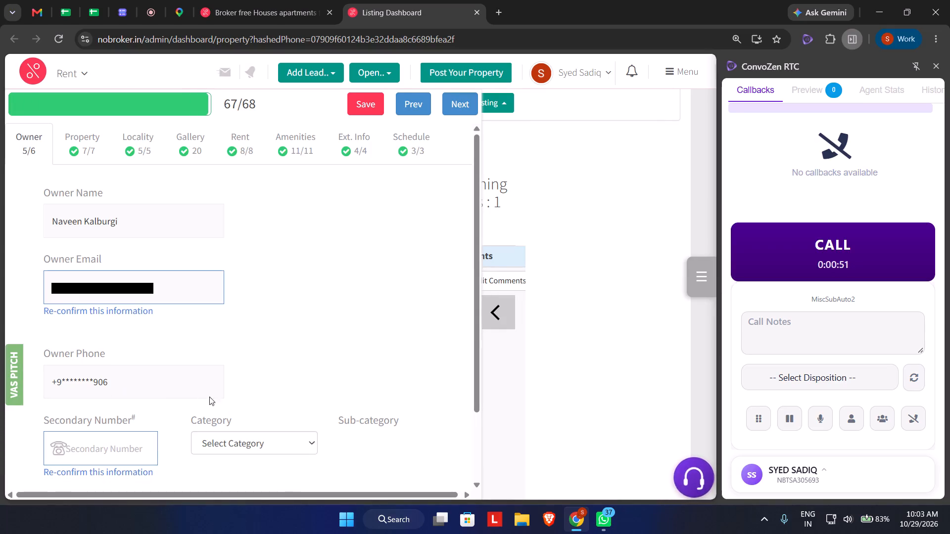
left_click(343, 342)
Check the showroom listing's amenities and property details, and collapse the listing form.
left_click(294, 142)
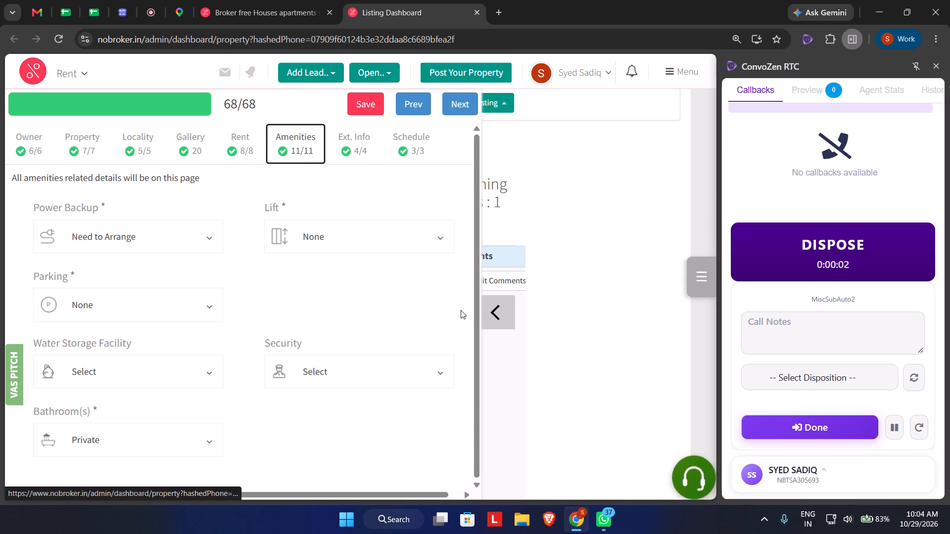
left_click(98, 151)
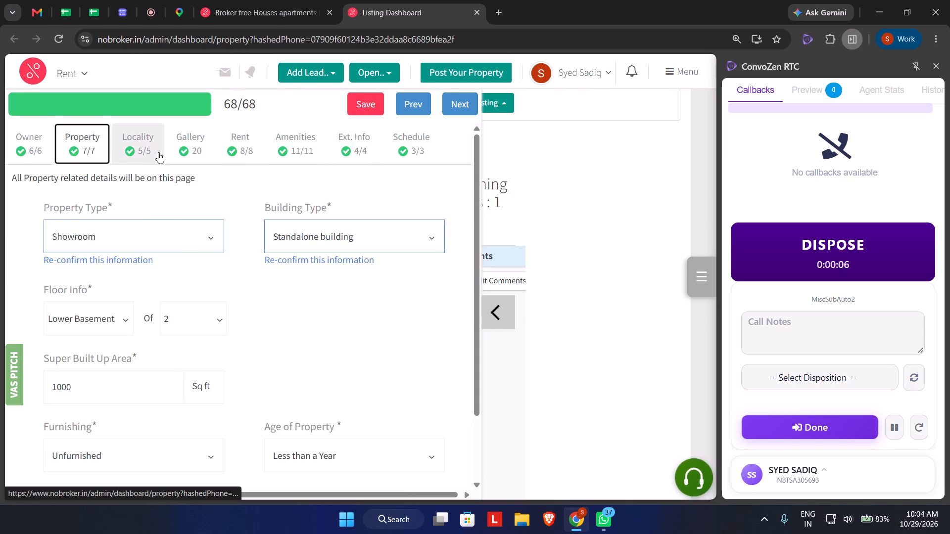
left_click(488, 305)
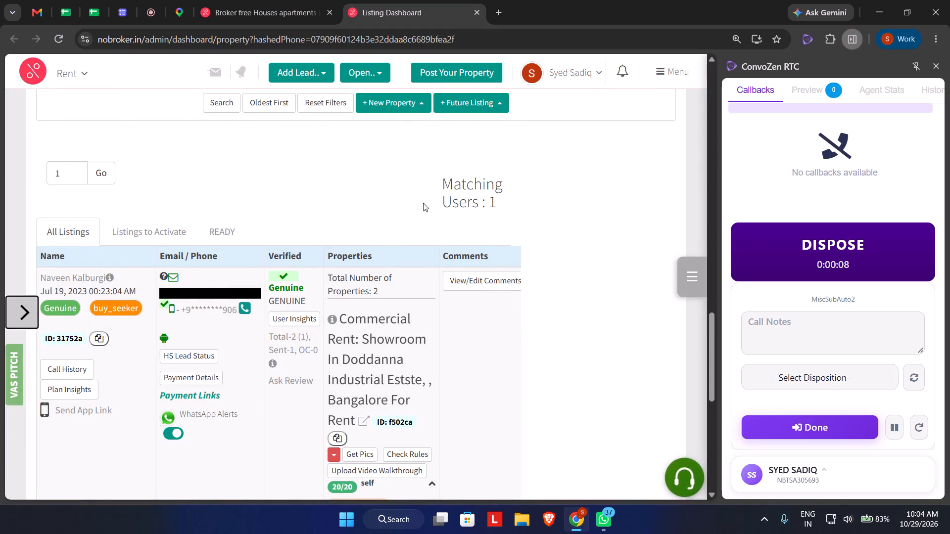
Submit the ended call's disposition as Click Calling, with Call Back at level 2 and Busy or Disconnected at level 3.
left_click(842, 366)
left_click(841, 407)
left_click(828, 370)
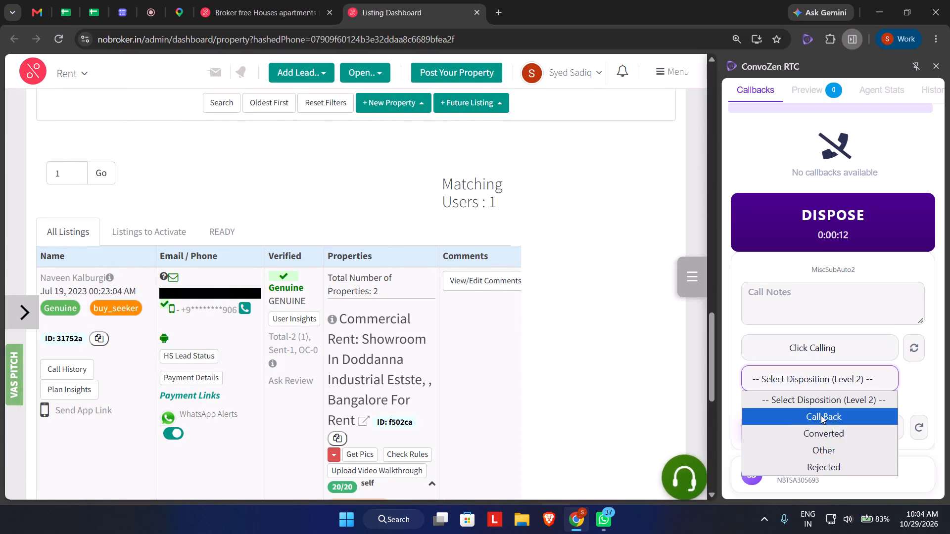
left_click(821, 415)
left_click(821, 377)
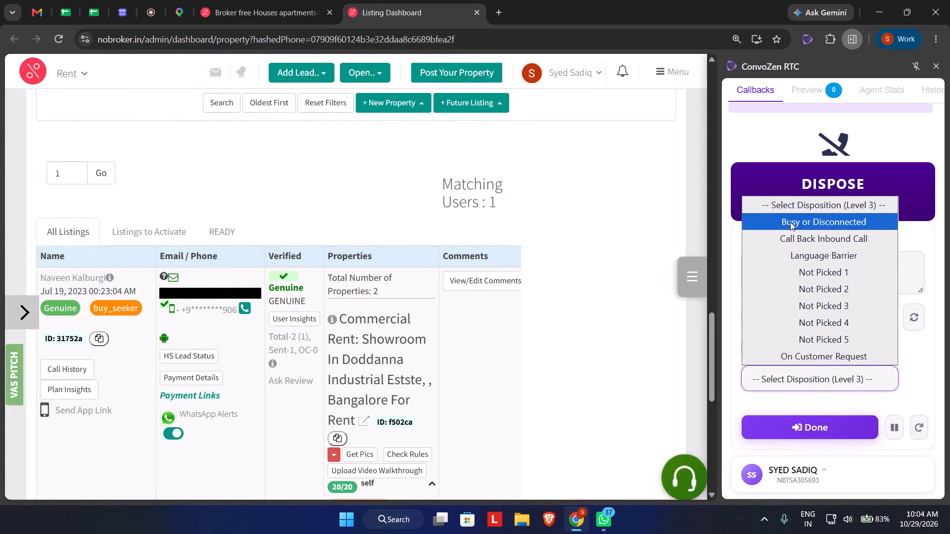
left_click(790, 222)
left_click(812, 435)
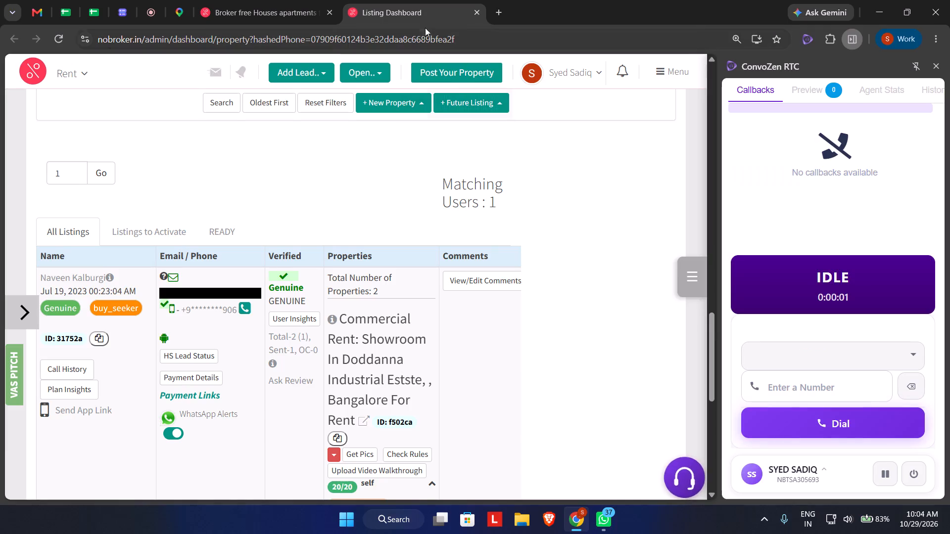
Update the caller's Bangalore rent lead to state In Progress with the substate NOTPICK.
left_click(285, 0)
left_click(295, 344)
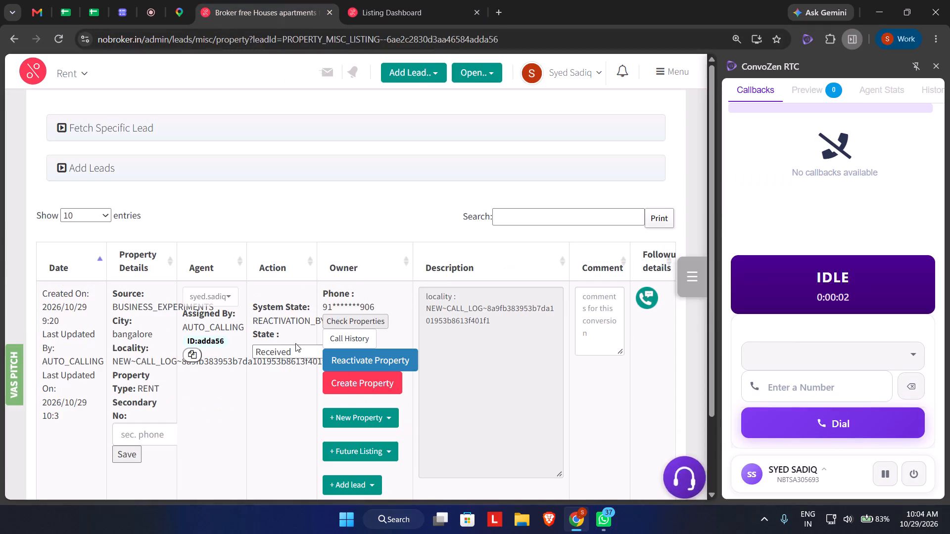
left_click(296, 354)
left_click(294, 385)
left_click(285, 370)
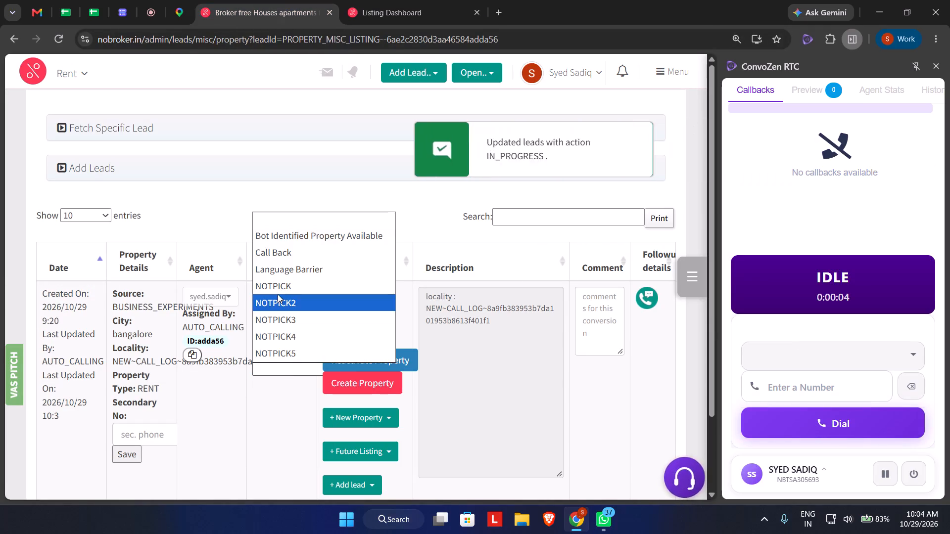
left_click(277, 292)
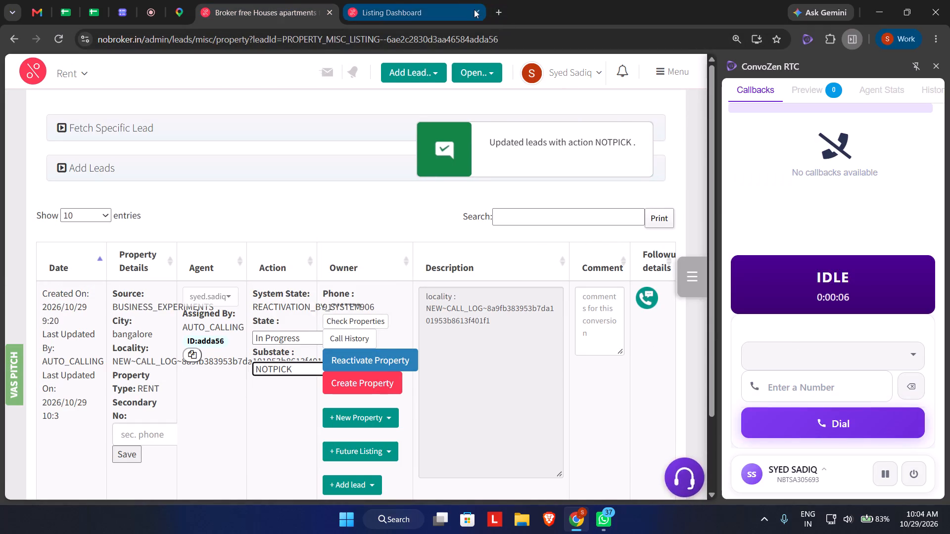
Review the showroom listing's property, locality, gallery, rent, amenities, extra info and schedule sections, and close the listing dashboard.
left_click(417, 5)
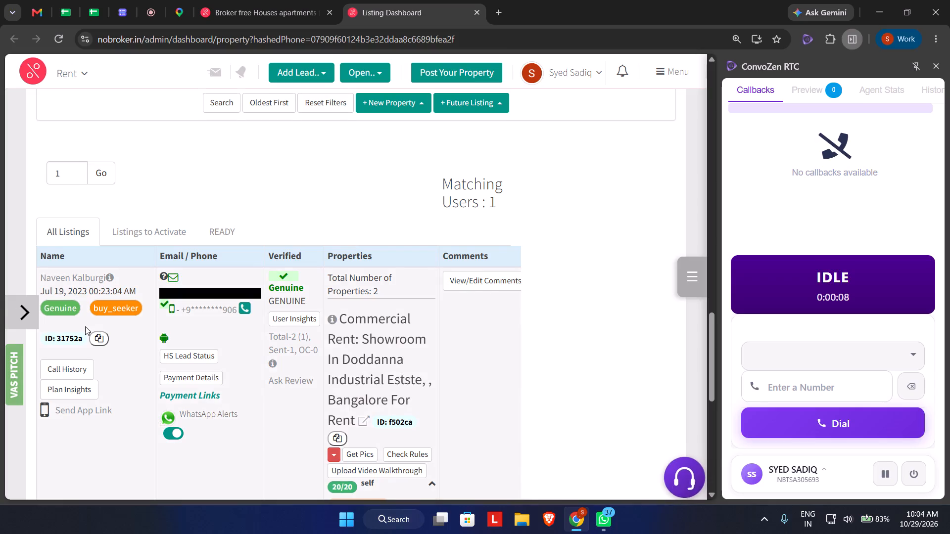
left_click(13, 308)
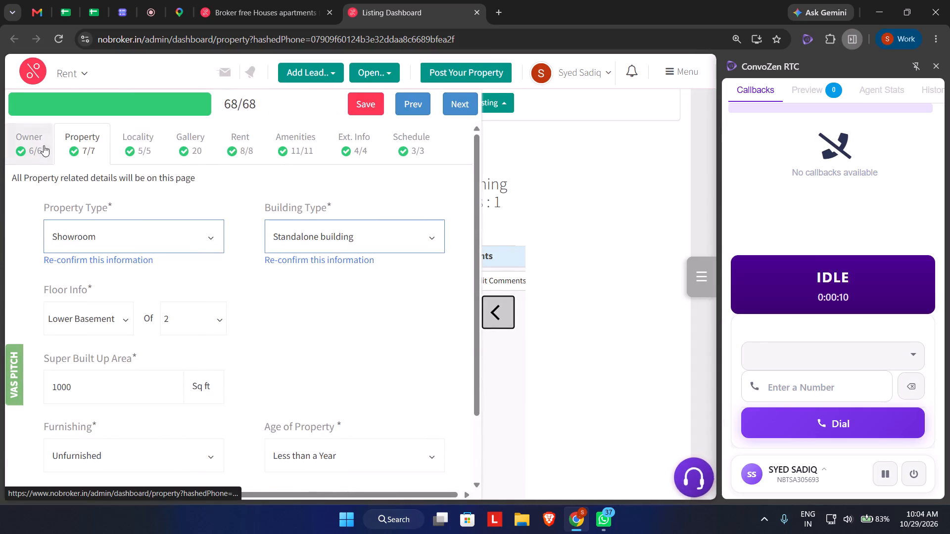
left_click(29, 136)
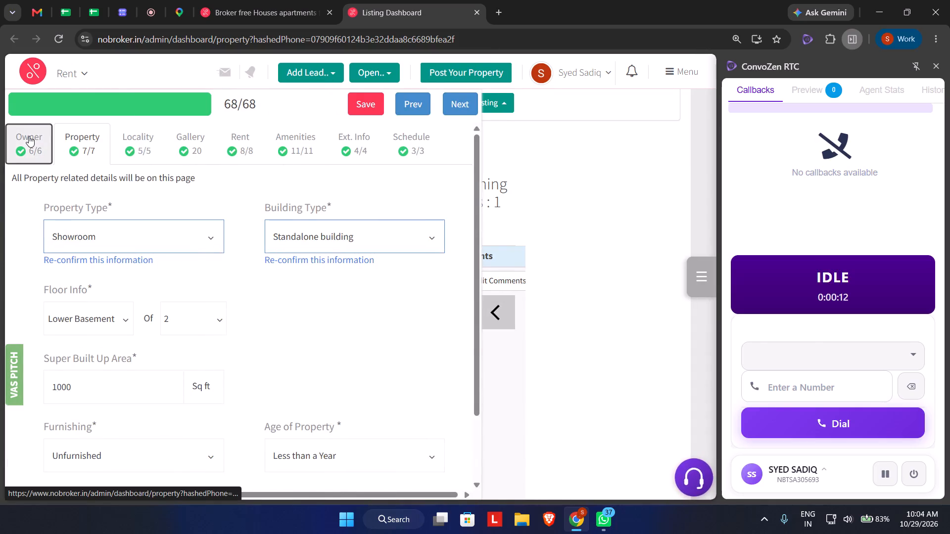
left_click(134, 143)
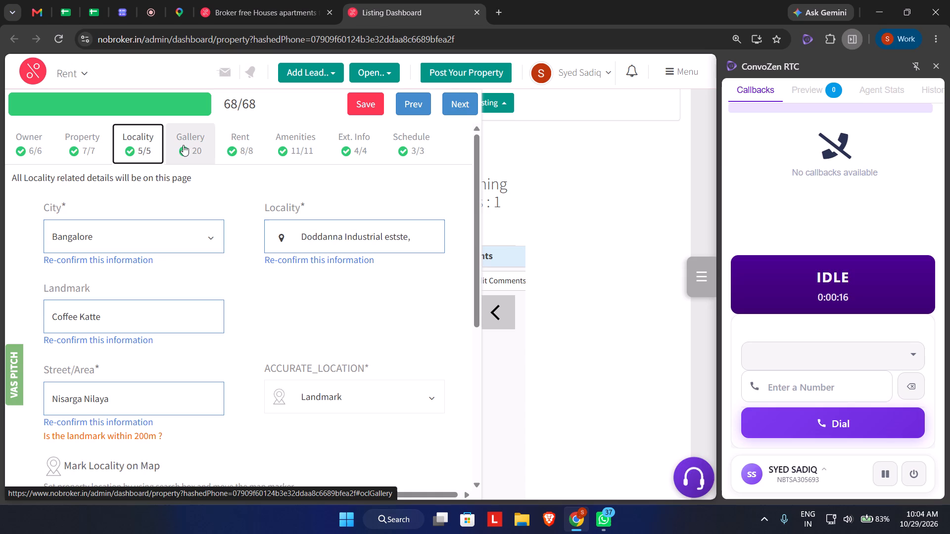
left_click(183, 145)
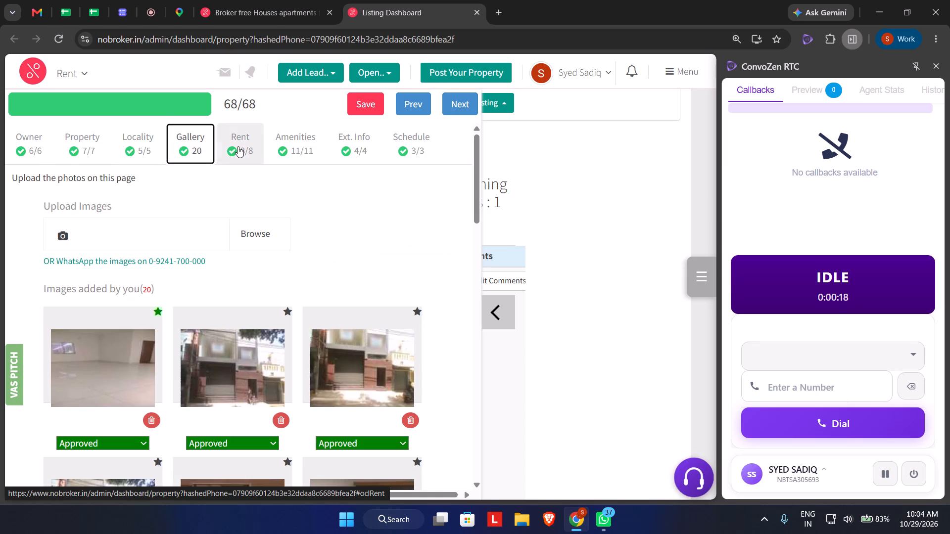
left_click(238, 146)
left_click(201, 141)
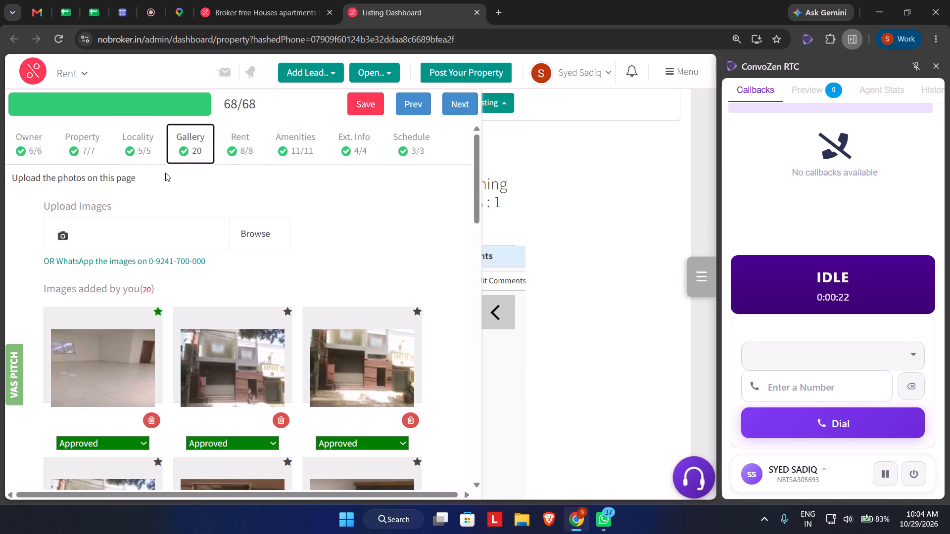
left_click(94, 149)
scroll(245, 271, "down", 2)
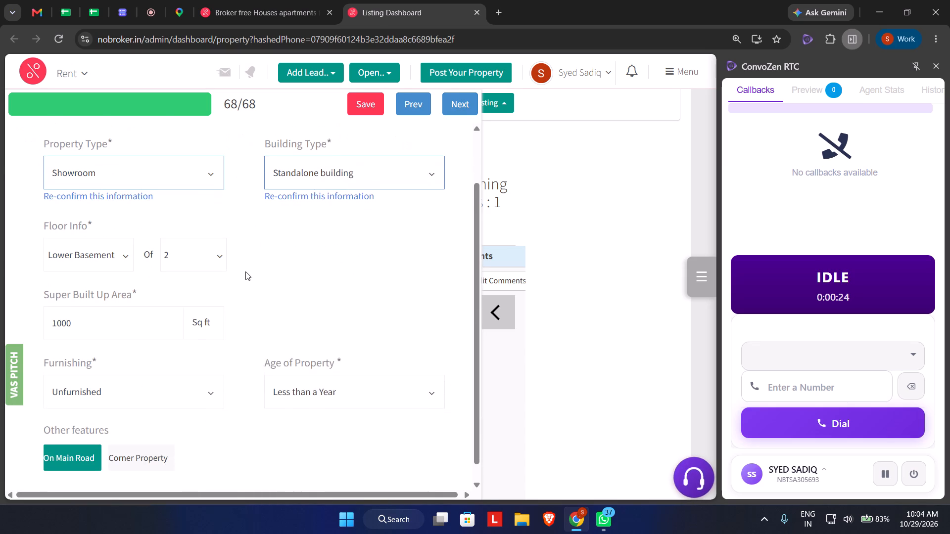
scroll(245, 271, "down", 3)
scroll(245, 271, "up", 4)
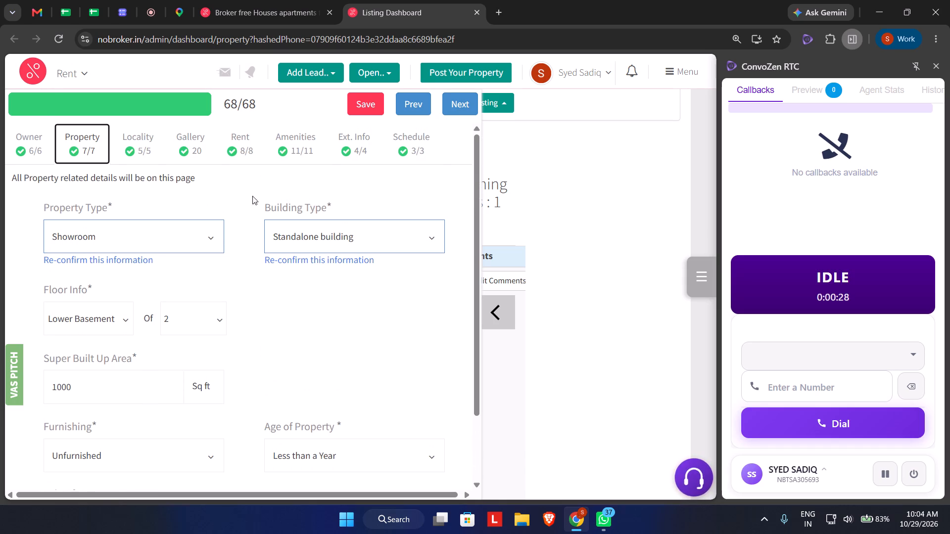
left_click(310, 149)
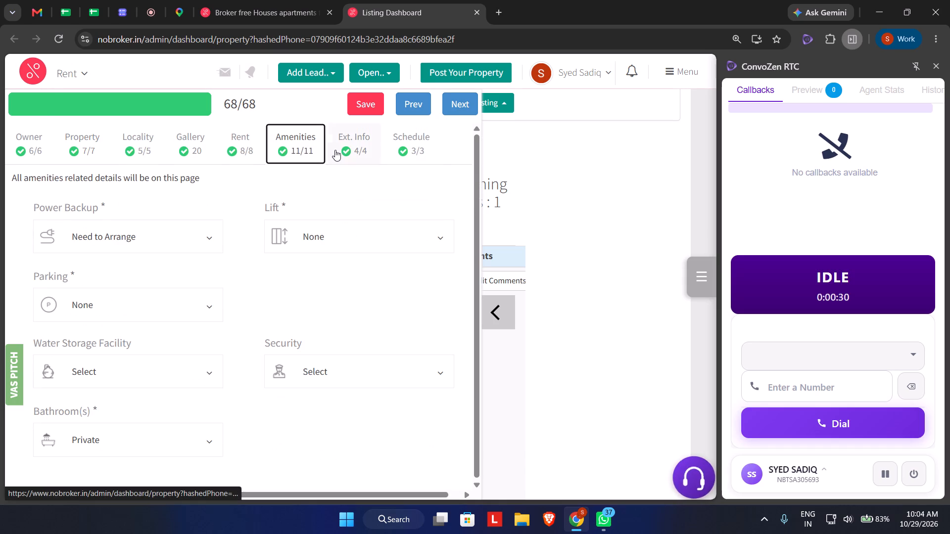
left_click(335, 149)
left_click(409, 148)
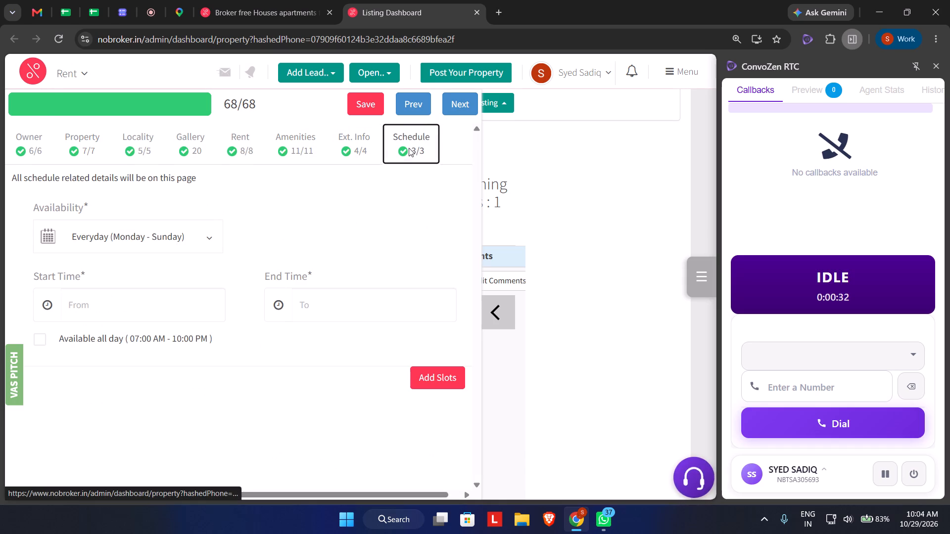
left_click(509, 310)
left_click(478, 17)
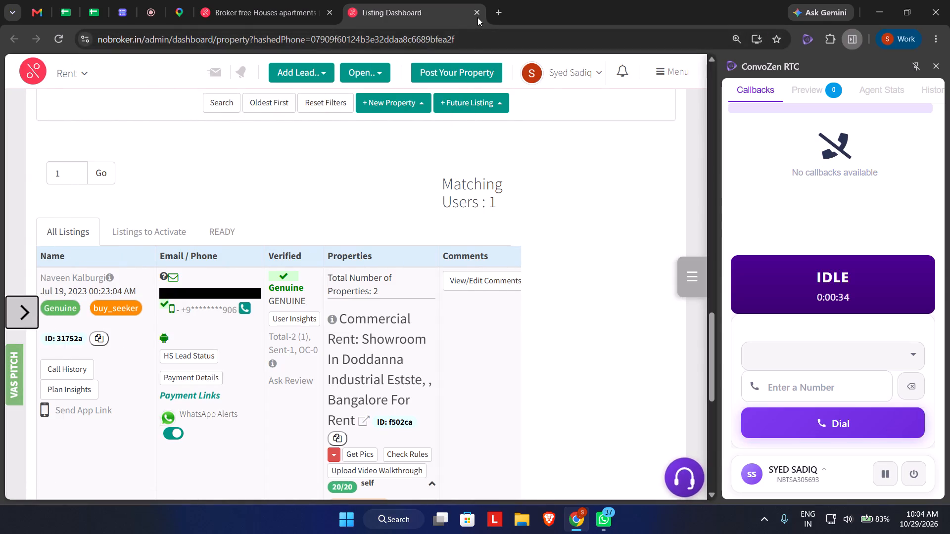
left_click(475, 16)
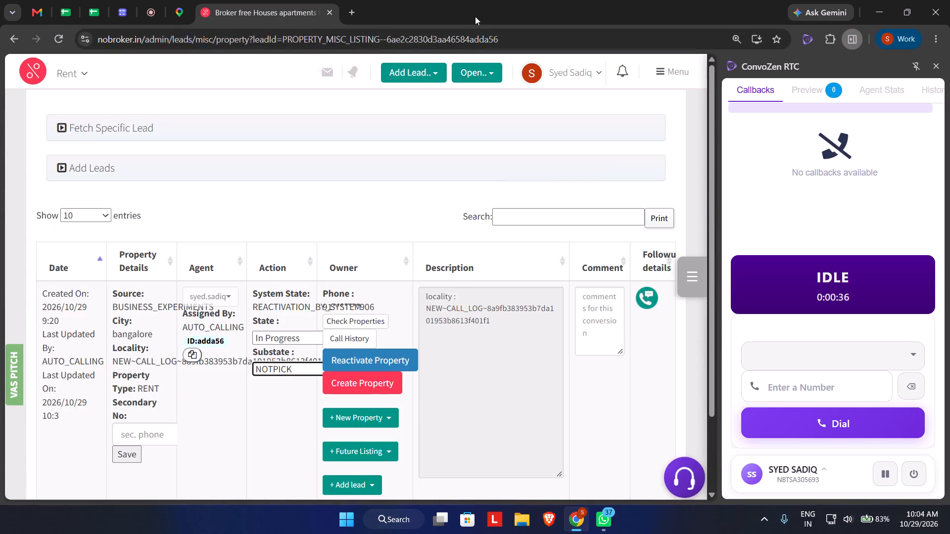
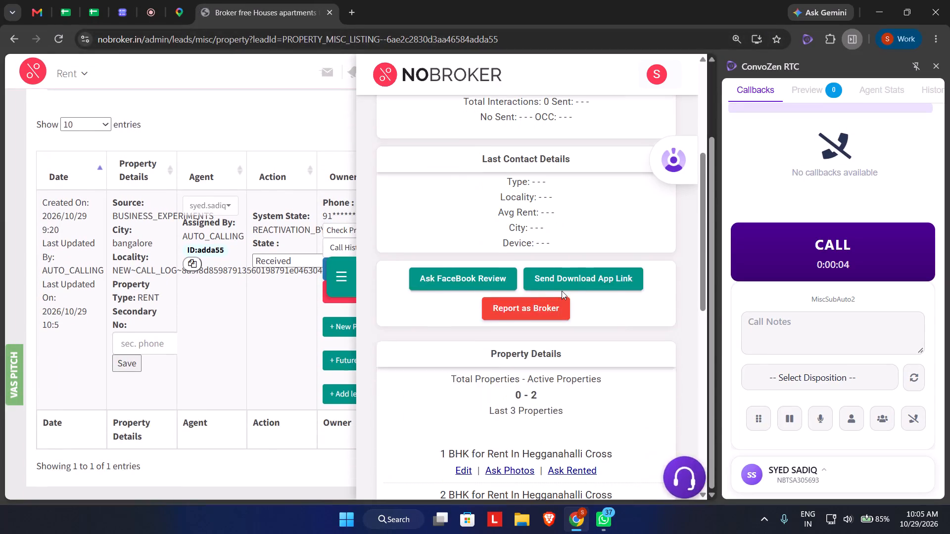
Open the caller's listing dashboard and the 1 BHK for Rent In Hegganahalli Cross listing form, and check its owner details.
scroll(562, 290, "down", 4)
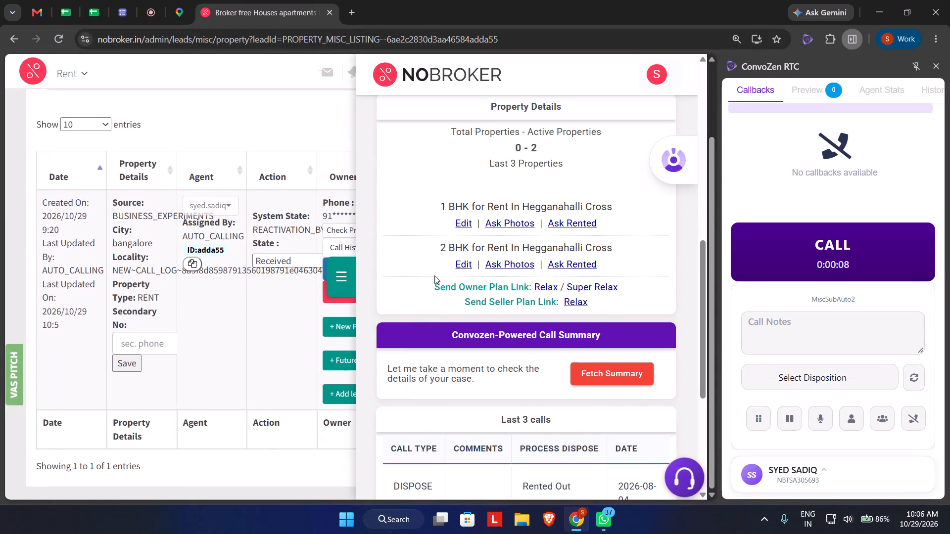
left_click(345, 229)
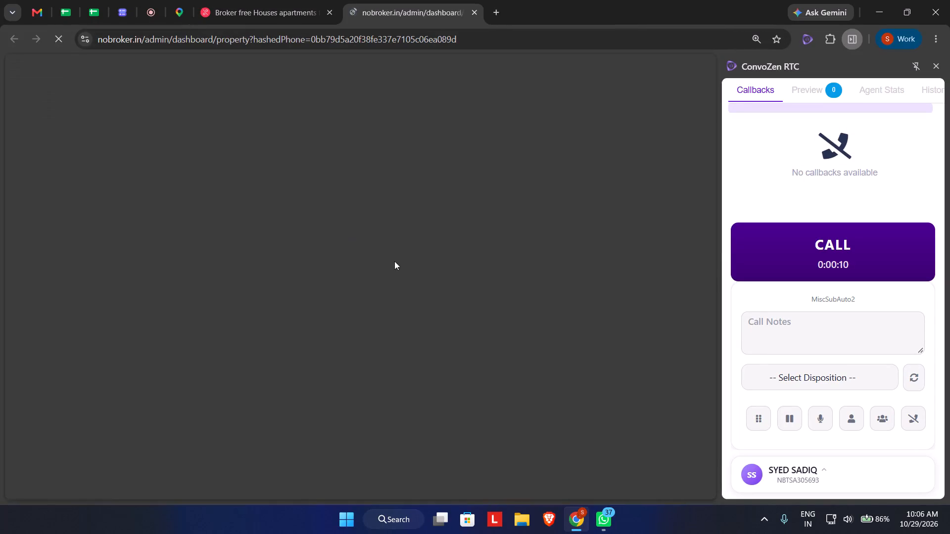
scroll(488, 291, "down", 18)
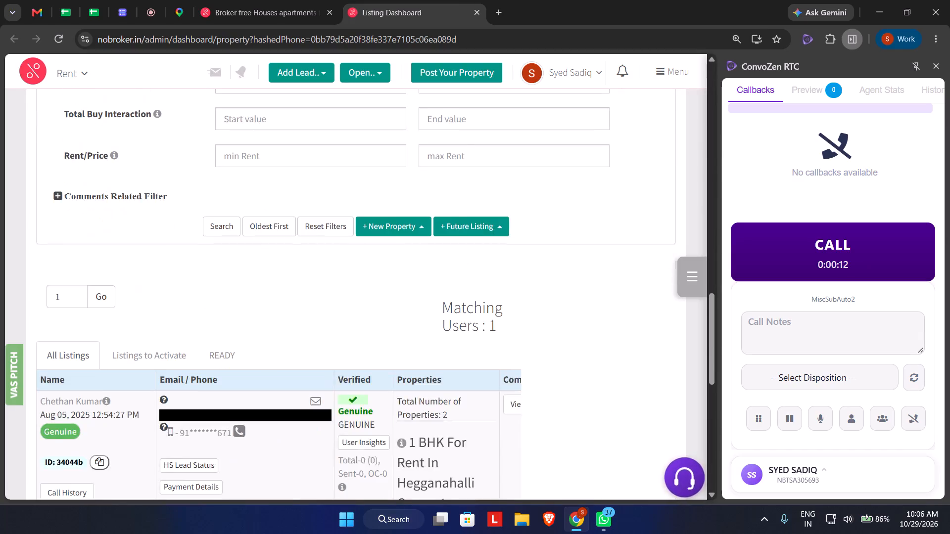
scroll(483, 253, "down", 6)
scroll(482, 254, "up", 1)
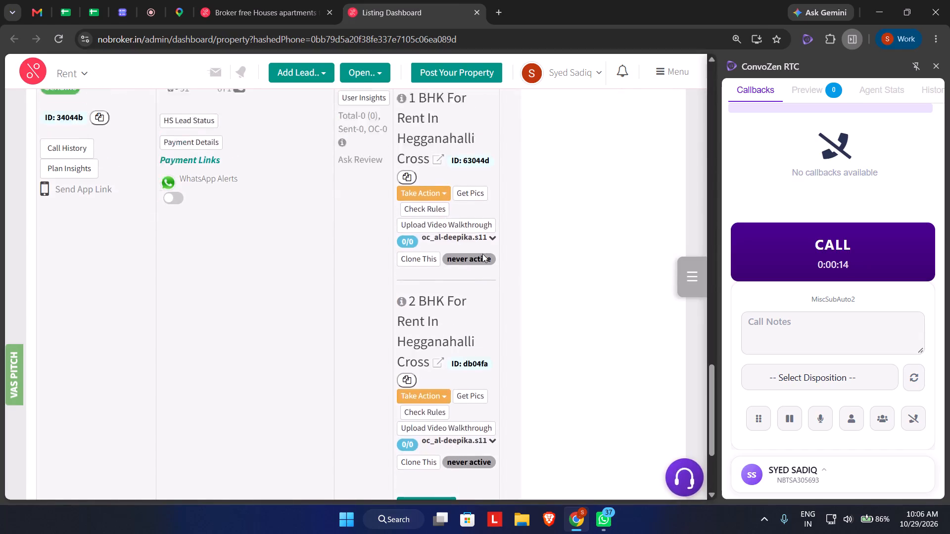
scroll(482, 254, "up", 1)
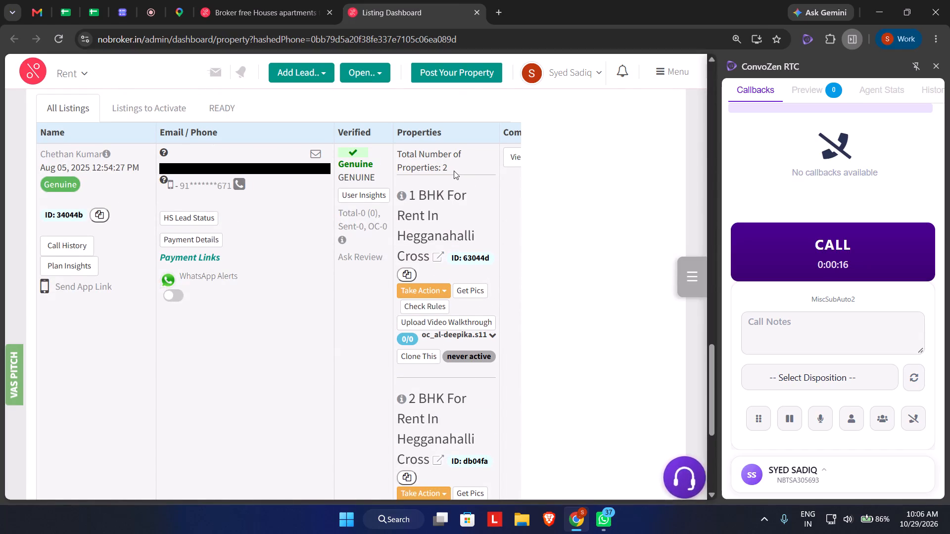
left_click(421, 232)
scroll(324, 313, "down", 4)
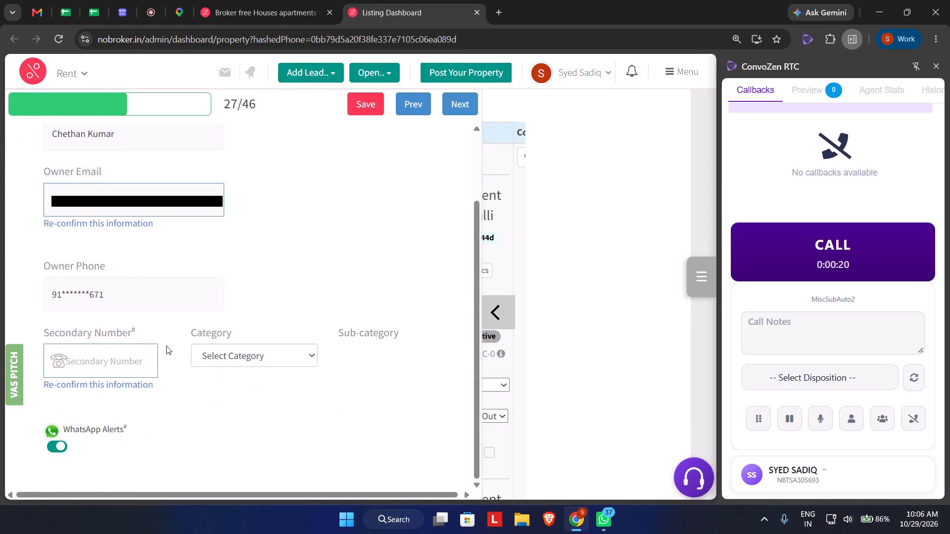
scroll(167, 345, "up", 5)
Set the 1 BHK listing's expected rent to 6500 per month in its rent details.
left_click(237, 133)
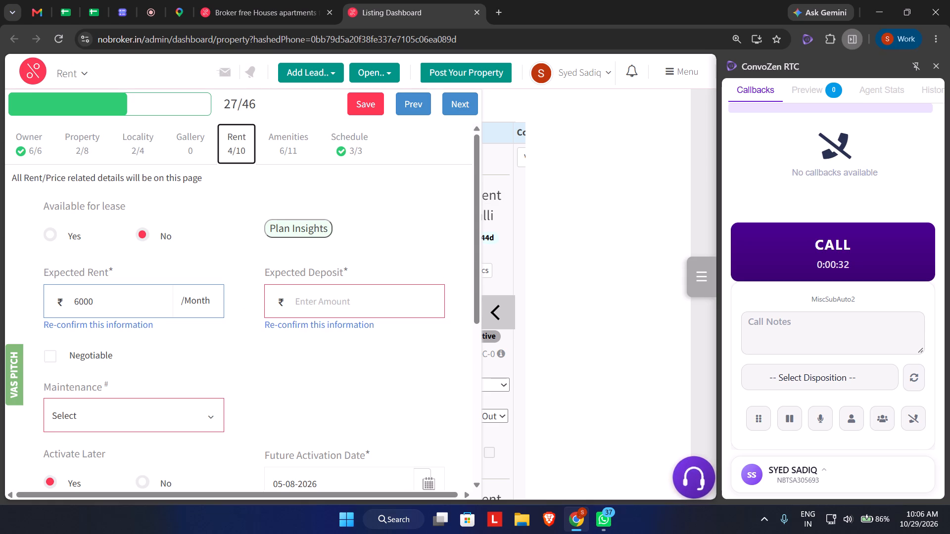
left_click_drag(79, 309, 16, 325)
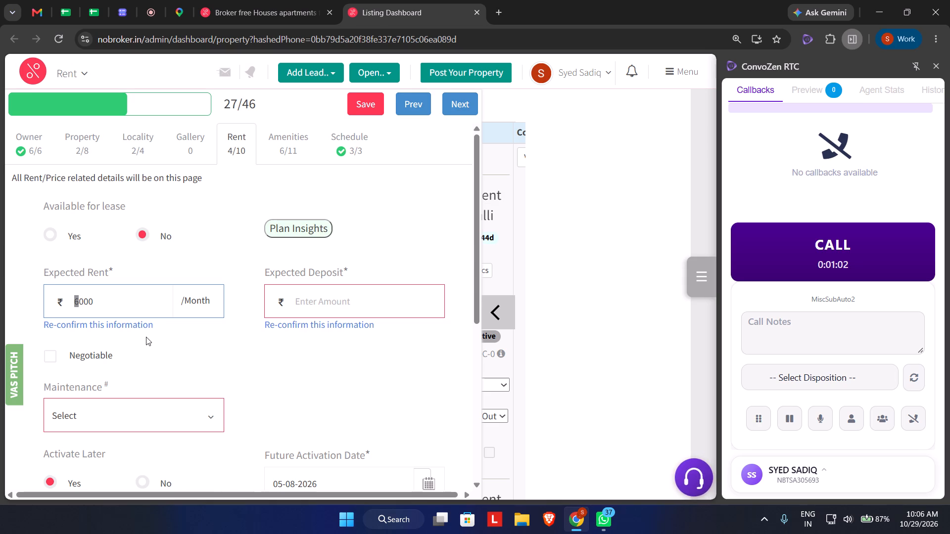
key("Right")
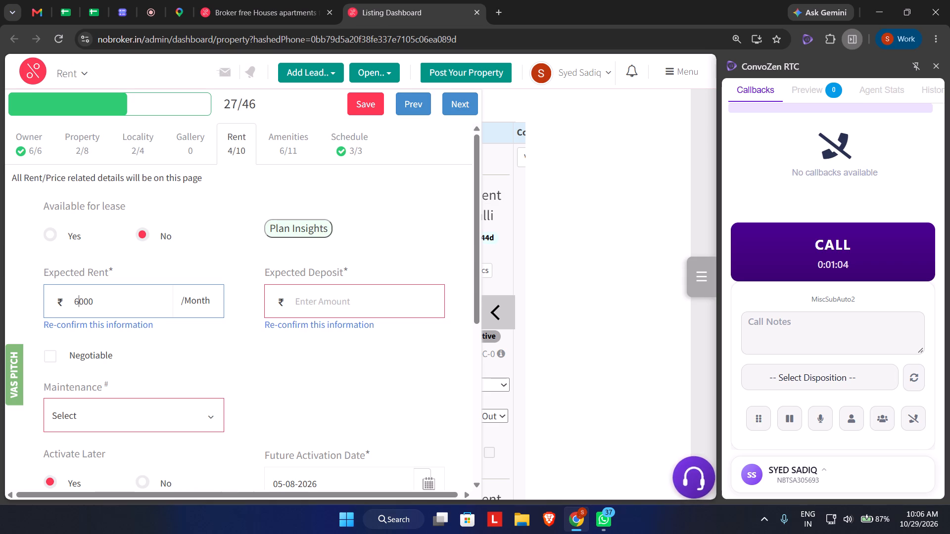
key("Right")
key("BackSpace")
key("5")
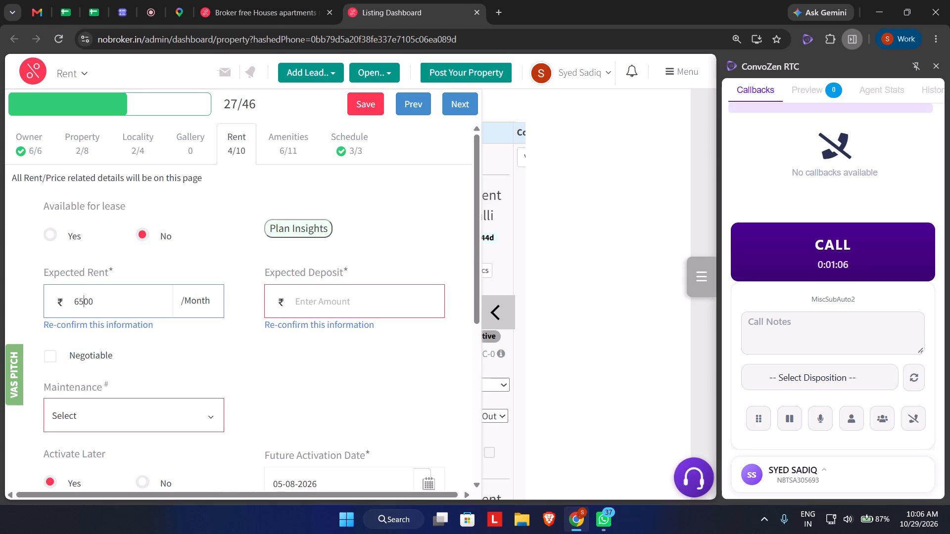
Set the 1 BHK listing's expected deposit to 50000.
left_click(322, 306)
type("60")
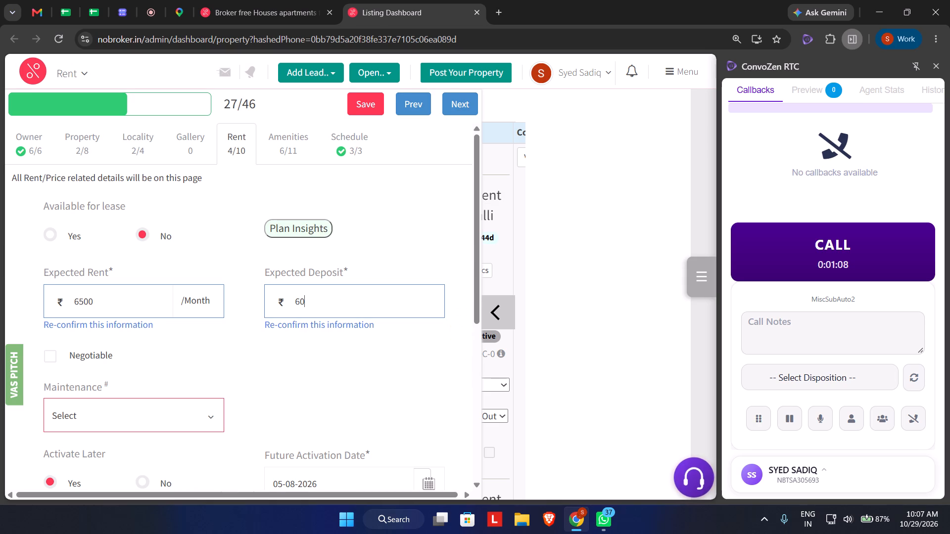
key("0")
key("0")
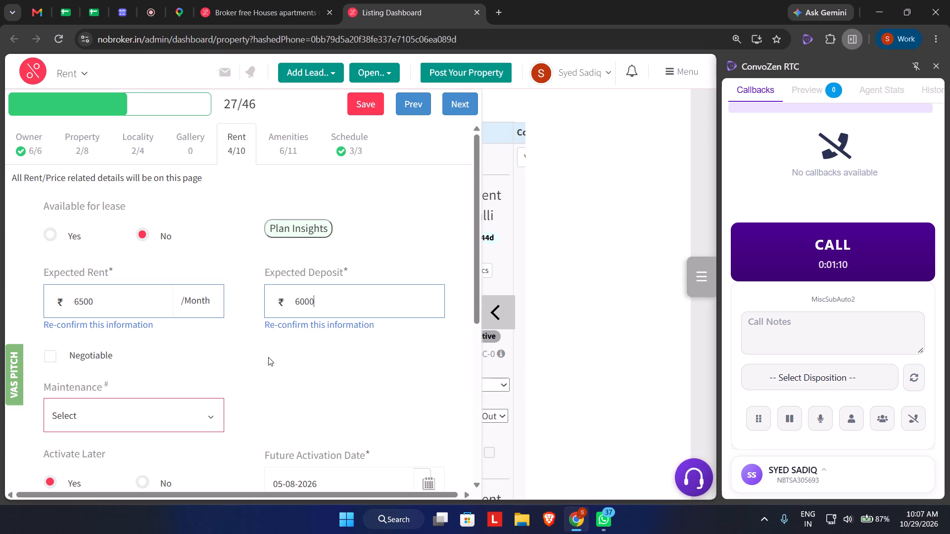
key("0")
left_click(173, 414)
scroll(318, 368, "down", 1)
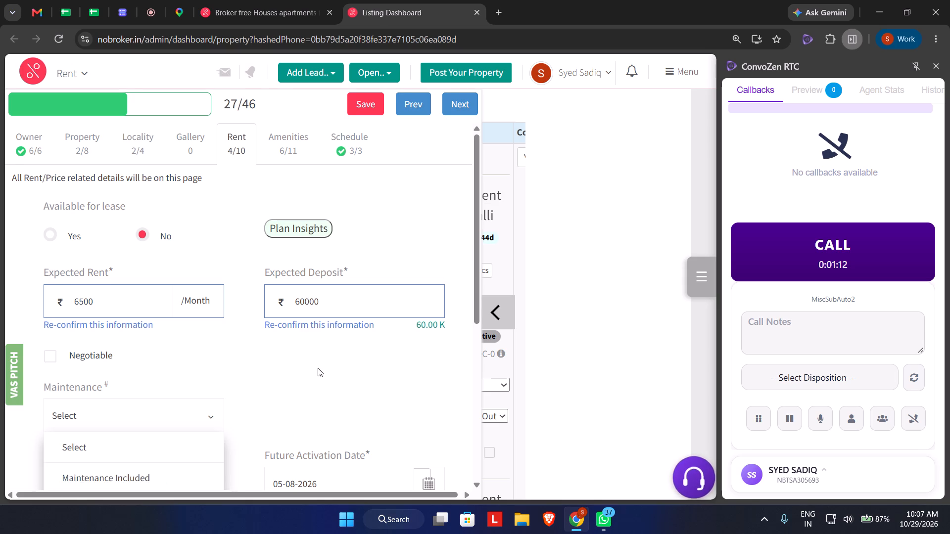
scroll(318, 368, "down", 1)
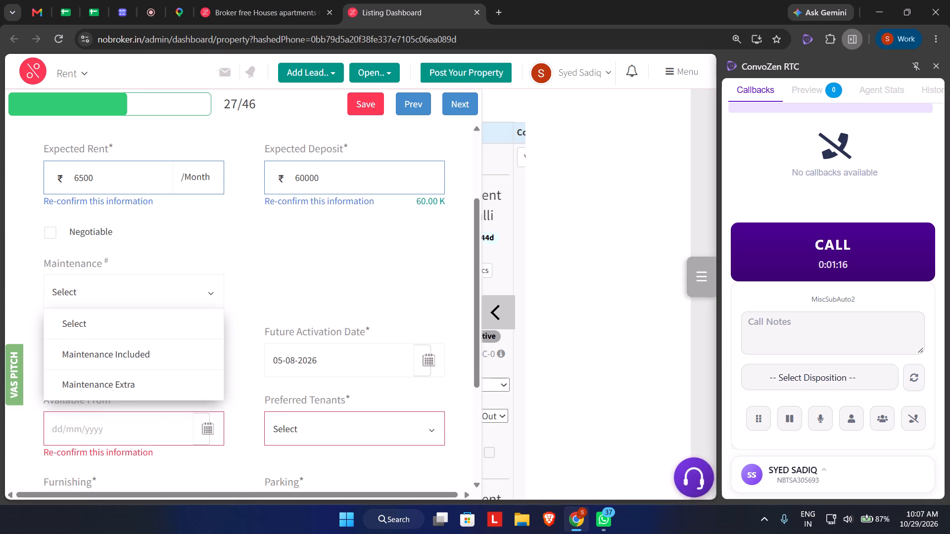
left_click_drag(300, 181, 261, 193)
key("5")
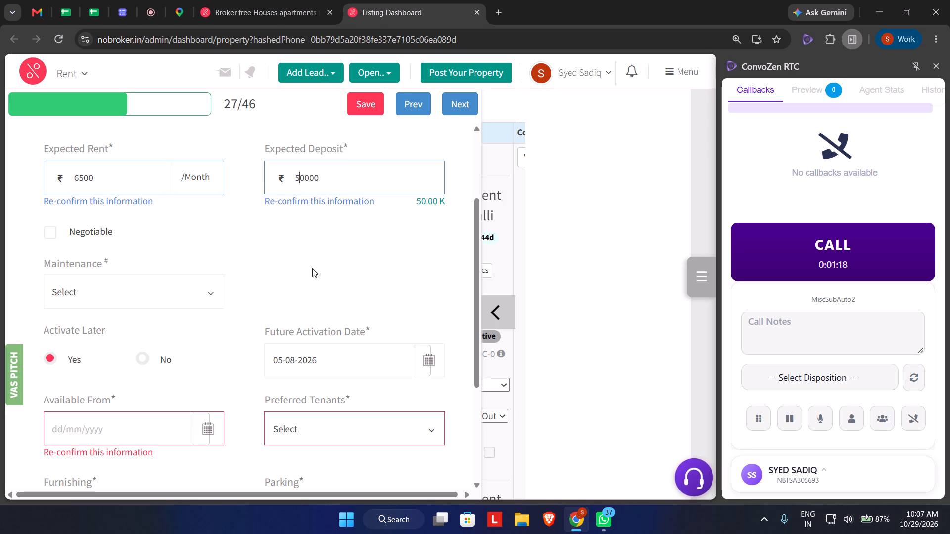
left_click(312, 268)
Set the 1 BHK listing's maintenance to Maintenance Included.
left_click(125, 297)
left_click(339, 277)
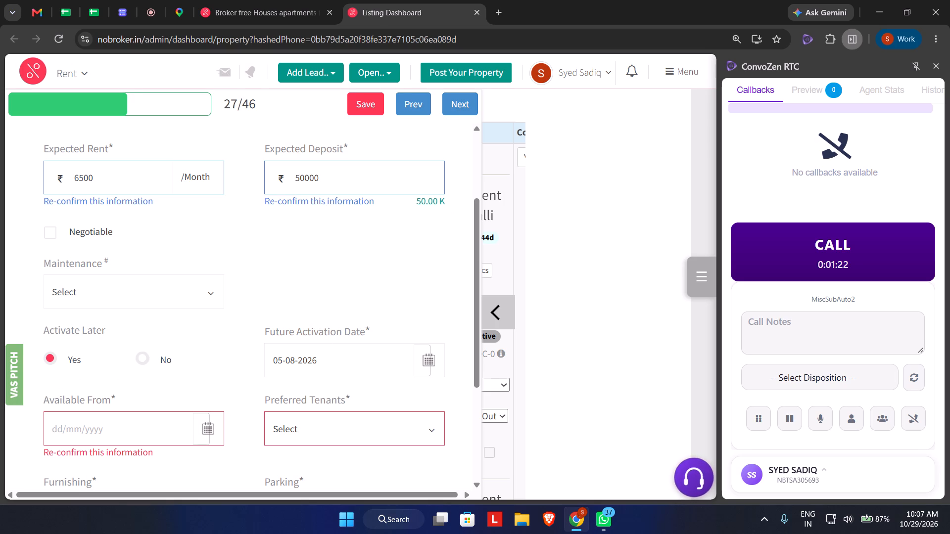
scroll(300, 334, "up", 2)
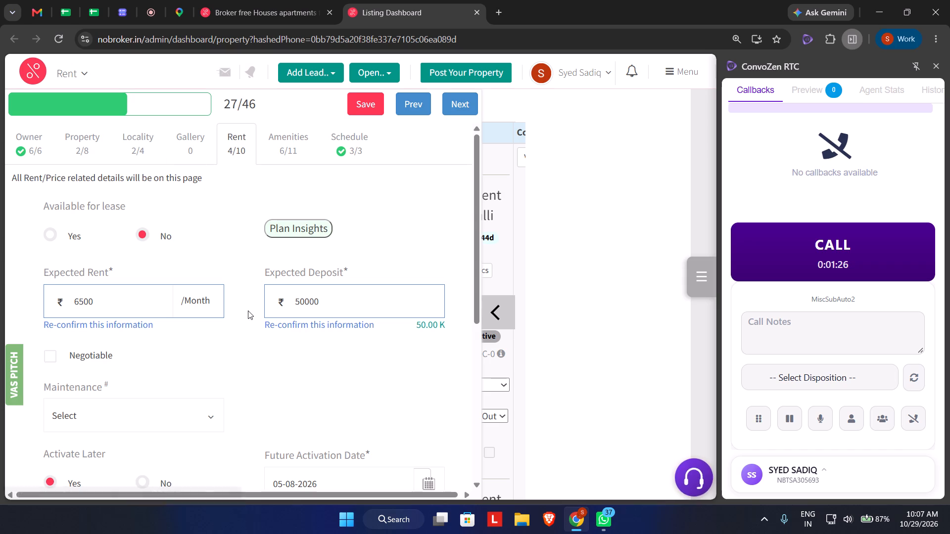
scroll(248, 311, "down", 1)
scroll(248, 311, "up", 1)
scroll(215, 357, "down", 1)
left_click(175, 356)
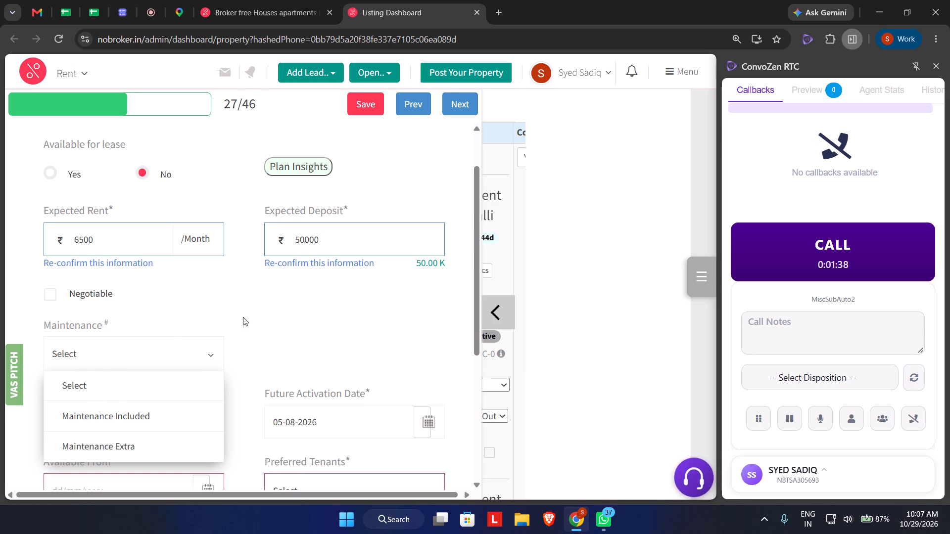
left_click(137, 417)
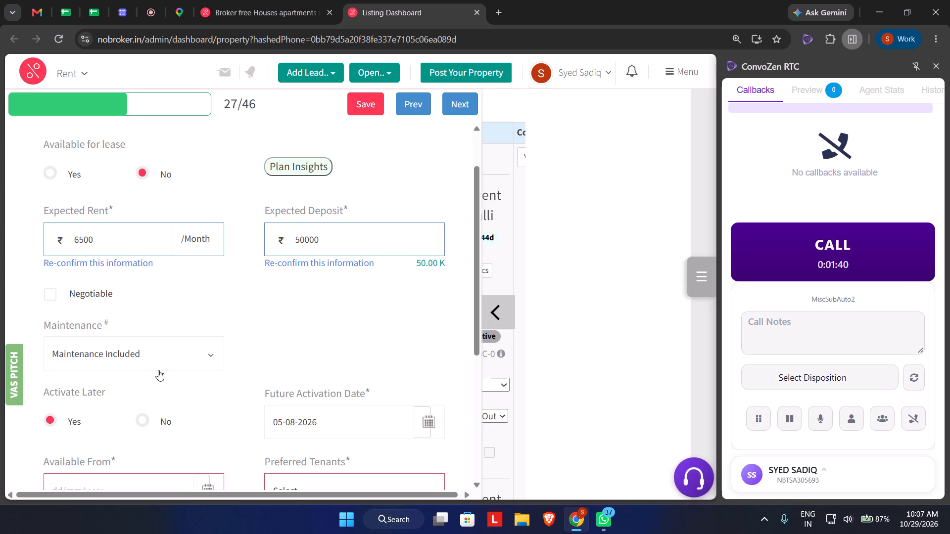
Set the 1 BHK listing's Available From date to 29-10-2026.
scroll(155, 390, "down", 2)
left_click(193, 365)
left_click(216, 365)
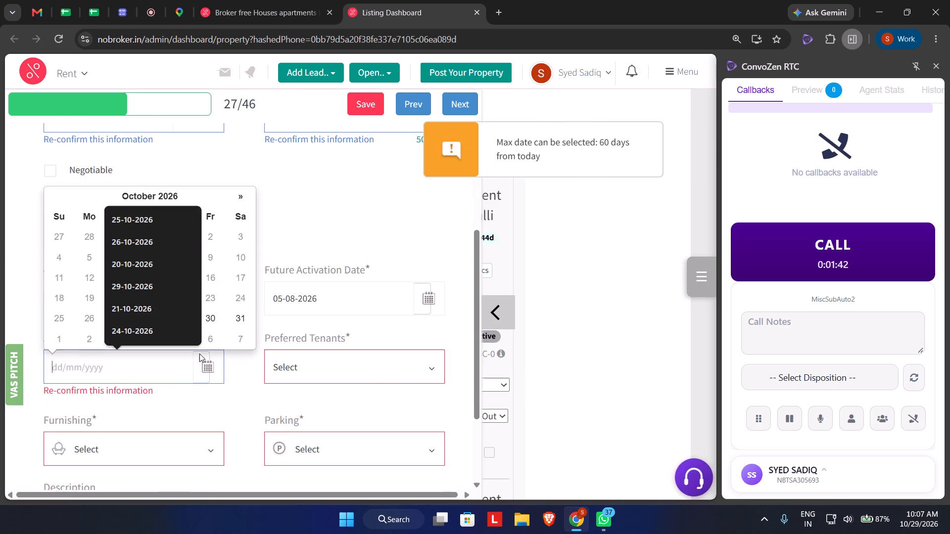
left_click(198, 363)
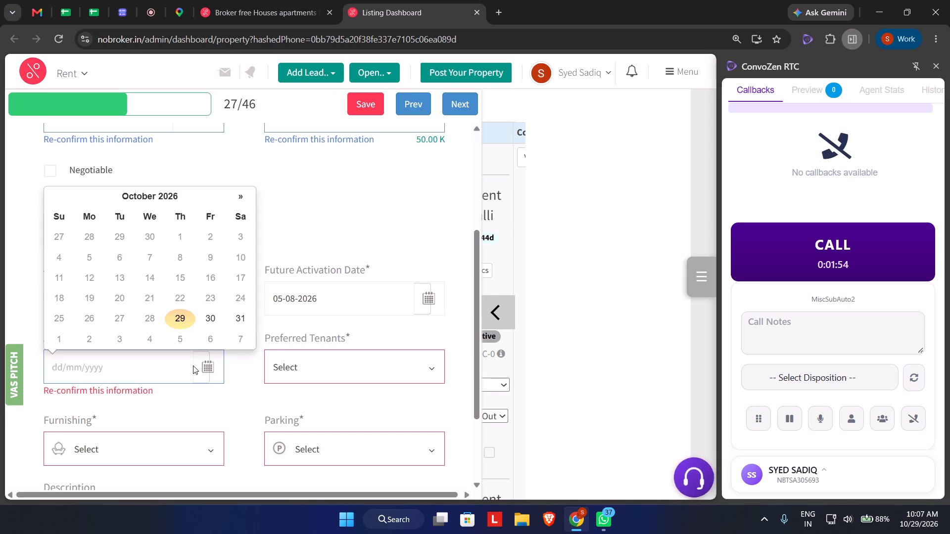
left_click(388, 249)
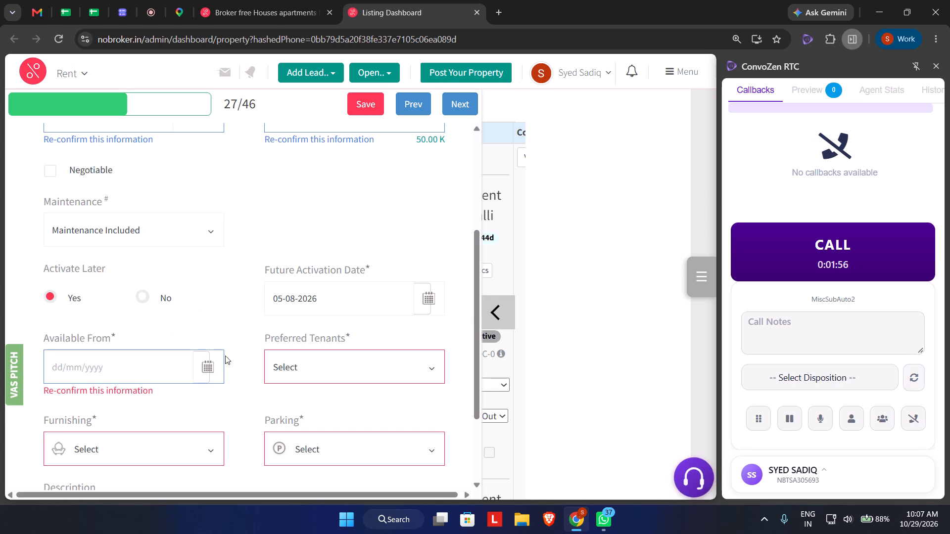
left_click(210, 370)
left_click(170, 311)
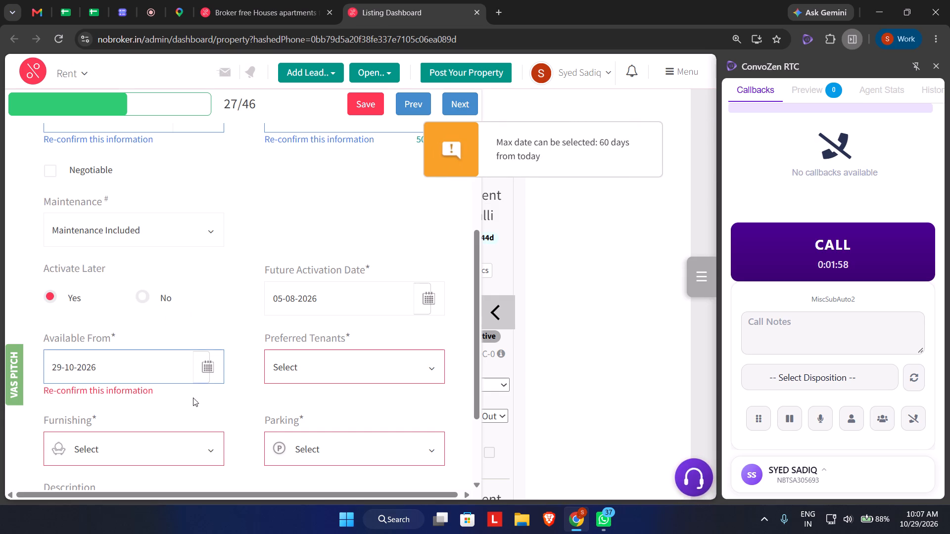
left_click(344, 373)
In the property details, set the apartment type to Independent House/Villa and the floor to 1 of 2 total floors.
scroll(172, 315, "up", 2)
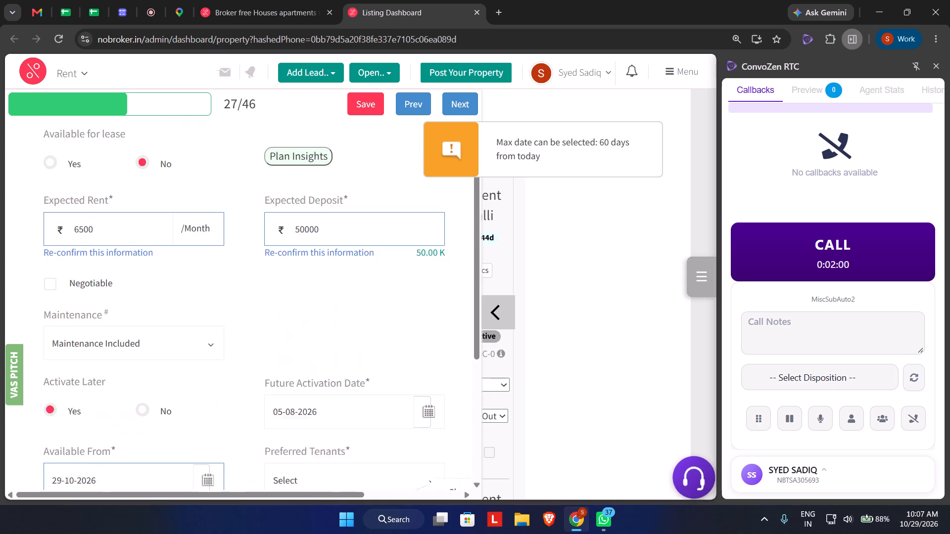
scroll(70, 179, "up", 4)
left_click(87, 153)
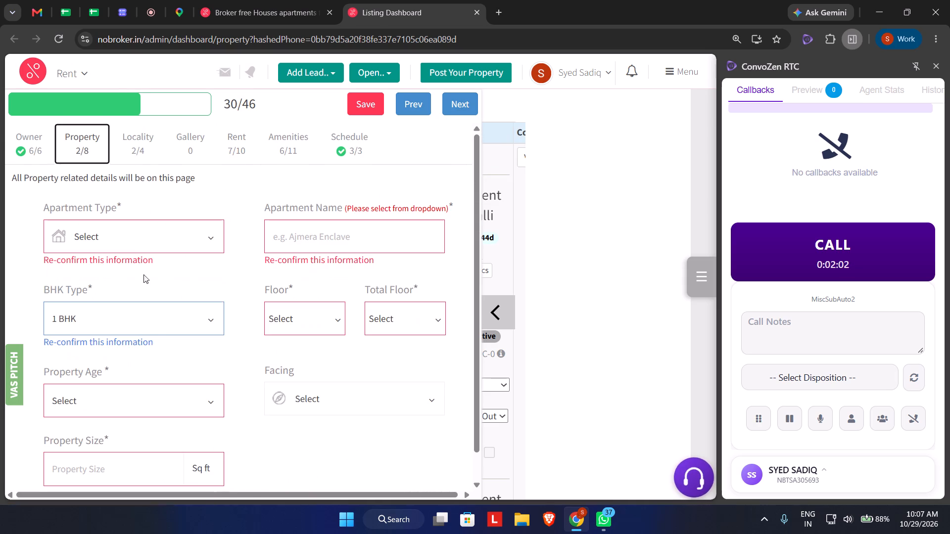
left_click(148, 244)
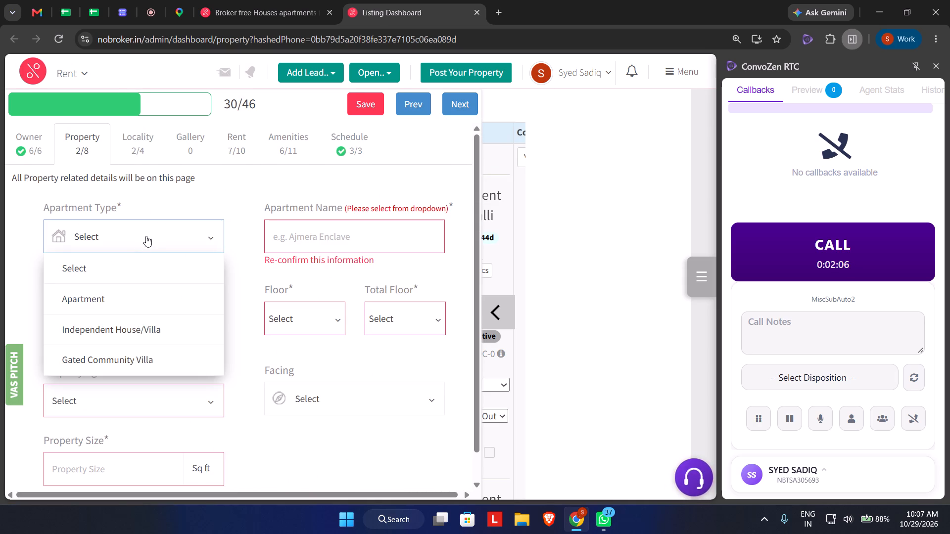
left_click(101, 330)
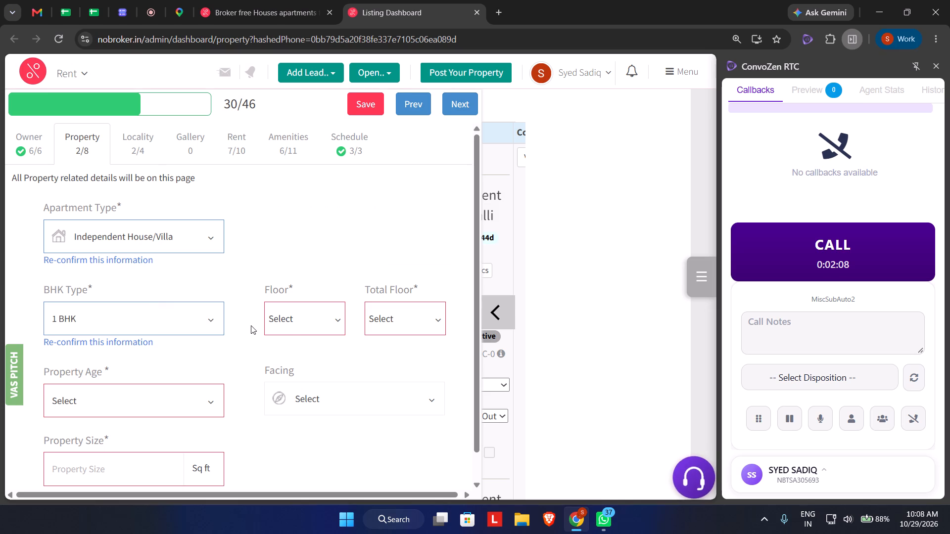
left_click(279, 329)
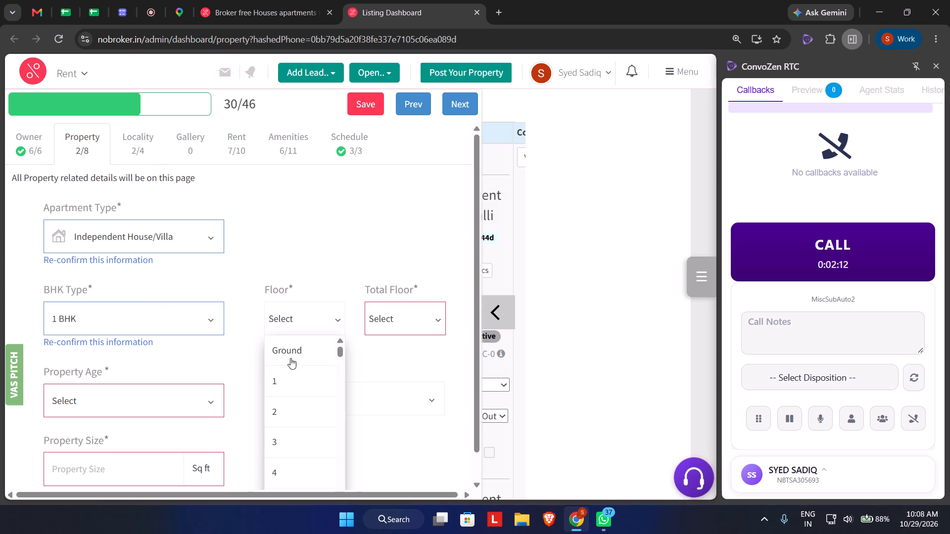
left_click(281, 383)
left_click(404, 326)
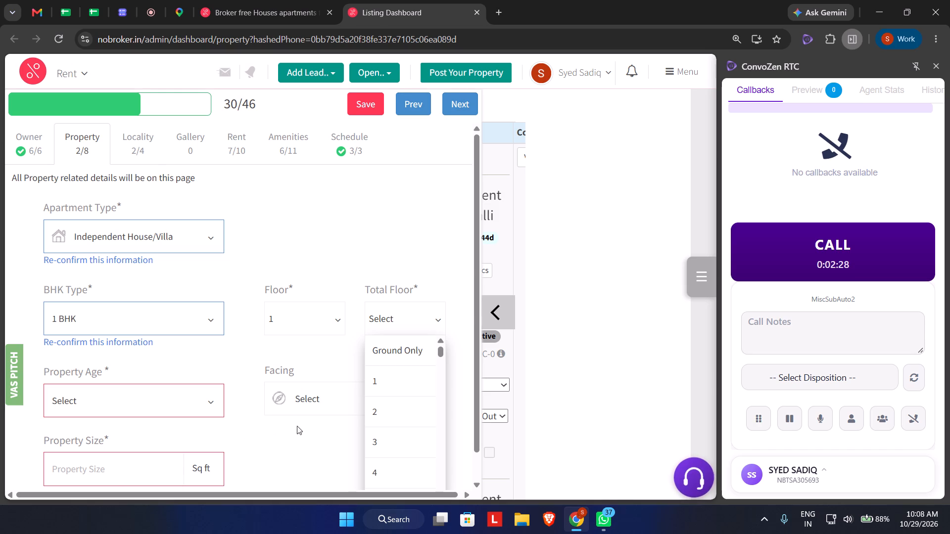
left_click(373, 410)
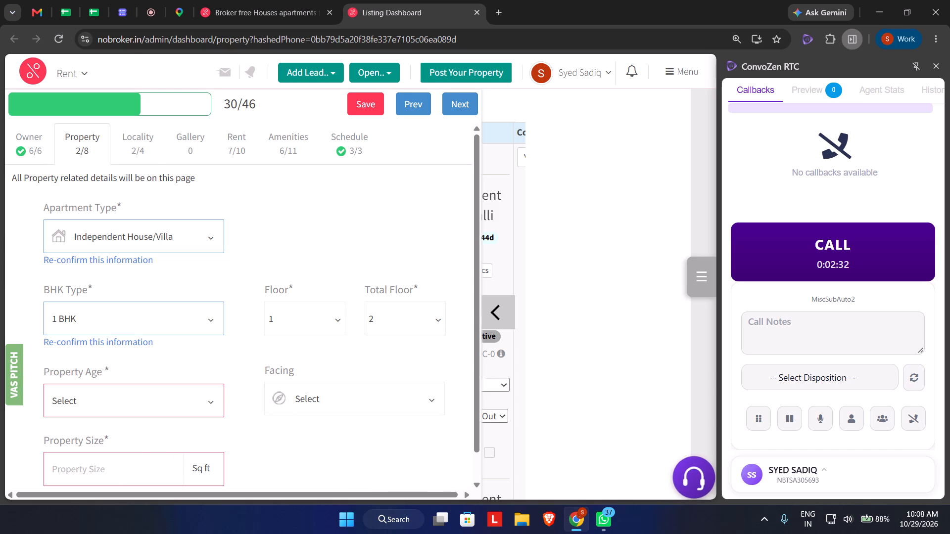
Set the 1 BHK listing's property age to 5-10 years.
left_click(130, 411)
scroll(171, 456, "down", 1)
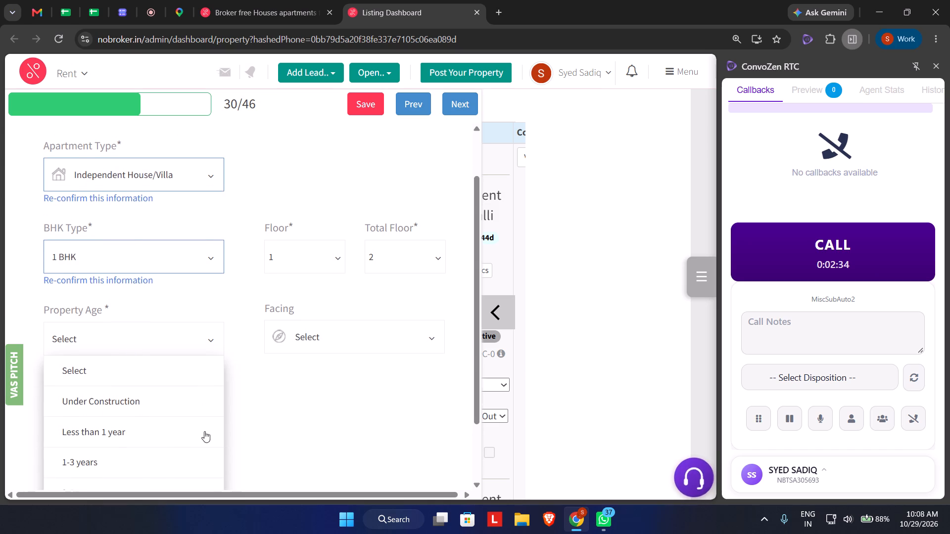
scroll(157, 469, "down", 1)
left_click(142, 461)
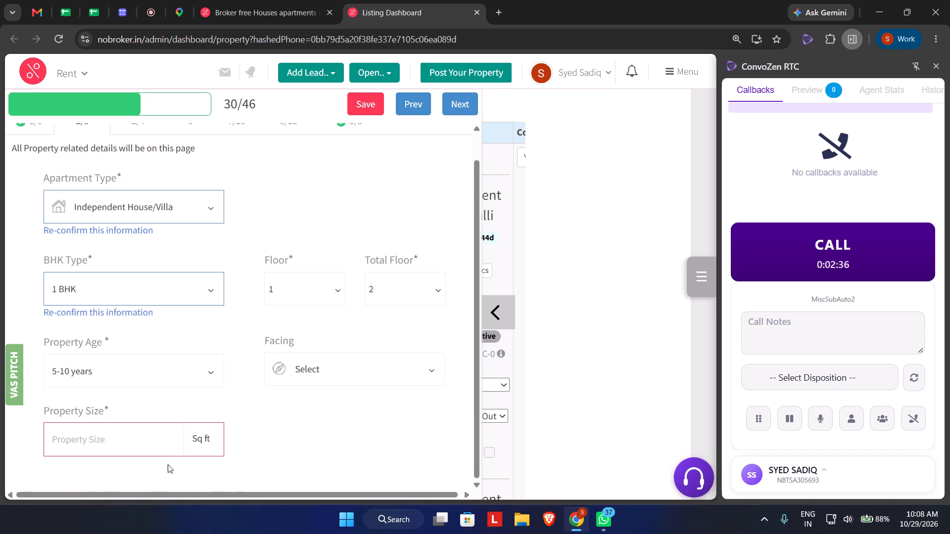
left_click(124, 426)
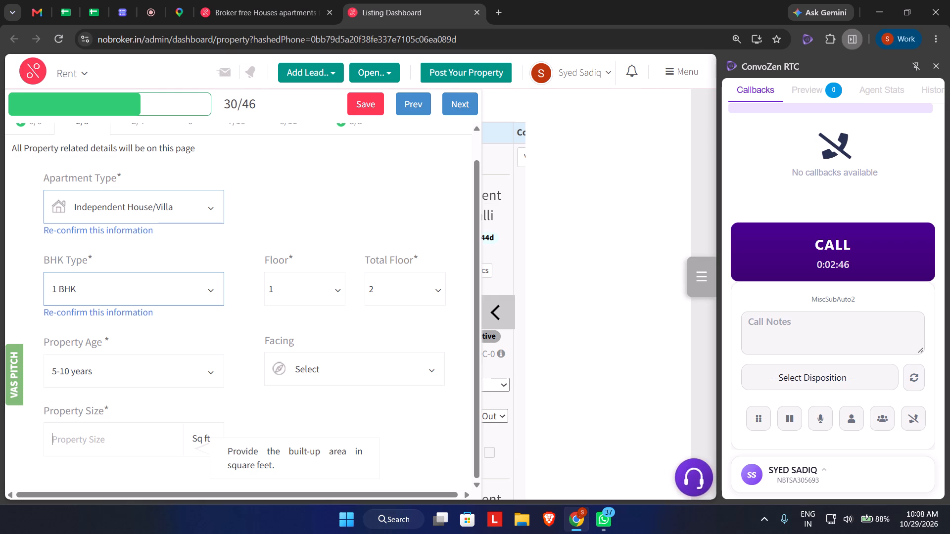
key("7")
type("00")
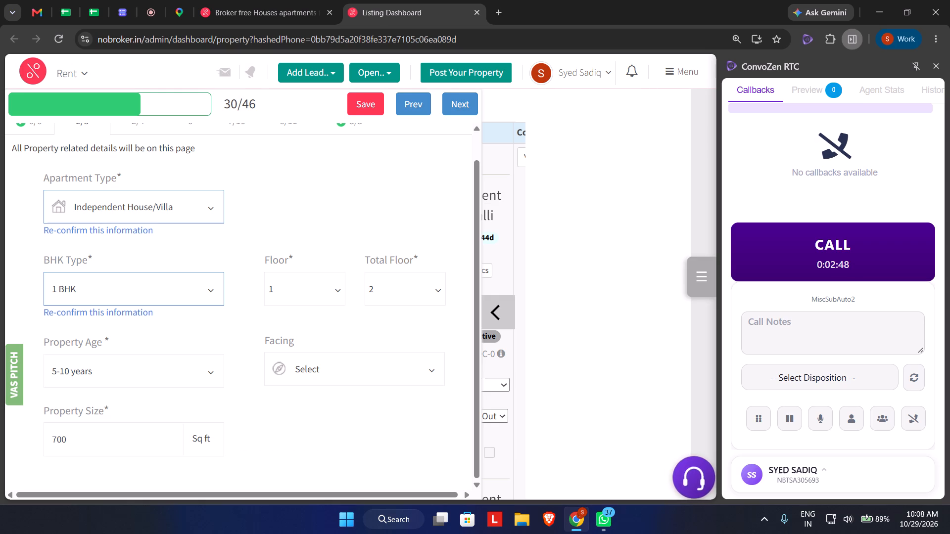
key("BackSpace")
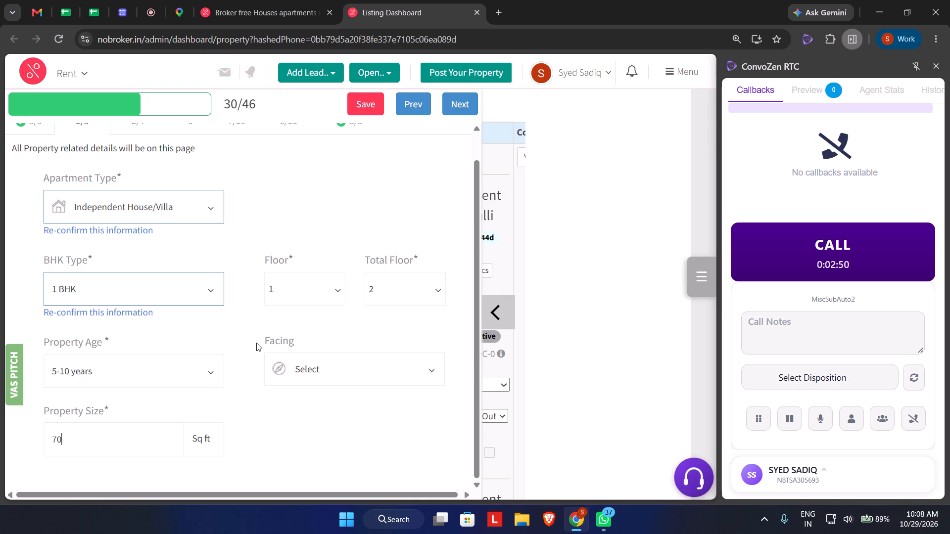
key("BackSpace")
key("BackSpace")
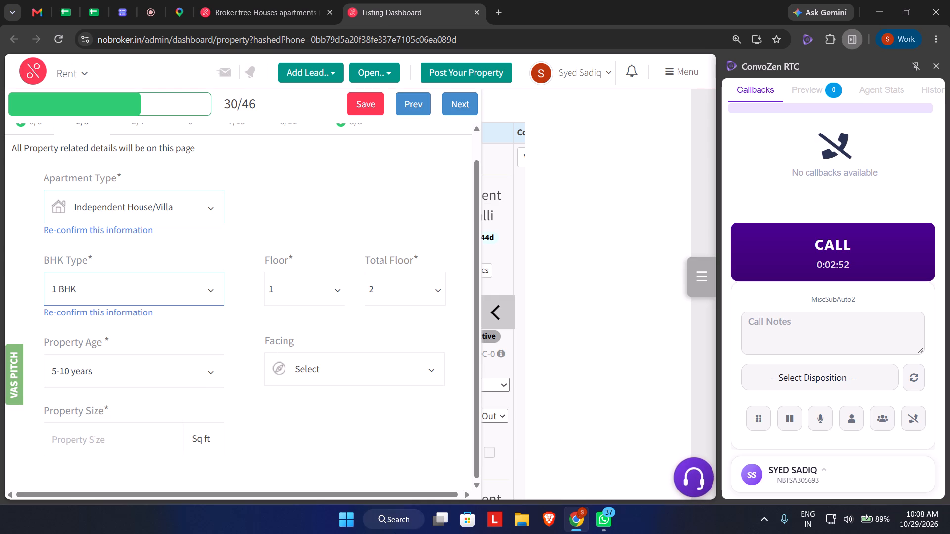
Check the Sqft reference sheet for a 1BHK and set the listing's property size to 600 sq ft.
left_click(96, 13)
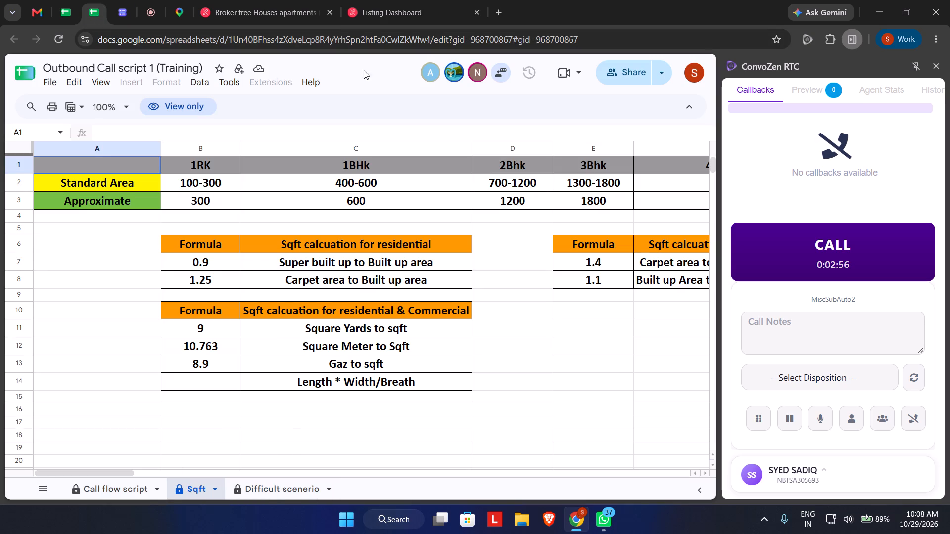
left_click(259, 0)
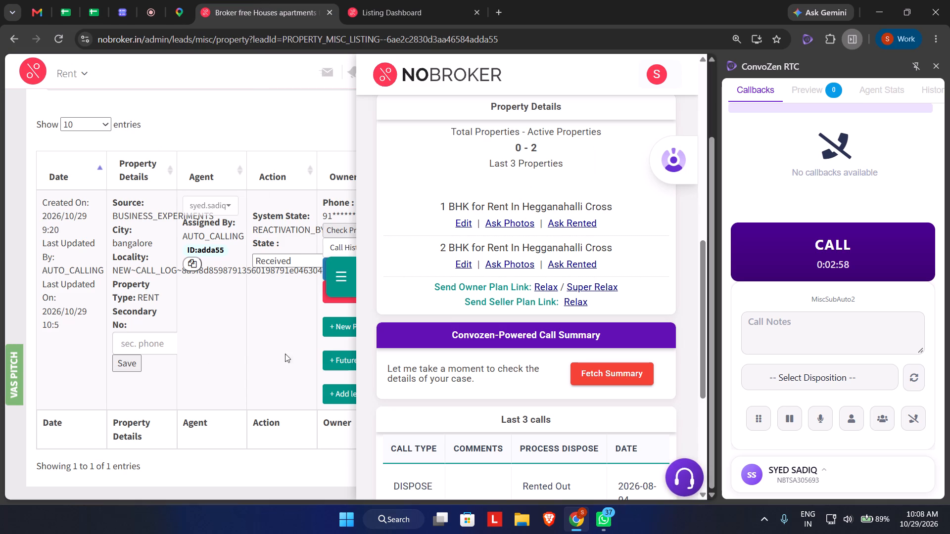
left_click(380, 0)
left_click(104, 445)
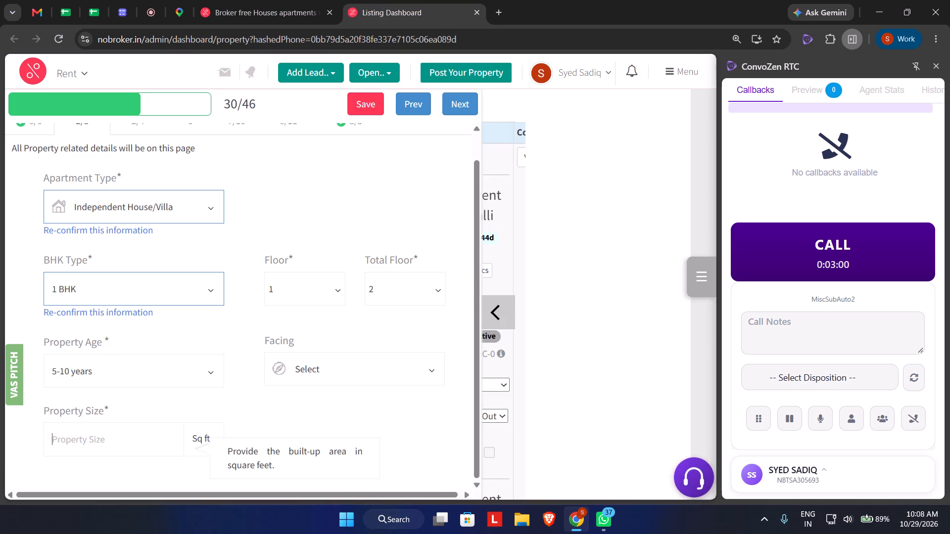
type("60")
key("0")
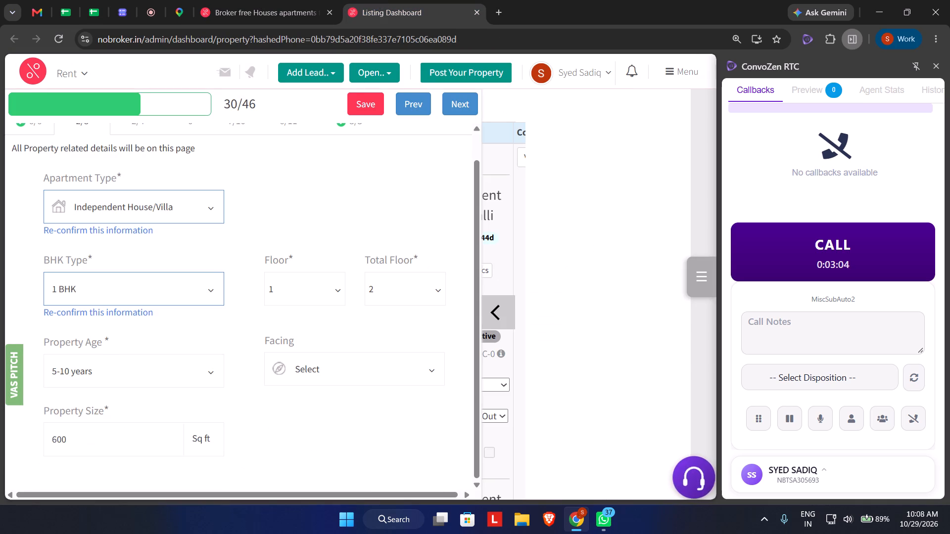
In the rent details, set the 1 BHK listing's preferred tenants to Doesn't Matter.
scroll(335, 463, "up", 3)
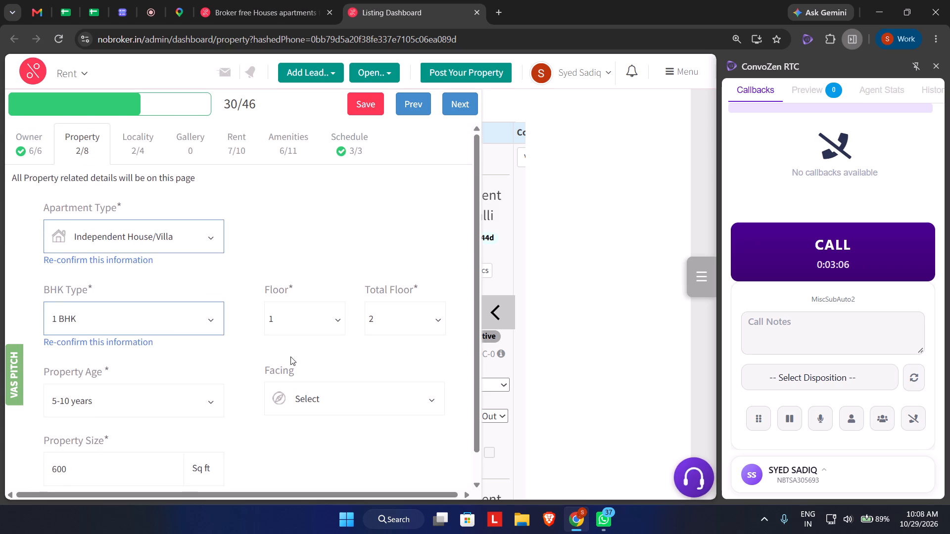
scroll(290, 356, "up", 1)
left_click(150, 151)
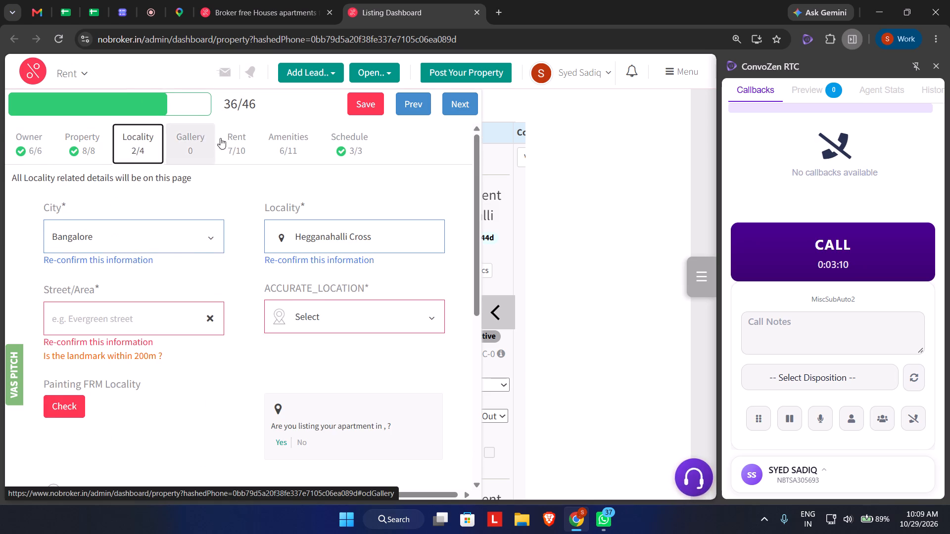
left_click(242, 142)
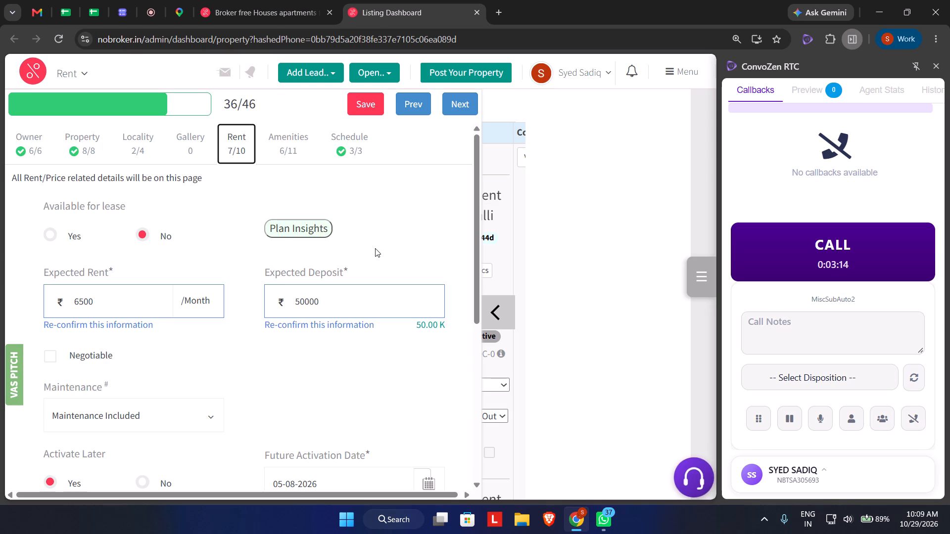
scroll(373, 251, "down", 2)
scroll(372, 324, "down", 2)
left_click(378, 307)
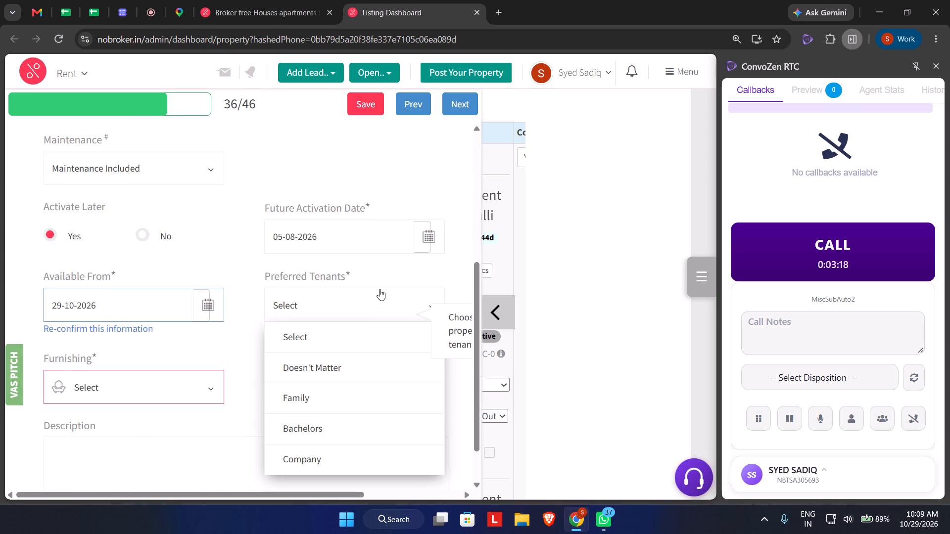
scroll(380, 289, "down", 1)
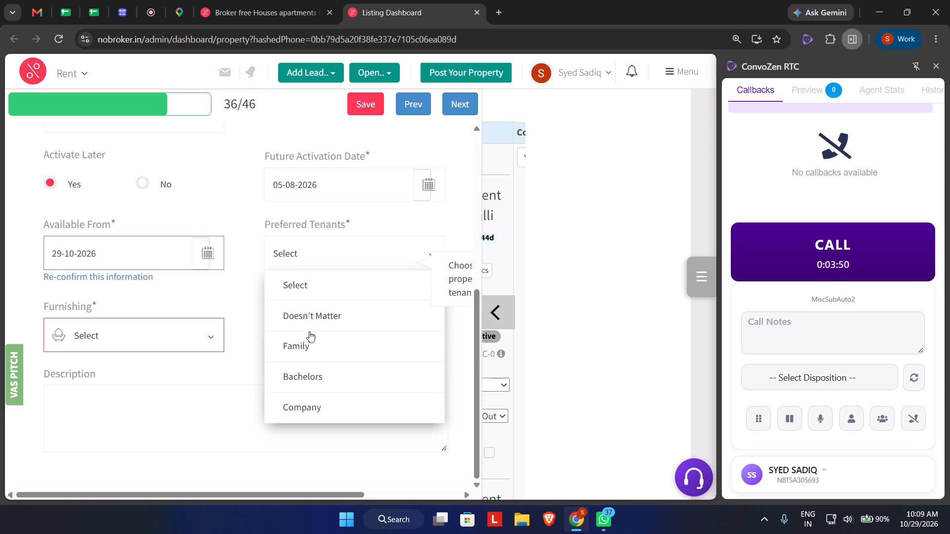
left_click(308, 316)
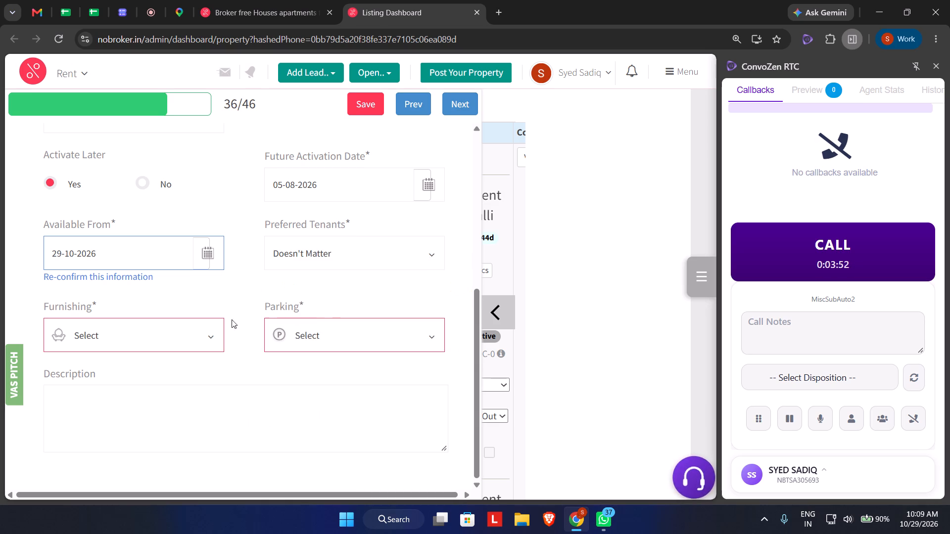
Set the 1 BHK listing's parking to None.
left_click(297, 332)
scroll(203, 313, "down", 1)
scroll(318, 236, "down", 2)
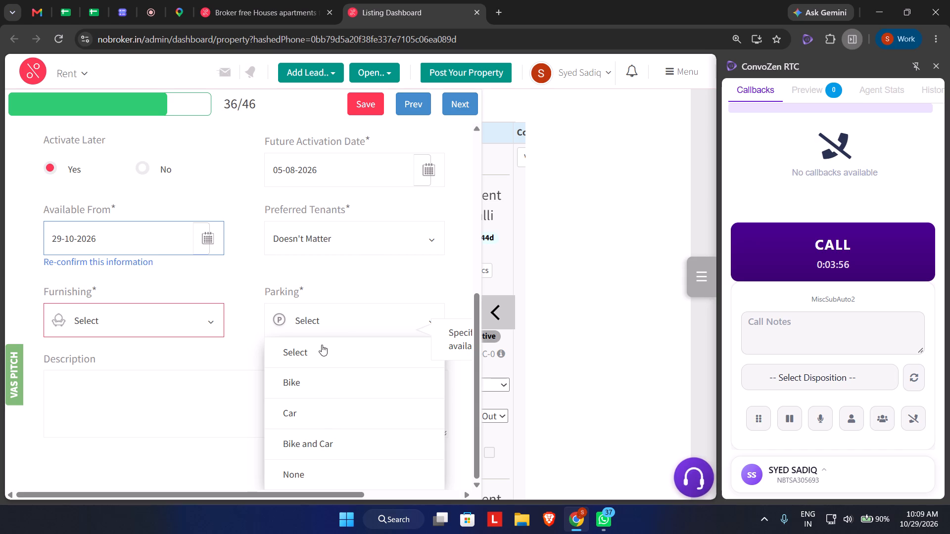
left_click(299, 485)
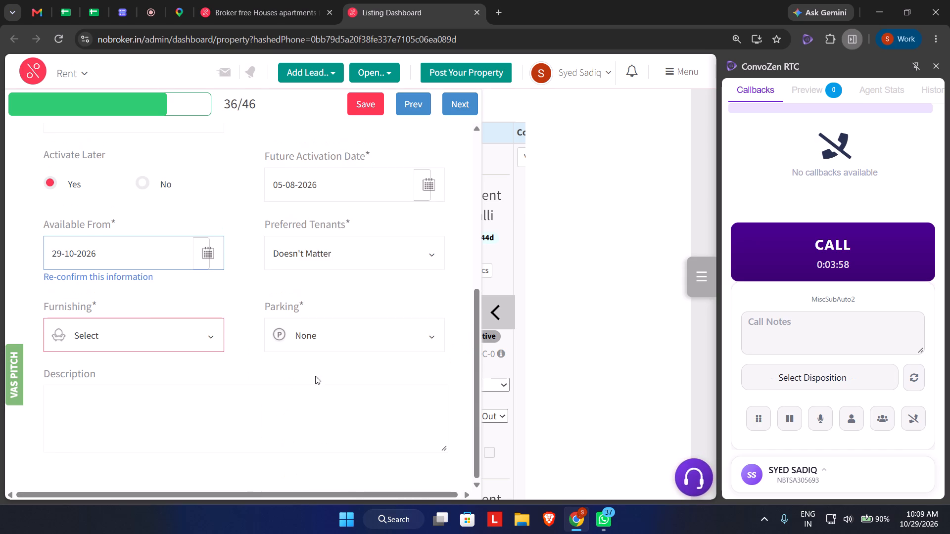
Set the 1 BHK listing's furnishing to Unfurnished.
left_click(148, 315)
left_click(150, 333)
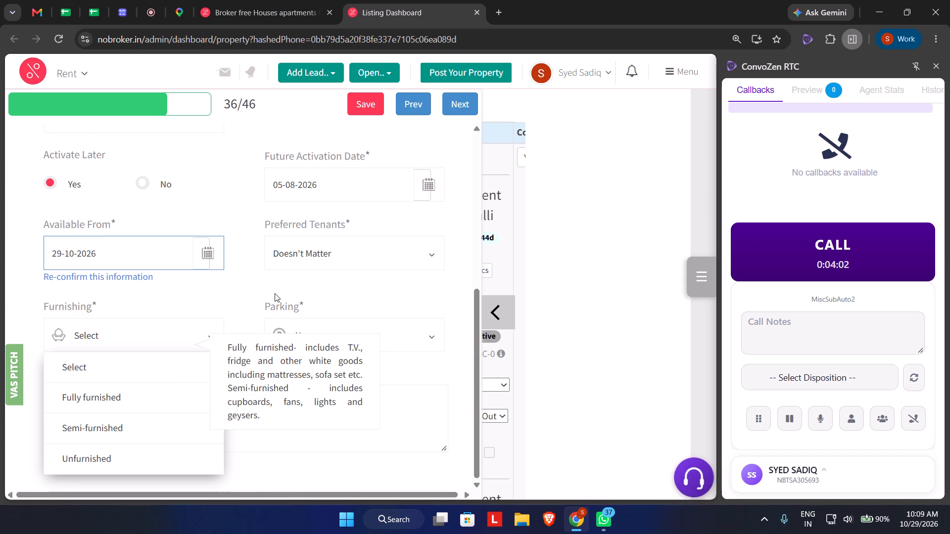
scroll(273, 293, "up", 5)
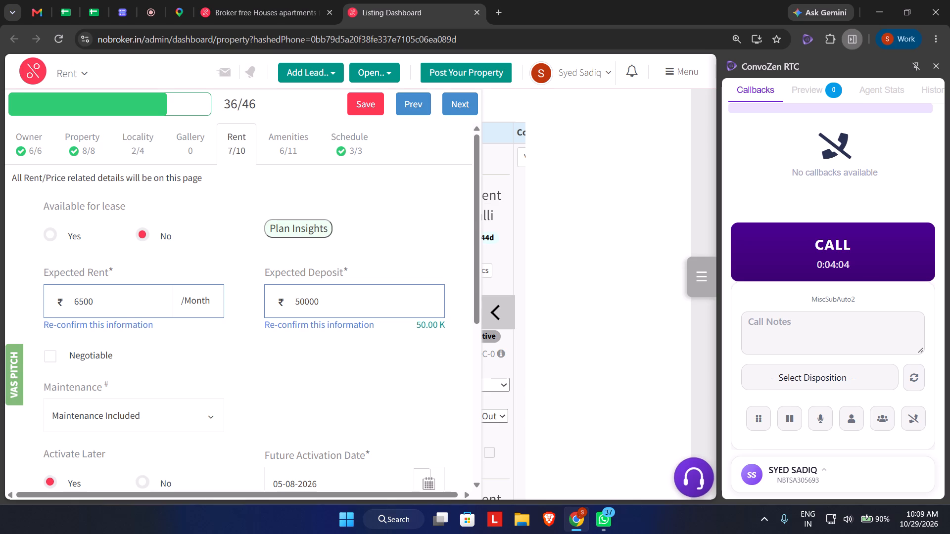
scroll(271, 300, "down", 5)
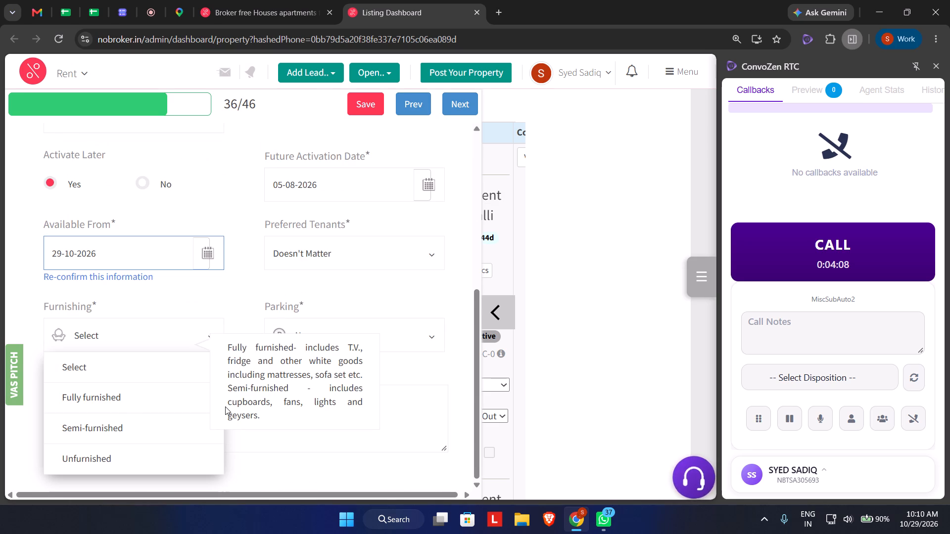
left_click(91, 461)
In the amenities details, enter 1 bathroom and set the gym option to No.
scroll(184, 381, "up", 4)
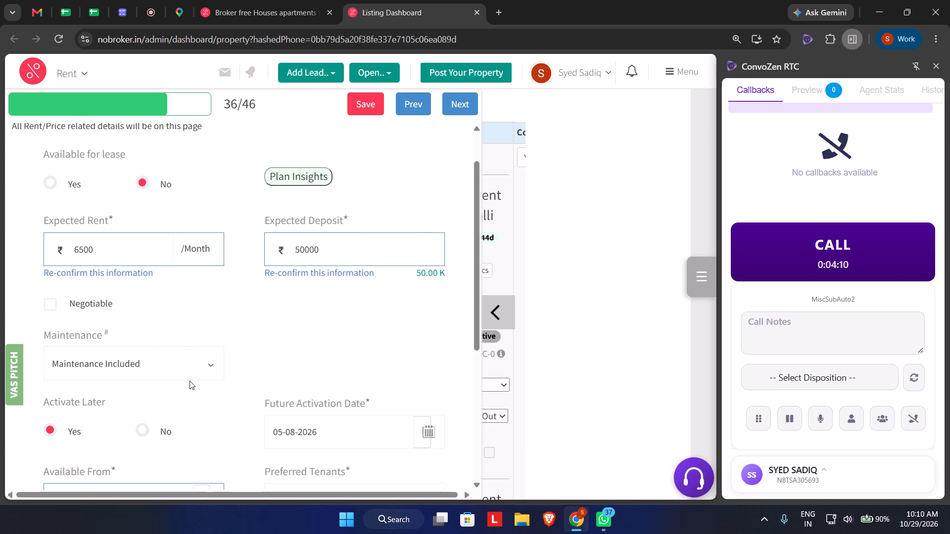
scroll(248, 336, "up", 2)
left_click(301, 155)
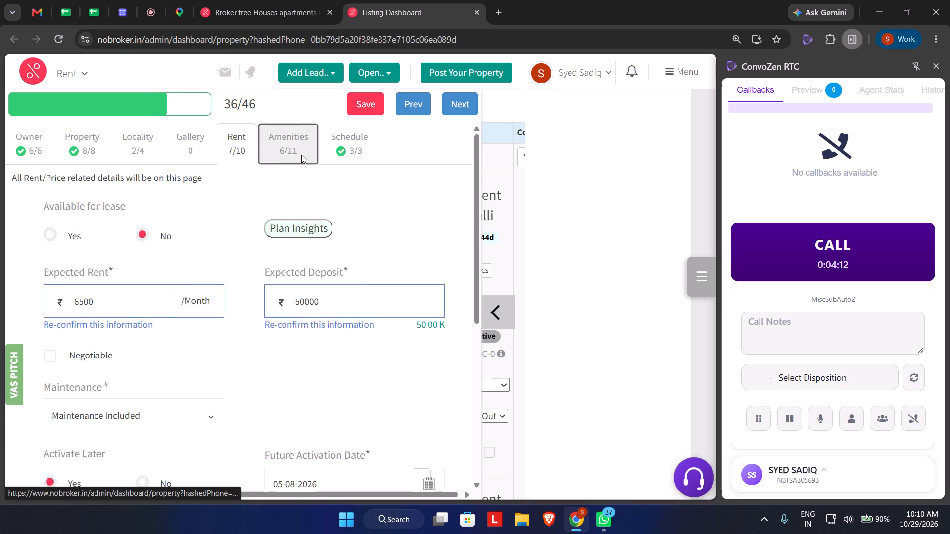
left_click(103, 241)
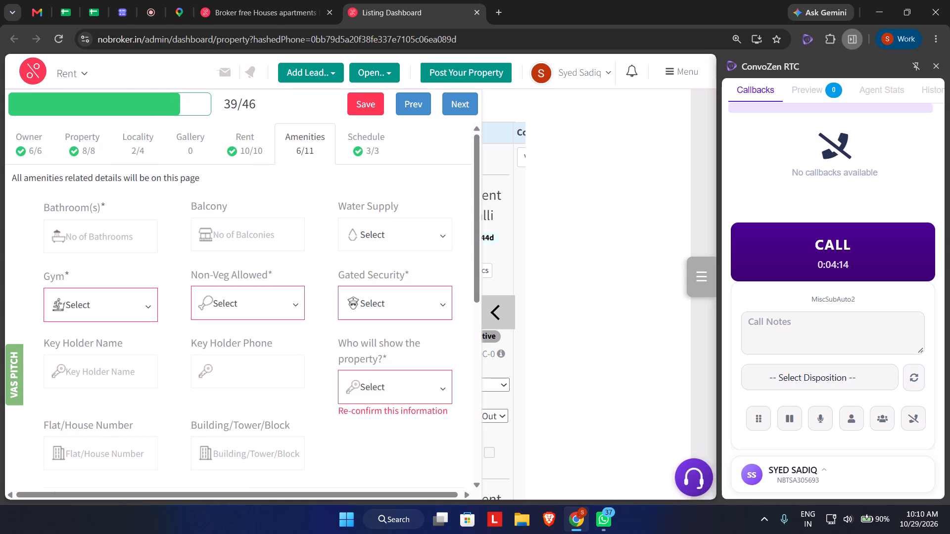
key("1")
left_click(130, 297)
left_click(73, 391)
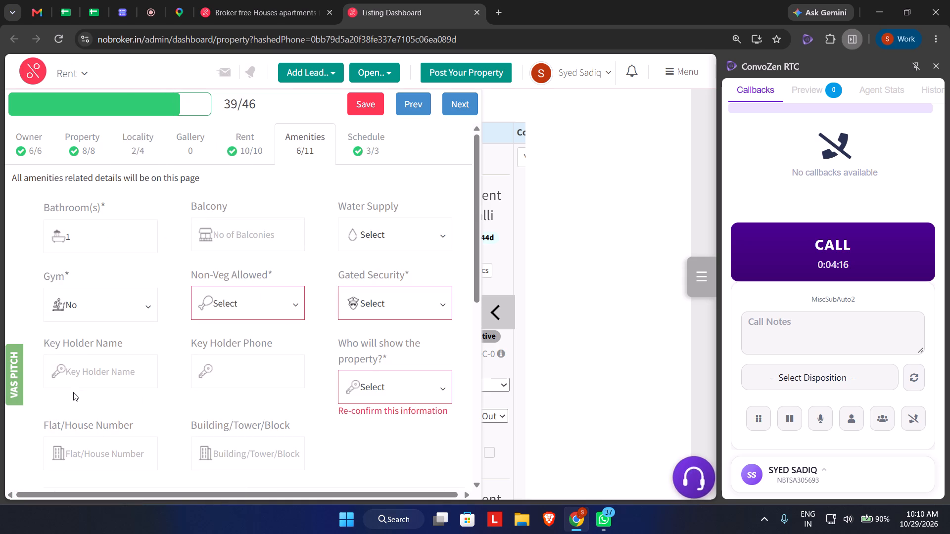
In the amenities details, set Non-Veg Allowed to Yes and Gated Security to No.
left_click(268, 302)
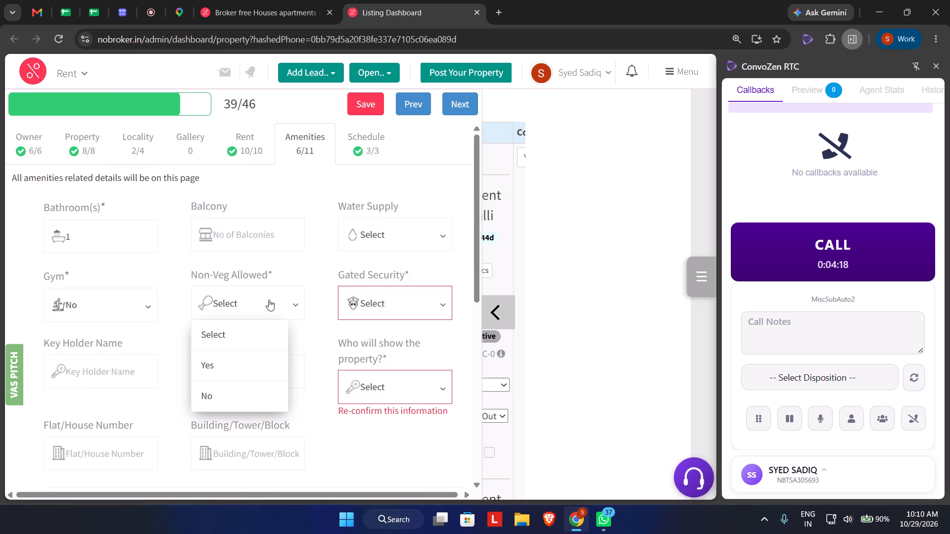
left_click(228, 365)
left_click(392, 325)
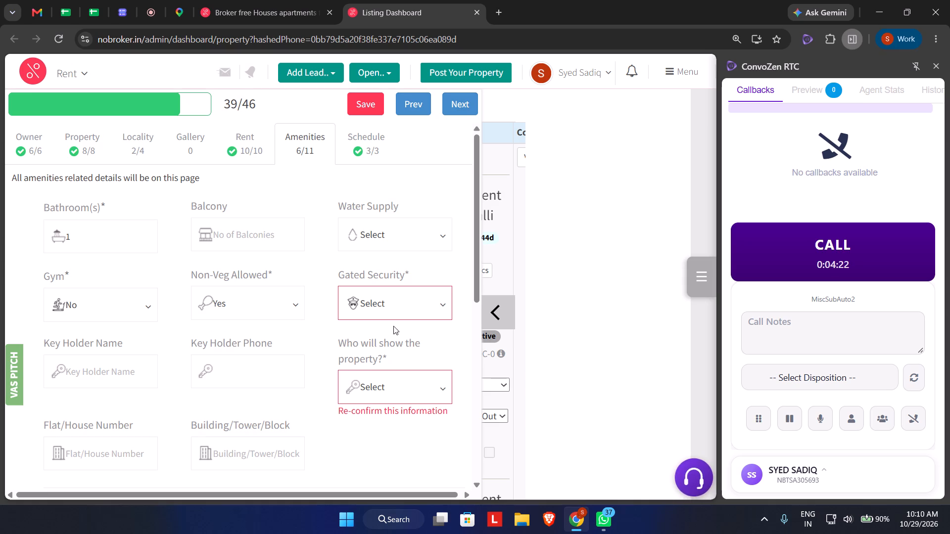
left_click(410, 303)
left_click(386, 365)
Set who will show the property to Friends/Relatives.
left_click(392, 390)
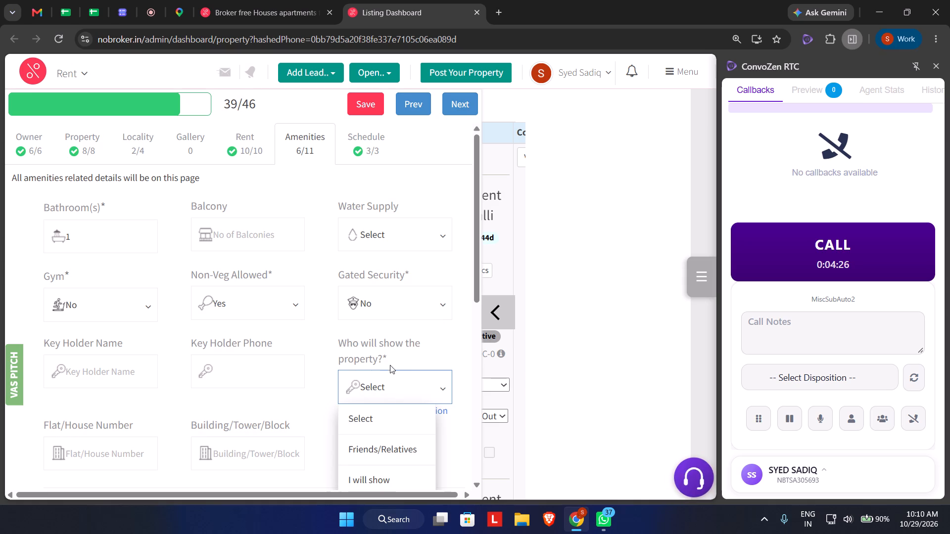
scroll(408, 352, "down", 1)
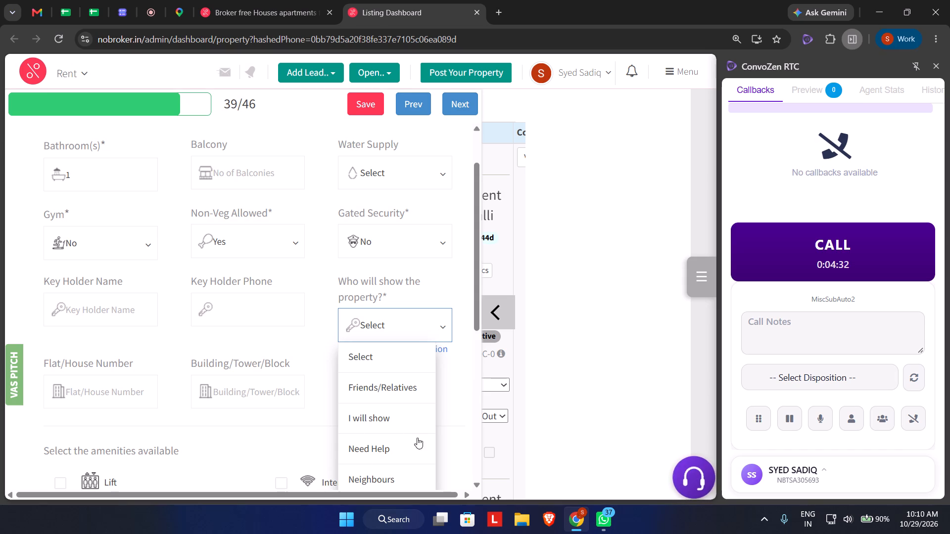
left_click(380, 385)
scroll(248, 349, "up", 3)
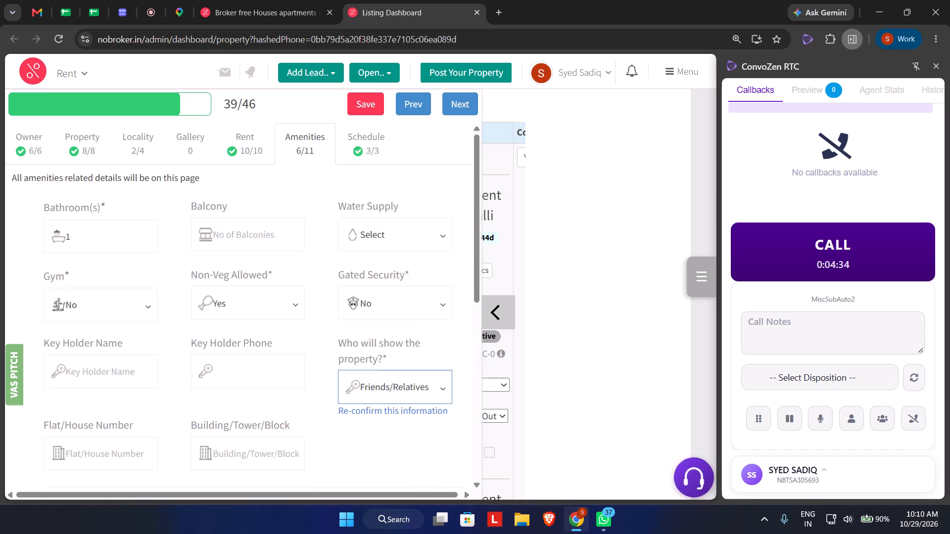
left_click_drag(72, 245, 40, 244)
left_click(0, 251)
Open the listing's locality details and check the Street/Area entry.
left_click(139, 138)
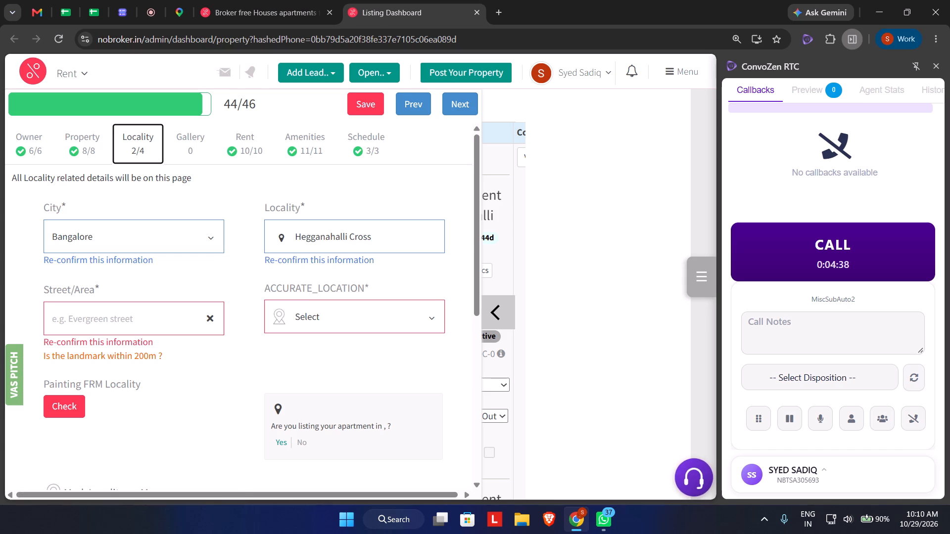
left_click(92, 318)
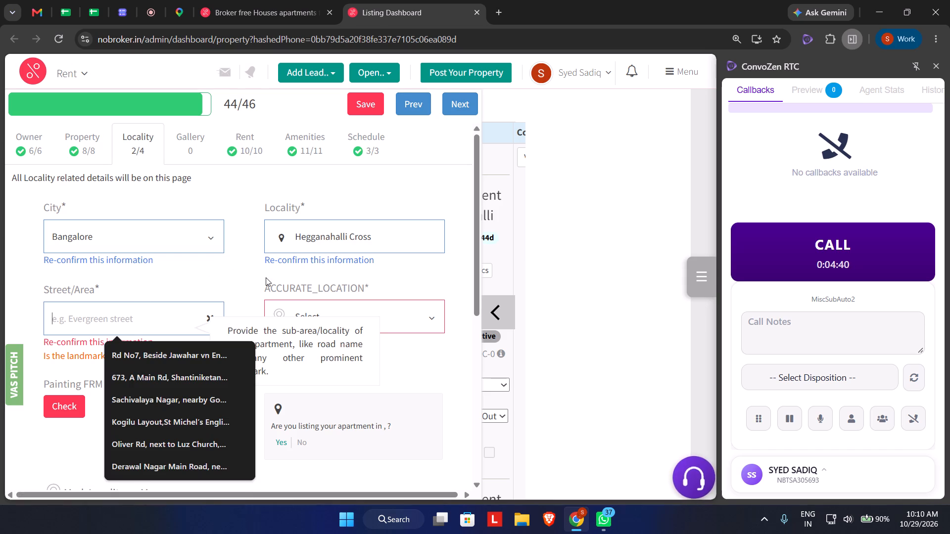
left_click(240, 275)
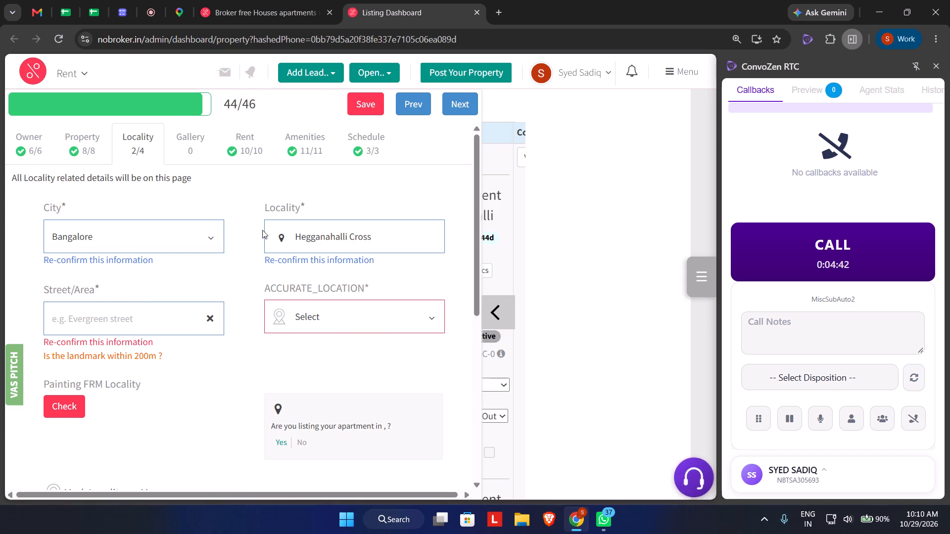
Switch to Google Maps, clear the previous place, and search for Hegganahalli, Bengaluru, Karnataka.
left_click(183, 0)
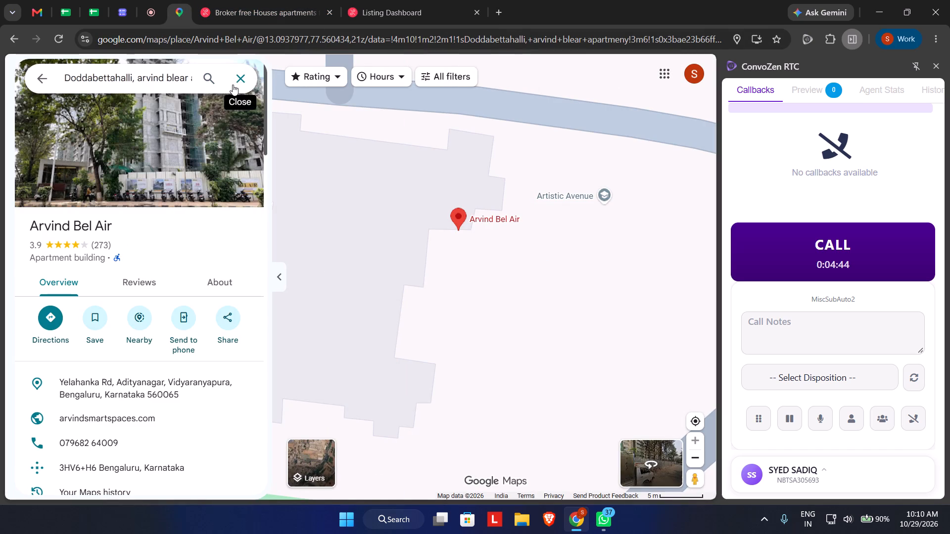
left_click(233, 76)
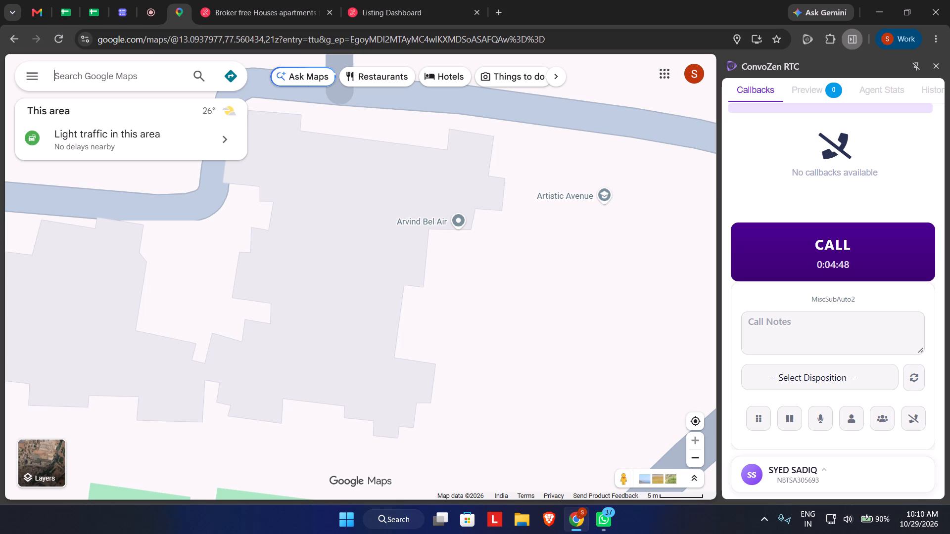
left_click(377, 0)
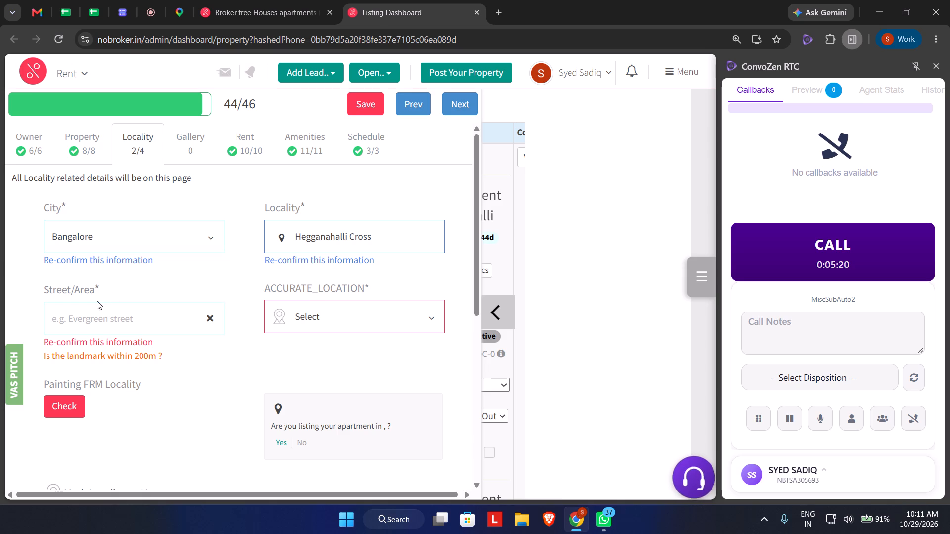
left_click(93, 312)
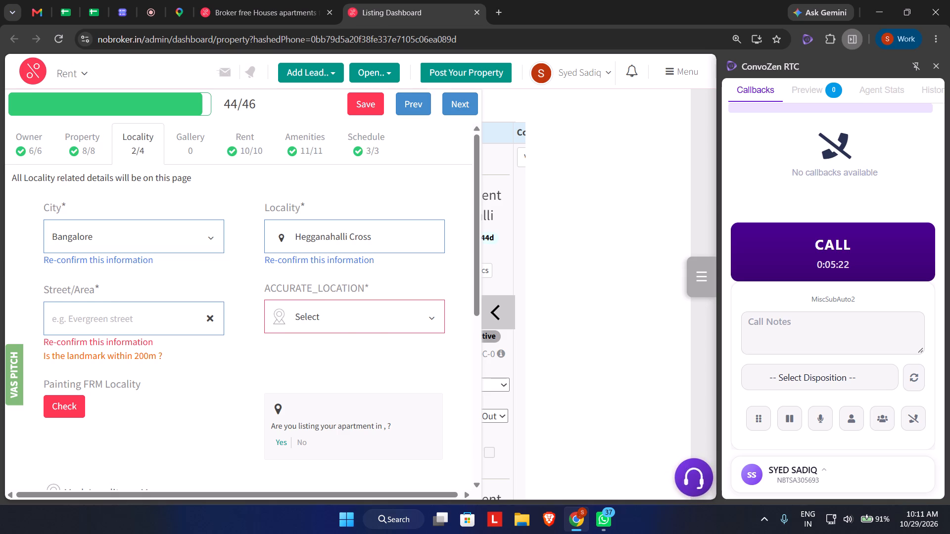
left_click(188, 276)
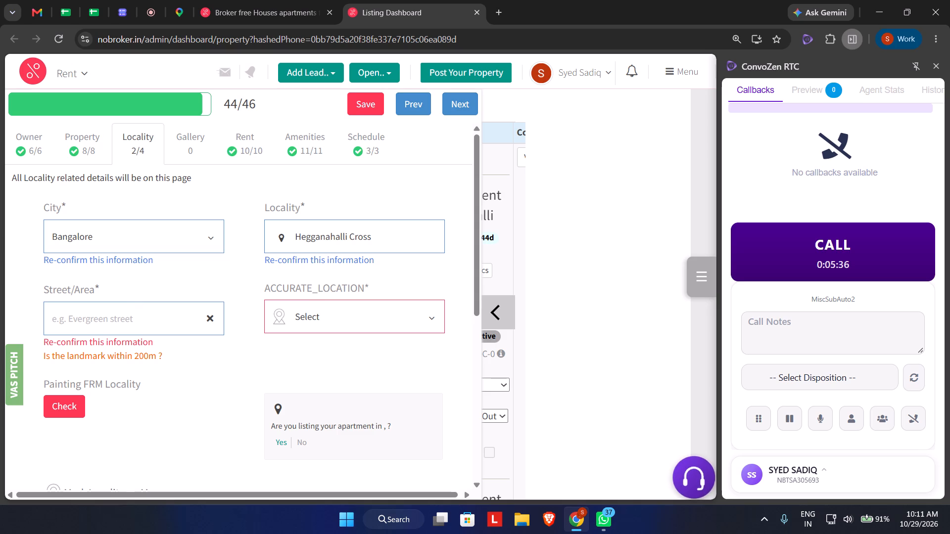
left_click(165, 0)
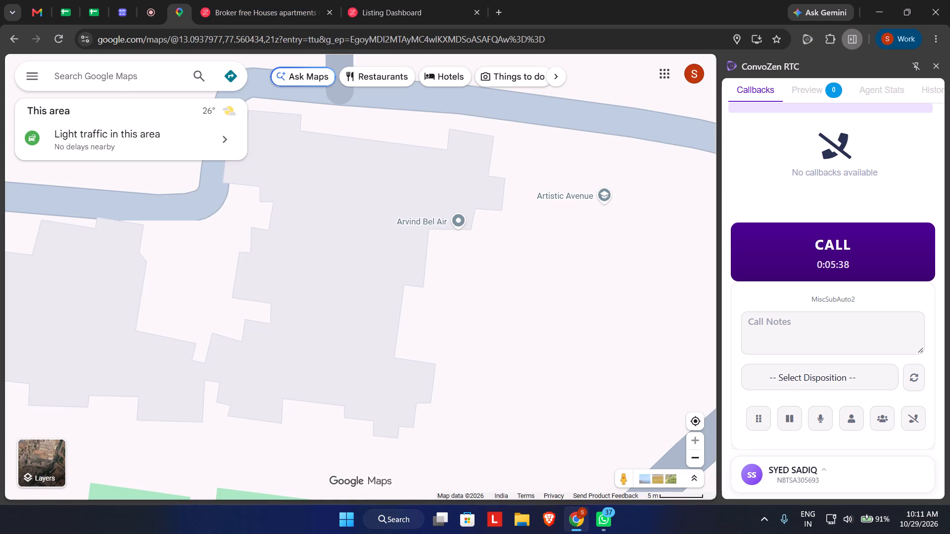
type("heggenahalli")
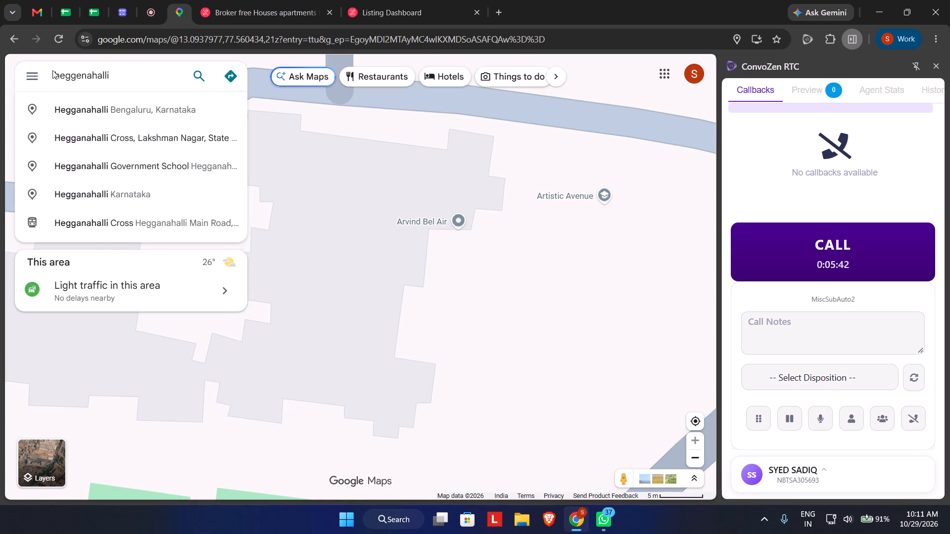
left_click(90, 103)
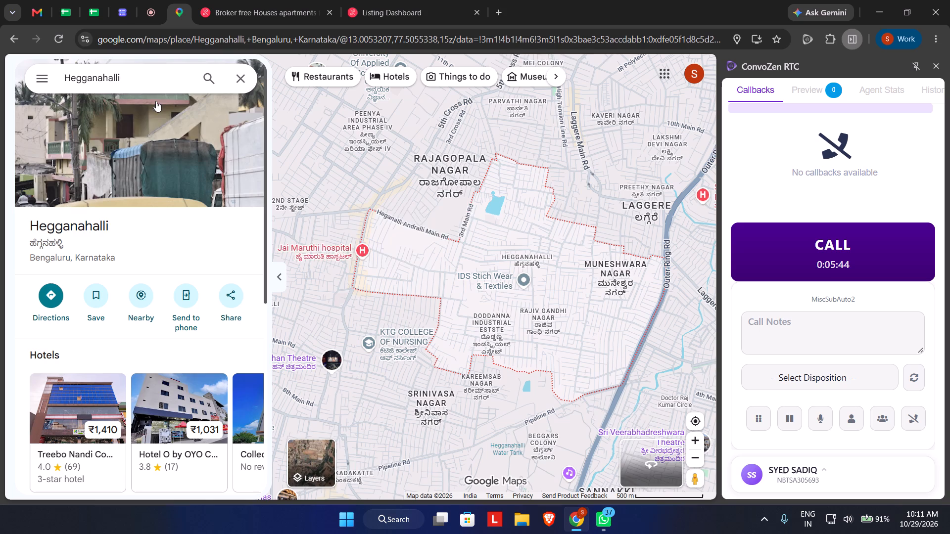
Search for Apollo Public School in Hegganahalli and examine the streets around it on the map.
left_click(155, 85)
type(",")
key("space")
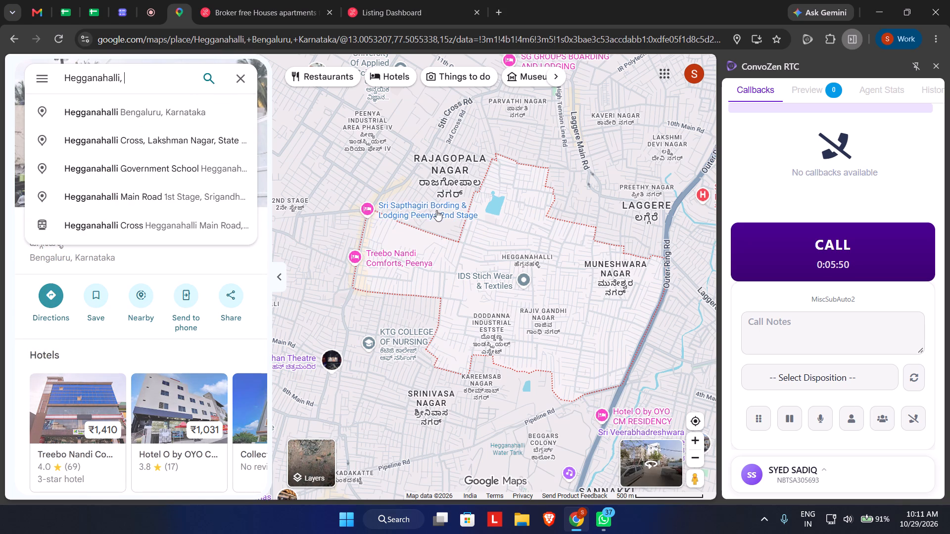
scroll(476, 264, "up", 8)
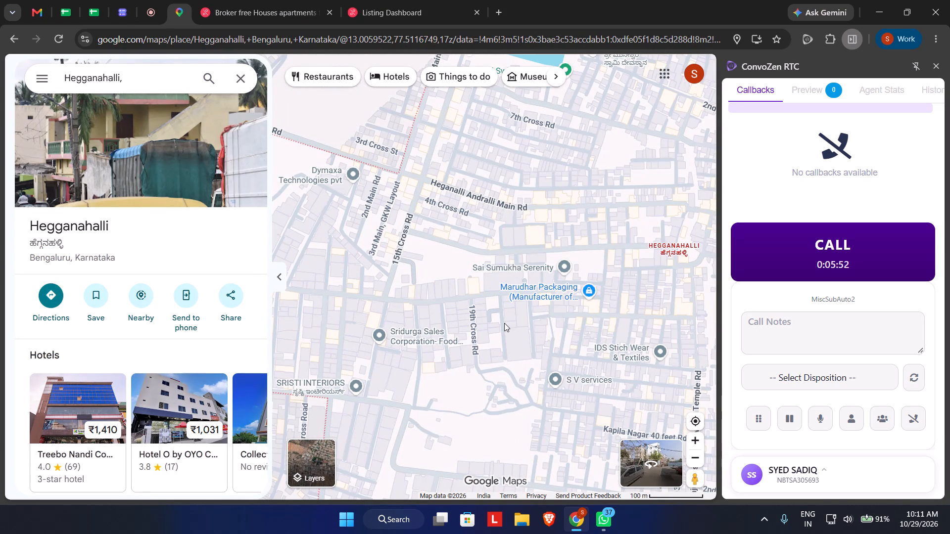
left_click_drag(536, 341, 468, 300)
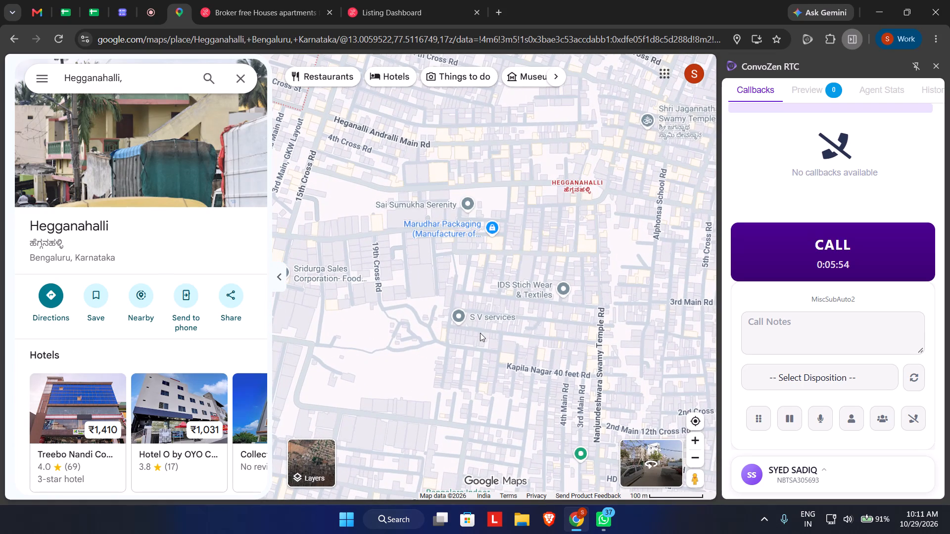
left_click(150, 71)
type("apo")
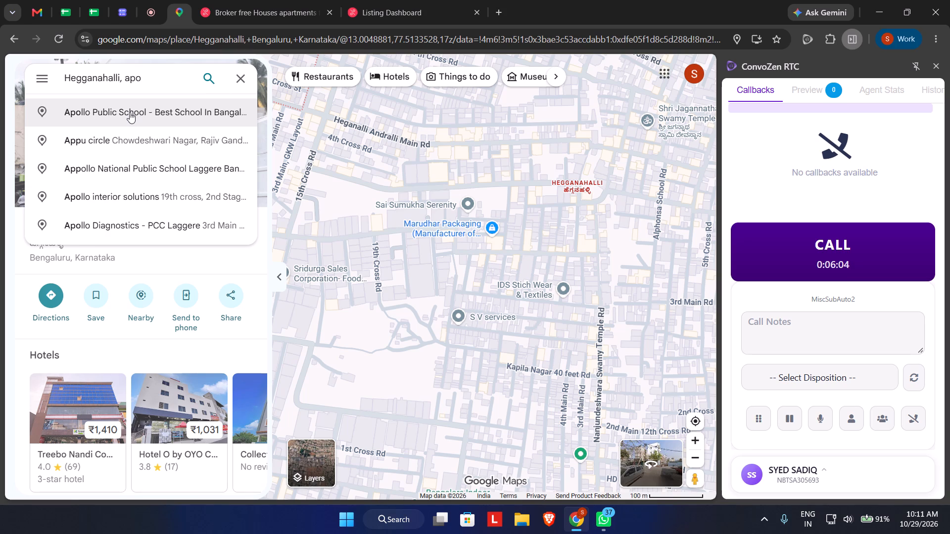
left_click(137, 113)
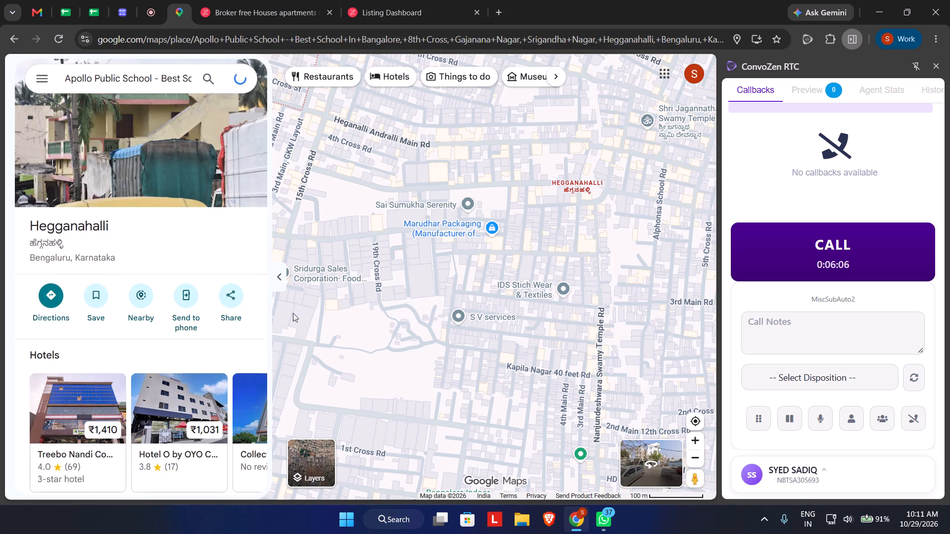
scroll(371, 343, "up", 4)
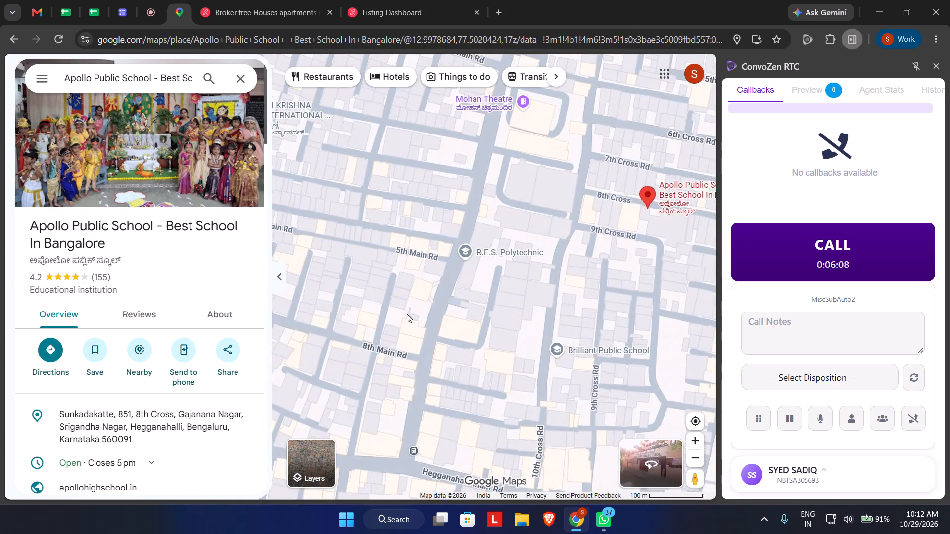
left_click_drag(443, 279, 337, 346)
scroll(501, 336, "up", 4)
left_click_drag(509, 309, 426, 382)
scroll(417, 347, "up", 1)
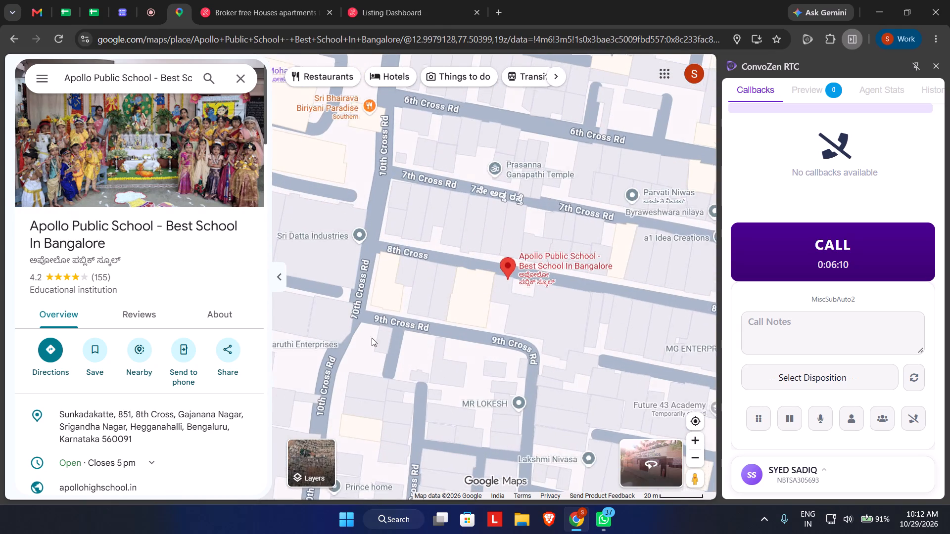
Return to the listing and set the call disposition to Click Calling, Converted, Re Activation.
left_click(256, 0)
left_click(421, 0)
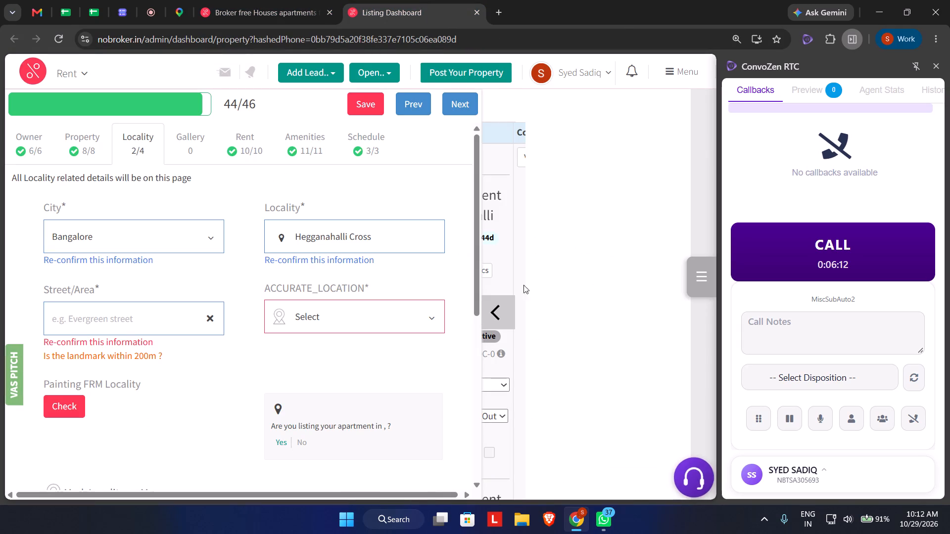
left_click(812, 373)
left_click(825, 413)
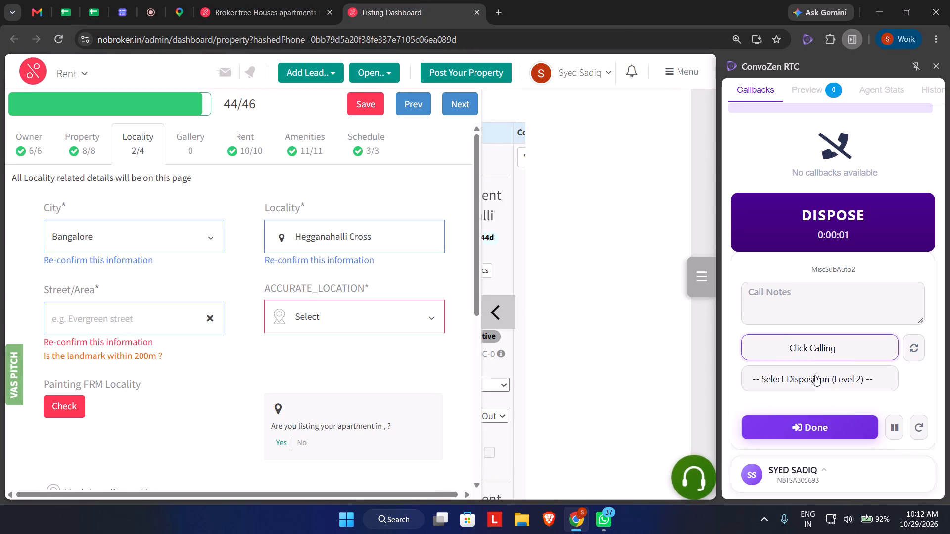
left_click(816, 381)
left_click(820, 433)
left_click(808, 384)
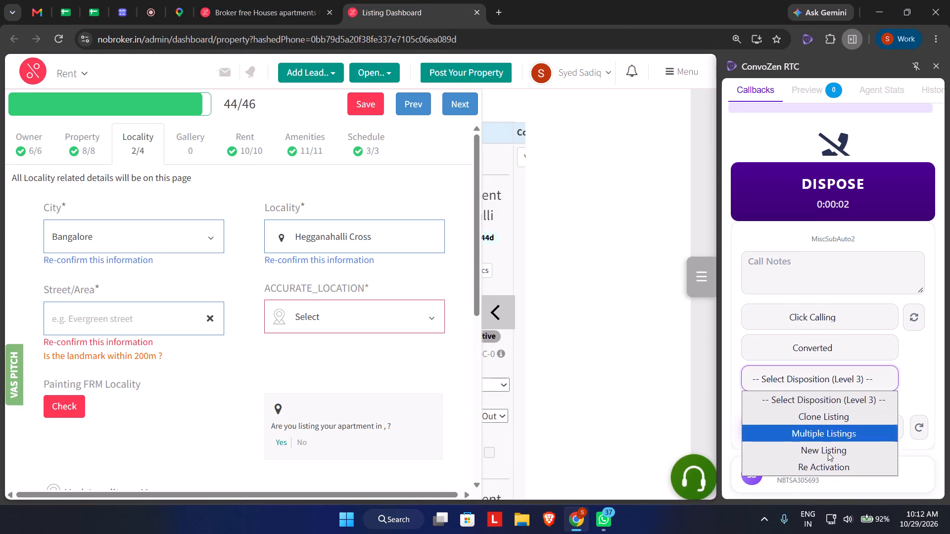
left_click(816, 464)
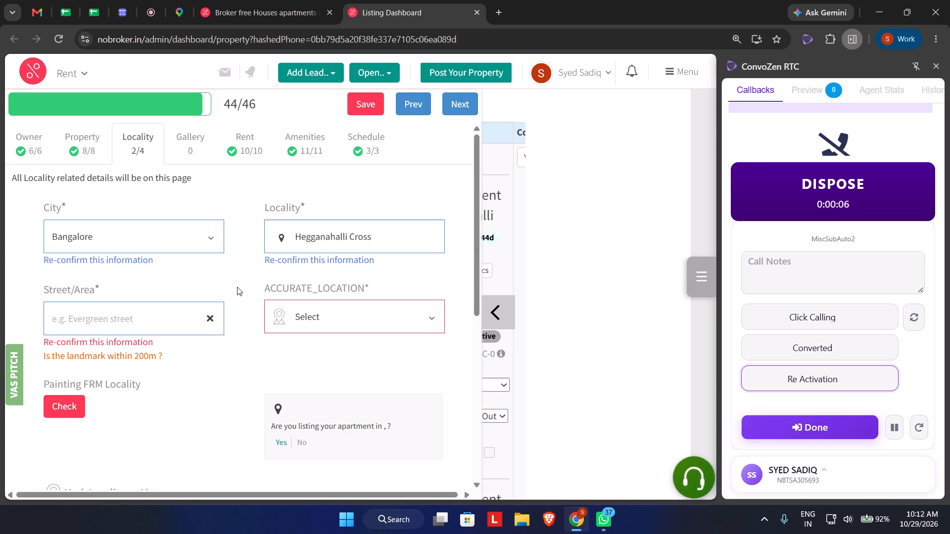
In Google Maps, copy the coordinates of a point on 8th Cross beside Apollo Public School.
left_click(168, 7)
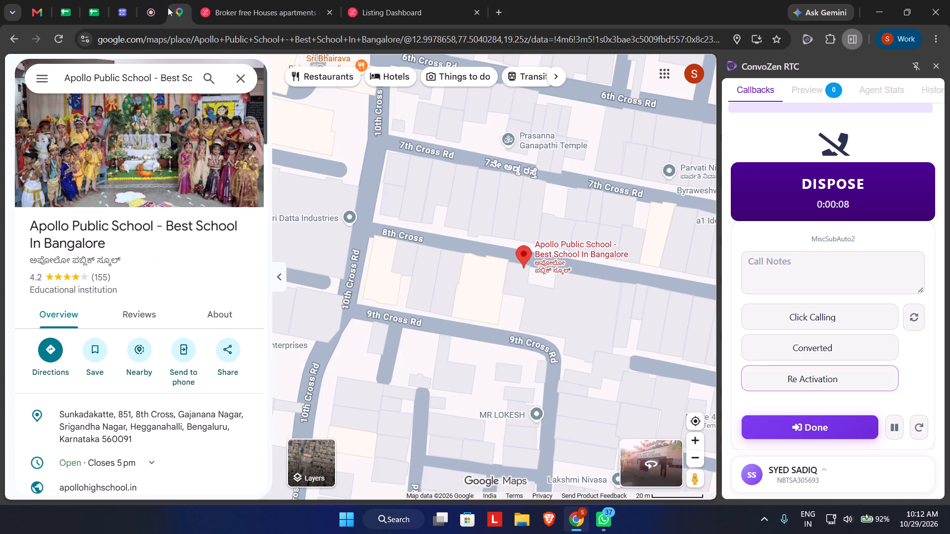
scroll(491, 273, "down", 13)
scroll(516, 273, "up", 4)
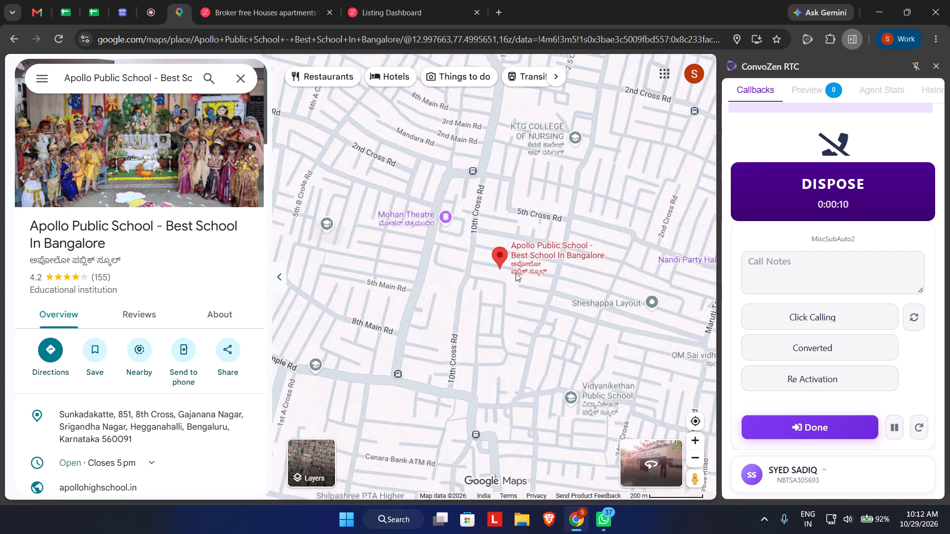
scroll(516, 273, "up", 2)
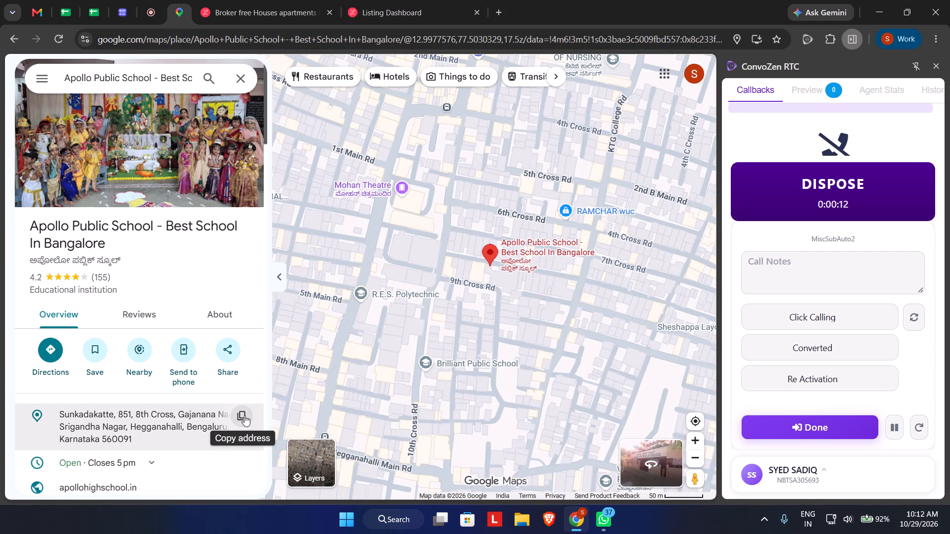
scroll(493, 332, "up", 10)
left_click_drag(468, 252, 462, 461)
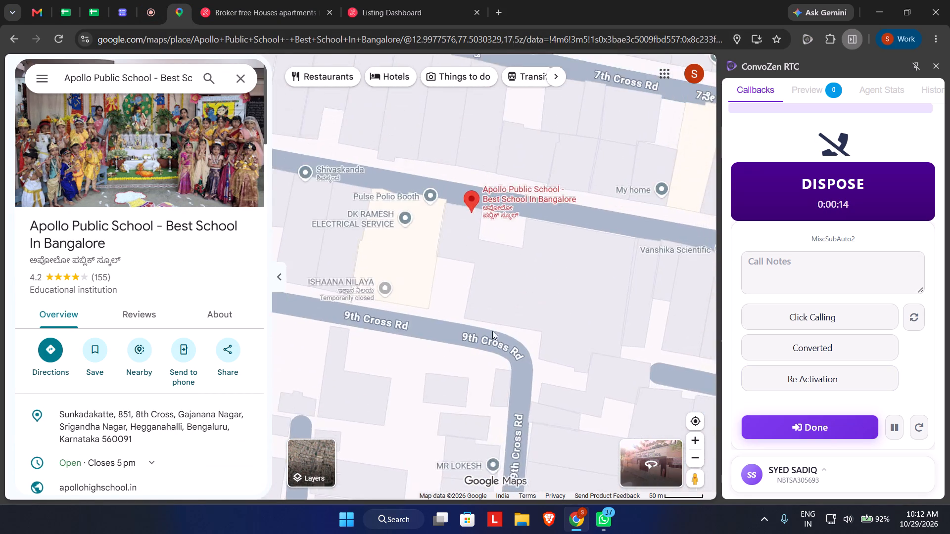
scroll(492, 321, "up", 6)
left_click_drag(471, 260, 473, 388)
scroll(460, 363, "up", 6)
right_click(482, 267)
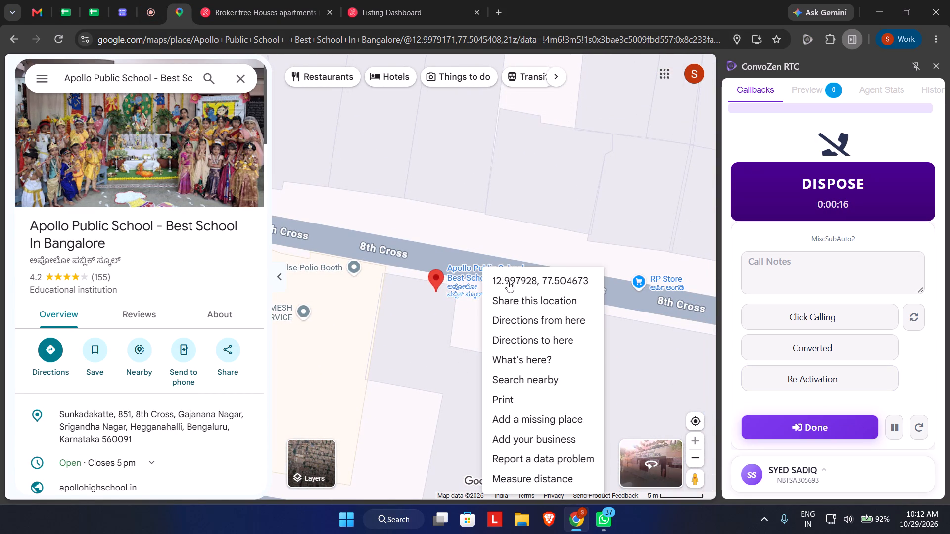
left_click(508, 281)
left_click(353, 0)
scroll(347, 370, "down", 3)
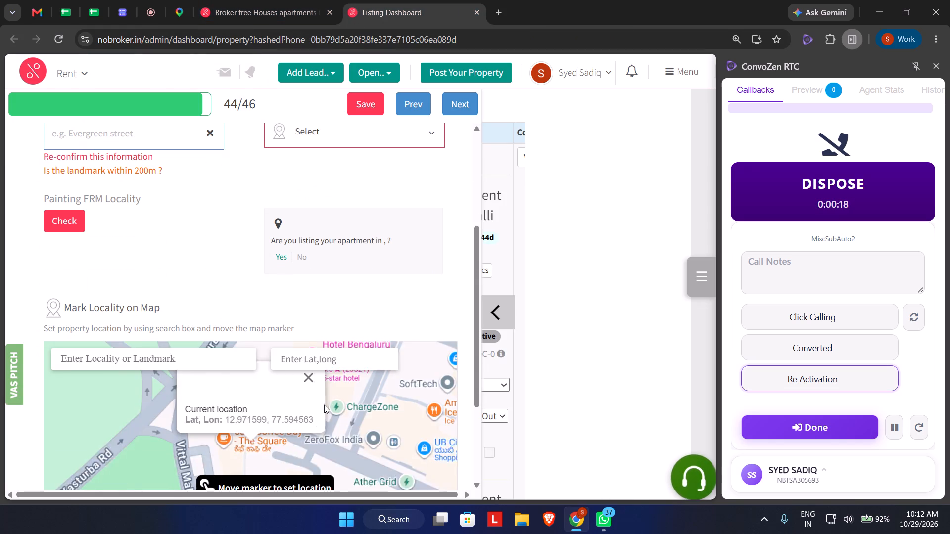
left_click(327, 358)
key("ctrl+c")
scroll(212, 307, "down", 3)
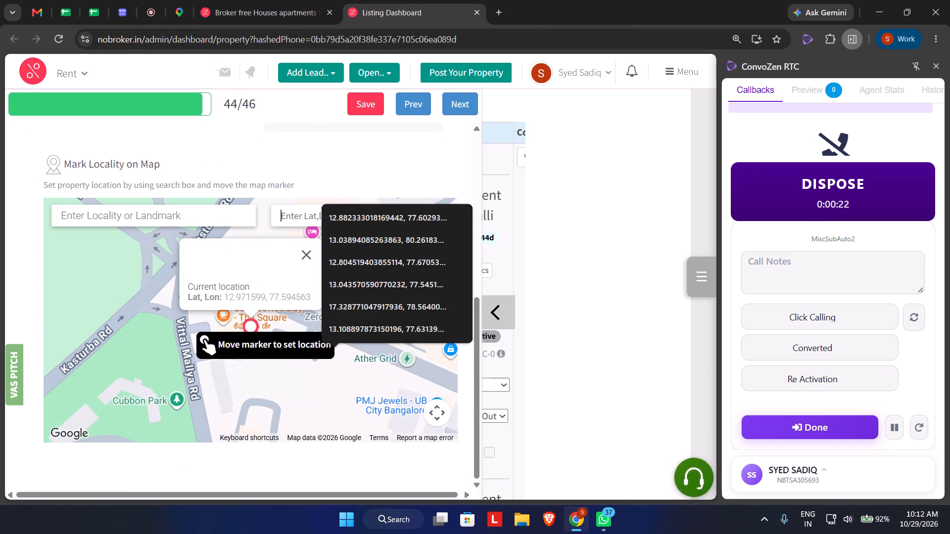
key("ctrl+v")
left_click(390, 180)
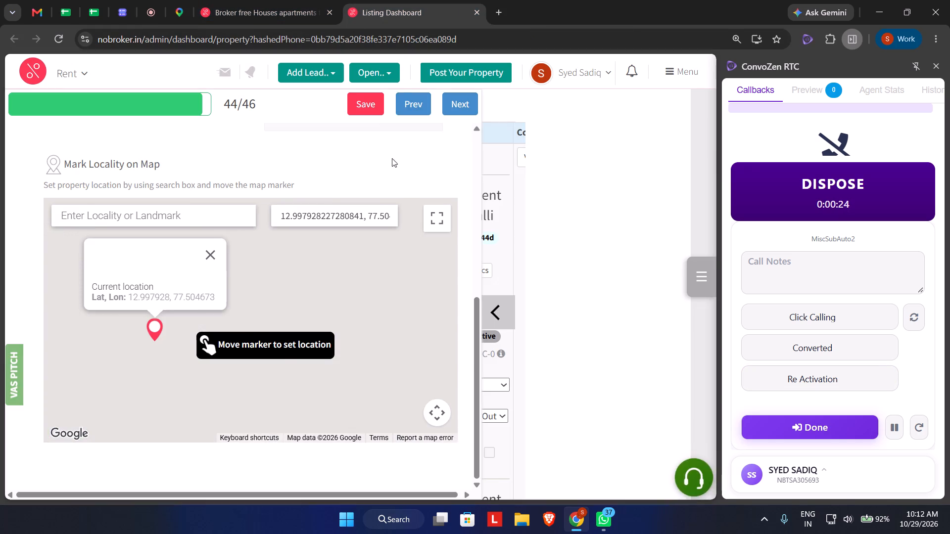
Set the listing's accurate location option to Landmark.
scroll(173, 176, "up", 3)
left_click(325, 176)
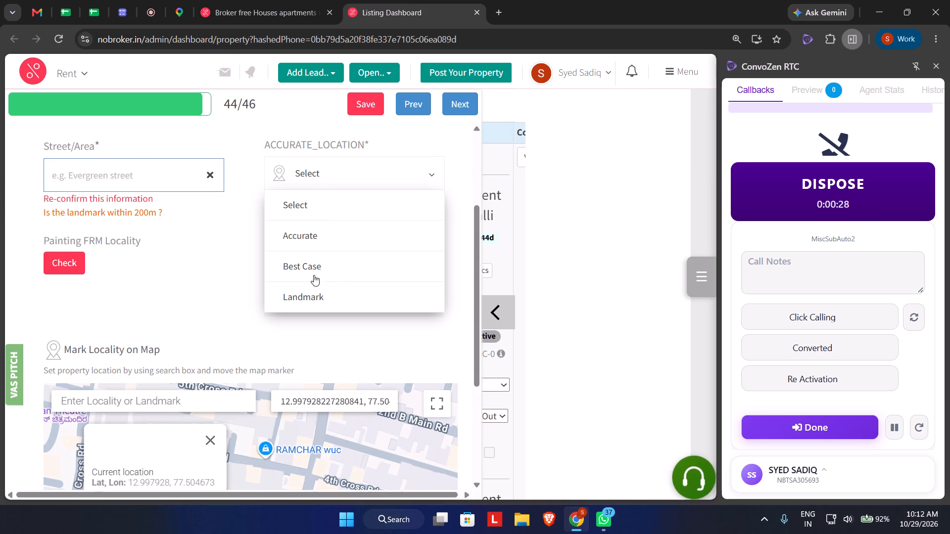
left_click(309, 295)
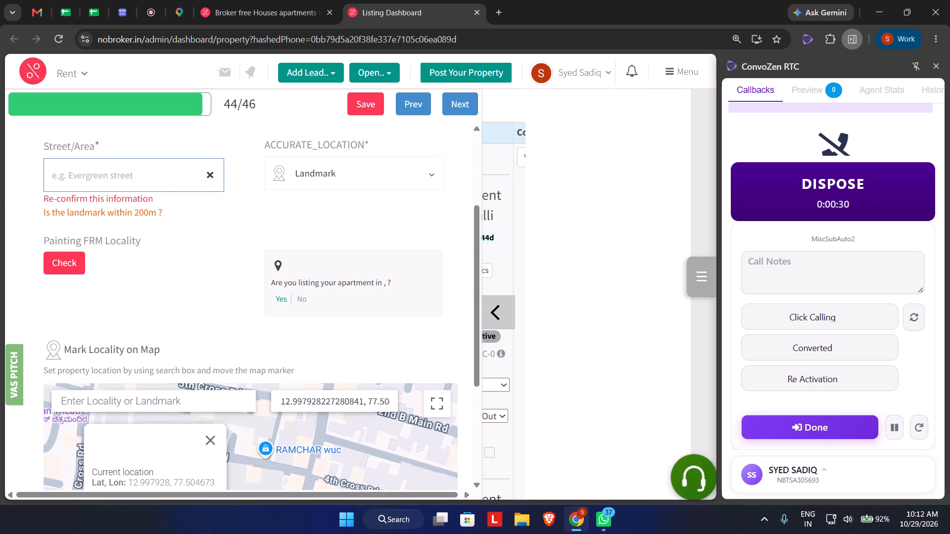
Copy Apollo Public School's address from Google Maps and paste it into a new browser tab's address bar.
left_click(255, 0)
left_click(372, 0)
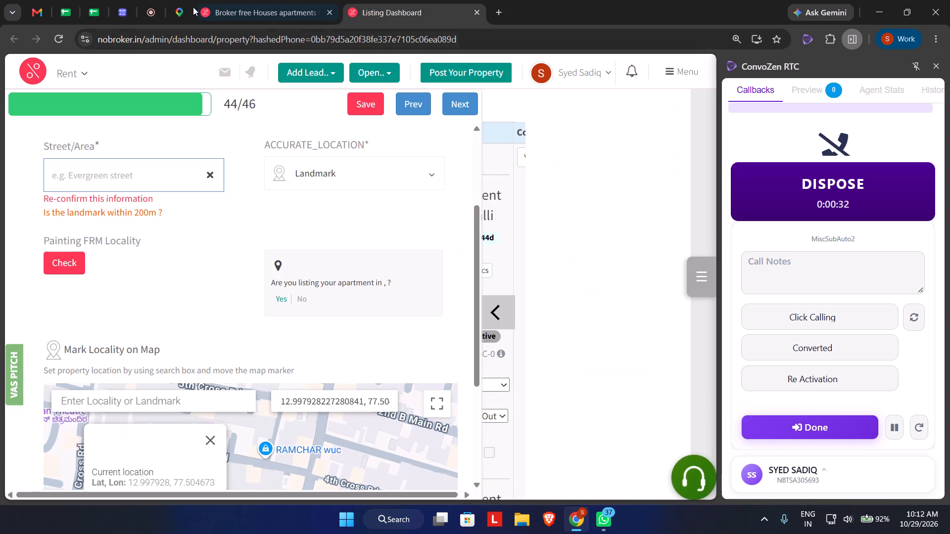
left_click(172, 0)
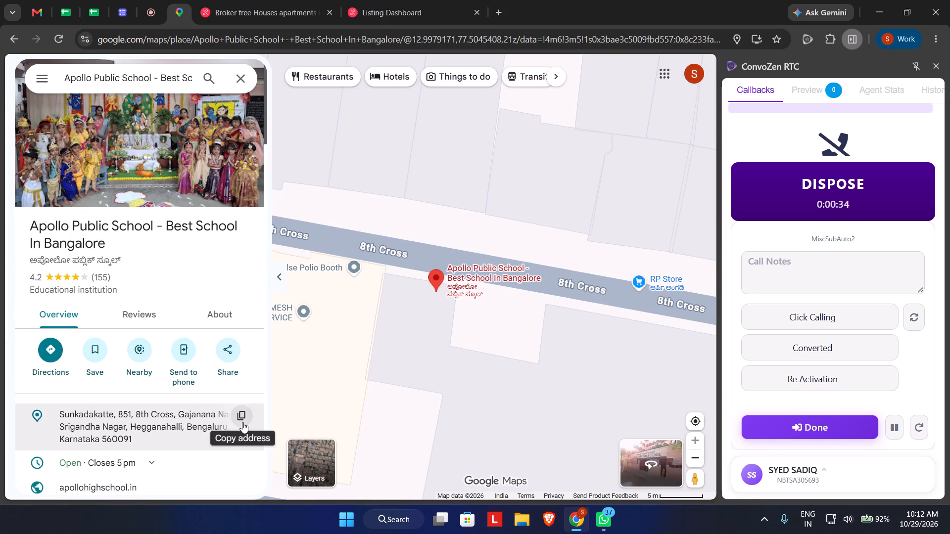
left_click(242, 422)
left_click(508, 0)
left_click(500, 12)
key("ctrl+v")
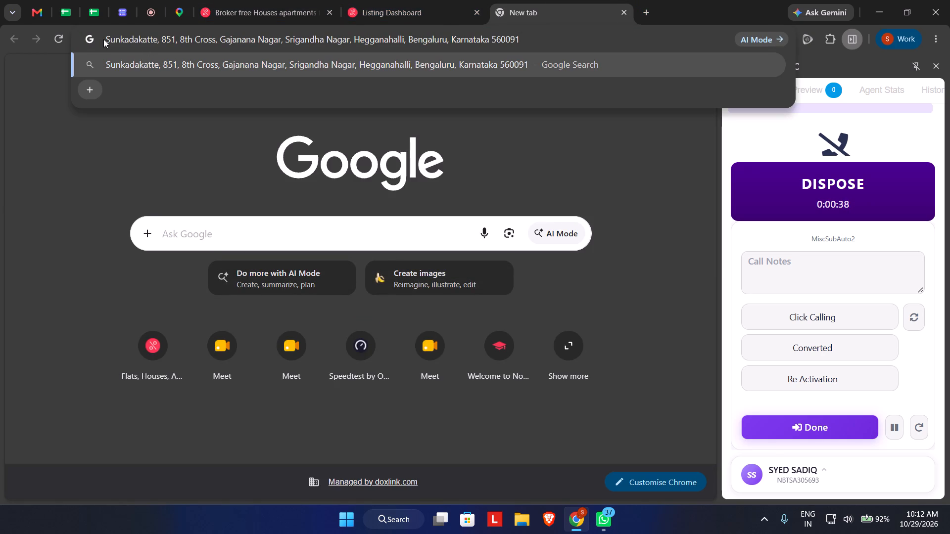
left_click_drag(103, 39, 120, 40)
left_click(102, 42)
left_click_drag(103, 41, 160, 43)
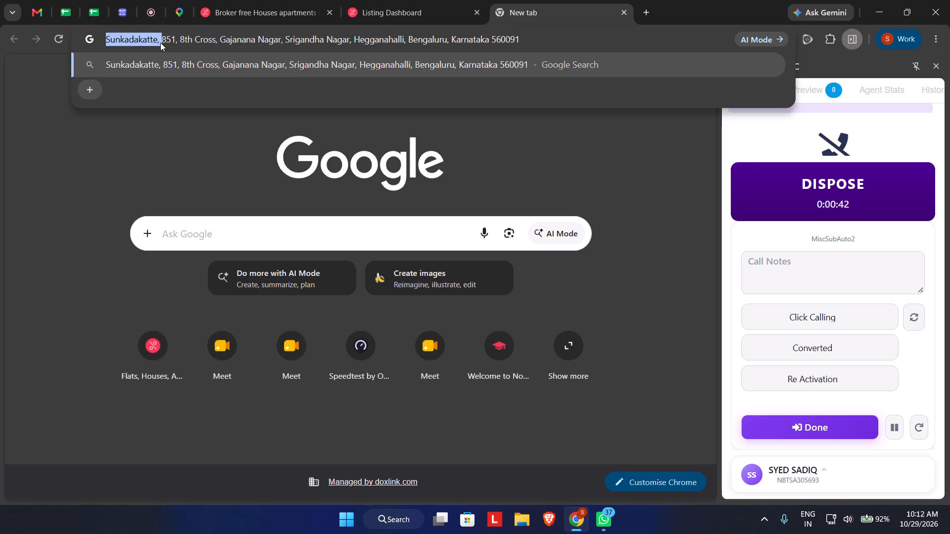
left_click_drag(160, 43, 249, 47)
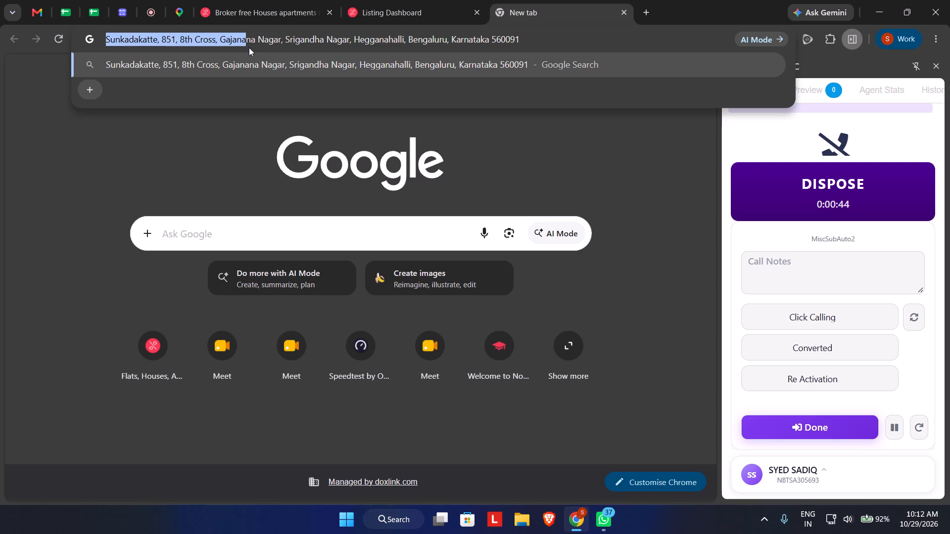
left_click_drag(249, 47, 287, 44)
left_click(269, 42)
left_click_drag(181, 41, 353, 45)
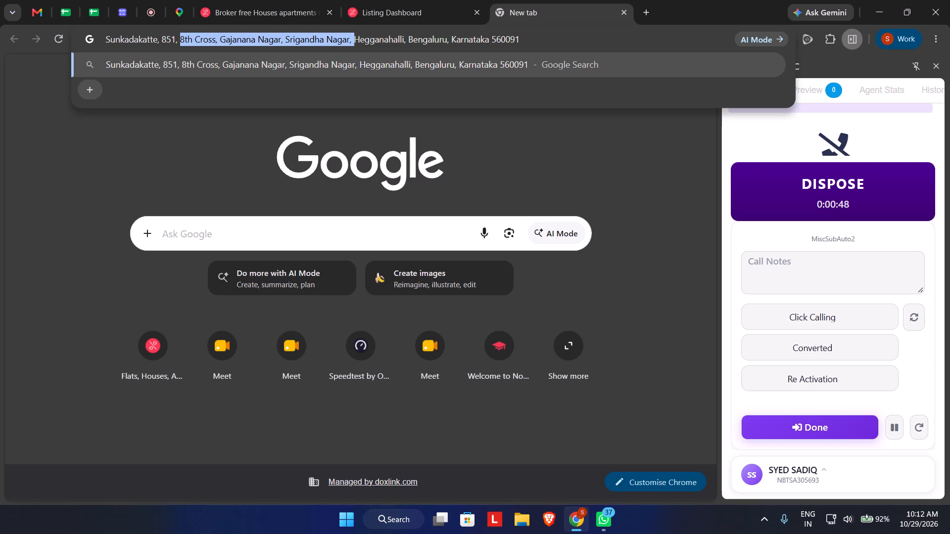
left_click_drag(353, 45, 353, 45)
key("ctrl+c")
left_click(387, 0)
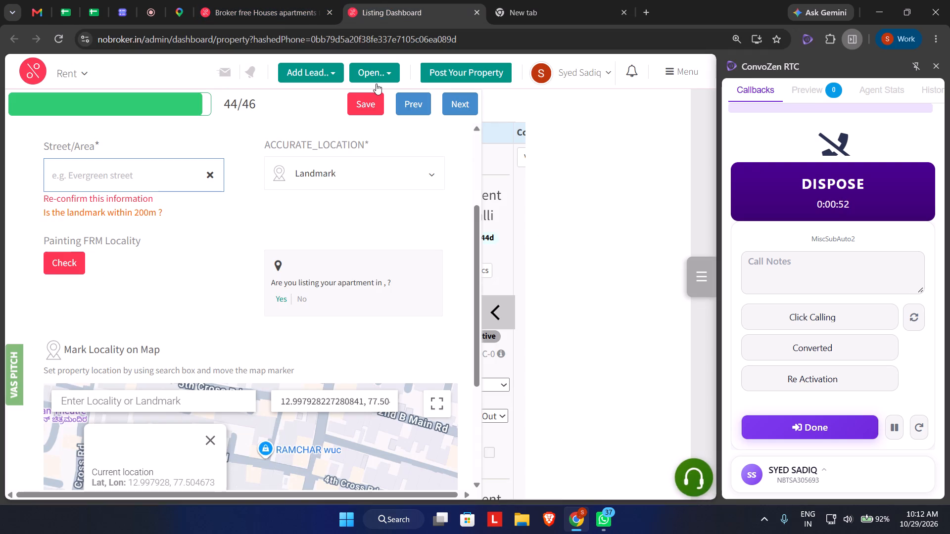
left_click(121, 181)
key("ctrl+v")
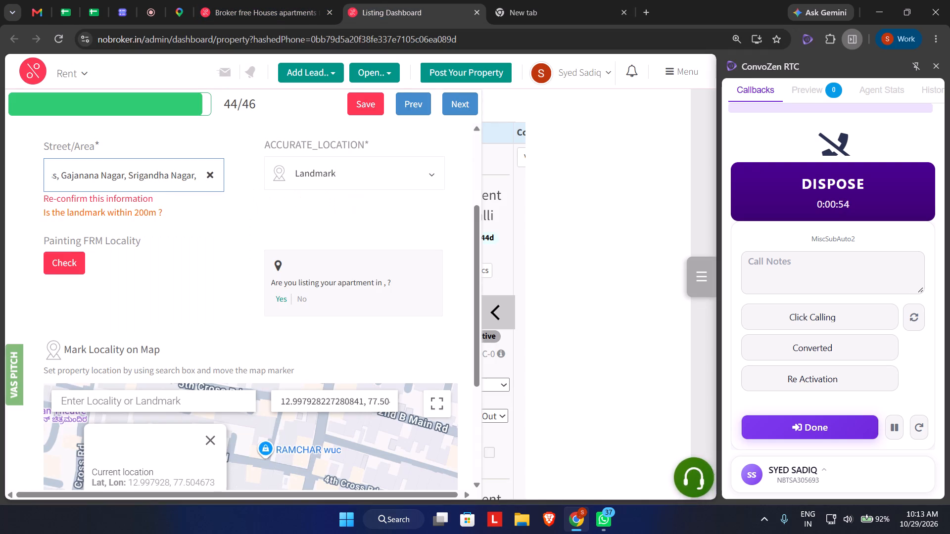
Open the school's details on the listing's locality map and copy the name "Apollo Public School".
scroll(271, 273, "down", 3)
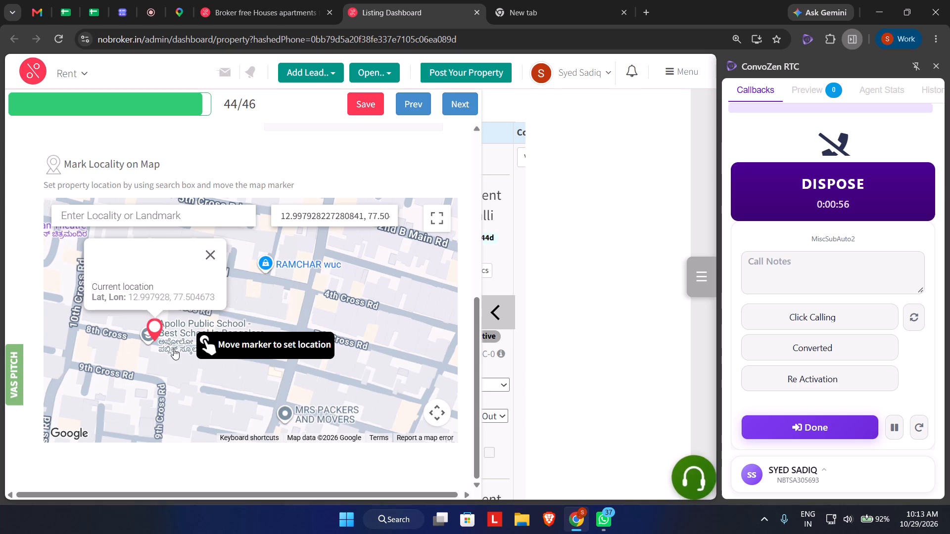
scroll(169, 320, "up", 3, "ctrl")
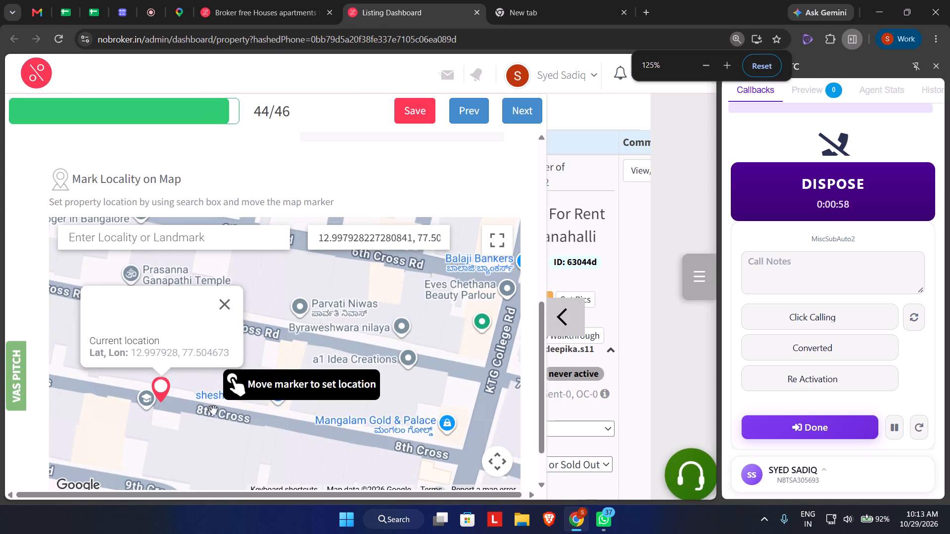
scroll(200, 402, "down", 2, "ctrl")
left_click(199, 390, "ctrl")
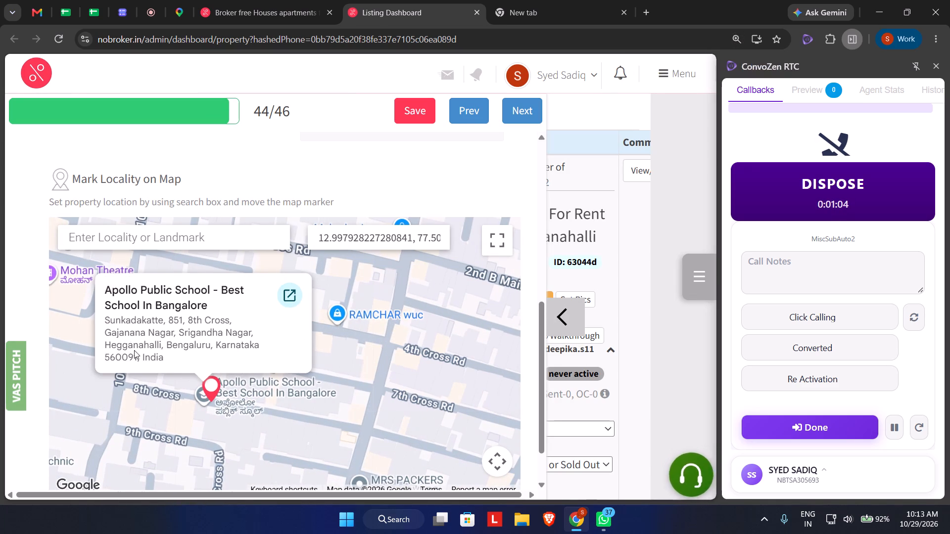
left_click_drag(101, 284, 158, 287)
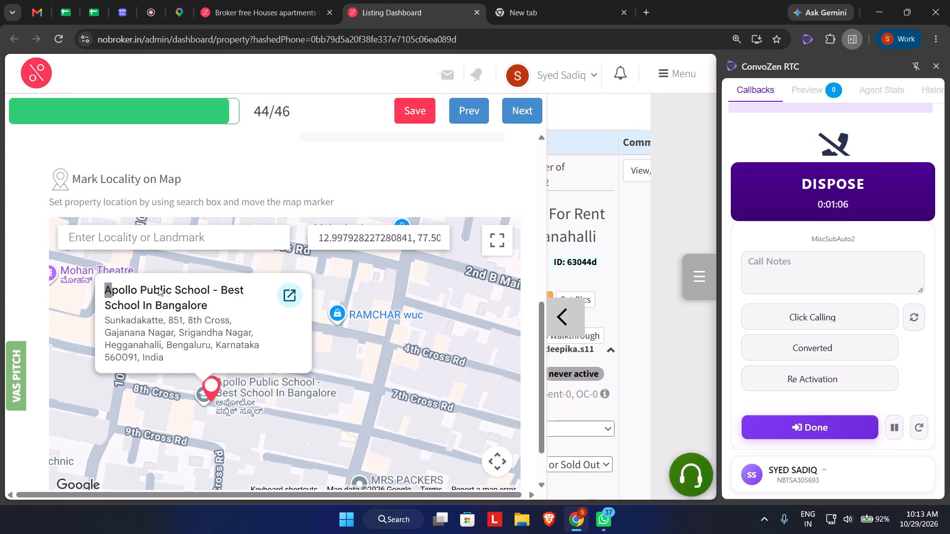
left_click_drag(158, 287, 211, 296)
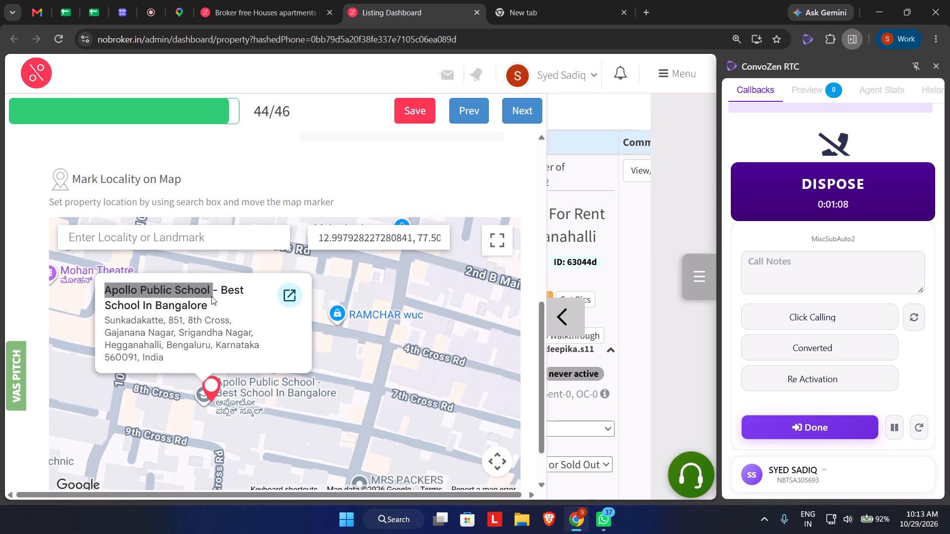
left_click_drag(211, 296, 210, 292)
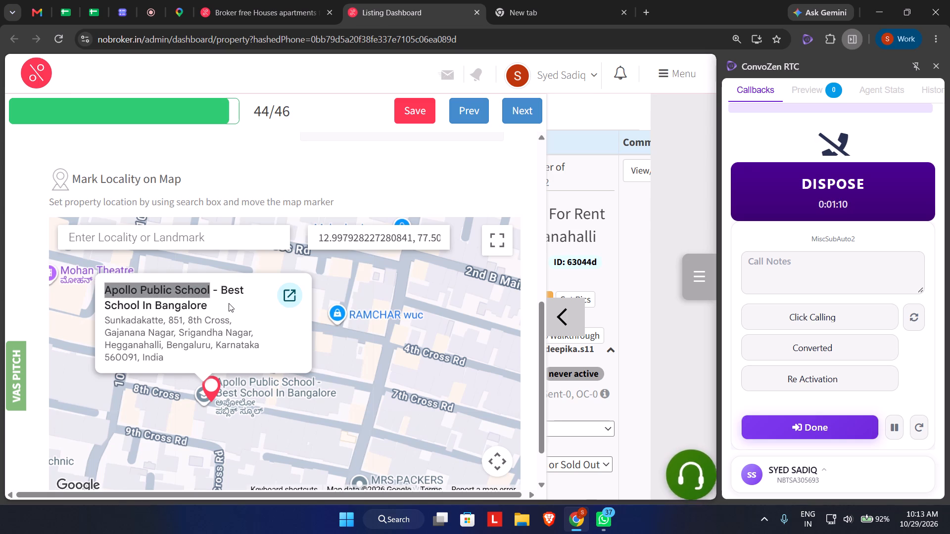
key("ctrl+c")
Append "nearby Apollo Public School" to the end of the listing's Street/Area entry.
scroll(224, 157, "up", 3)
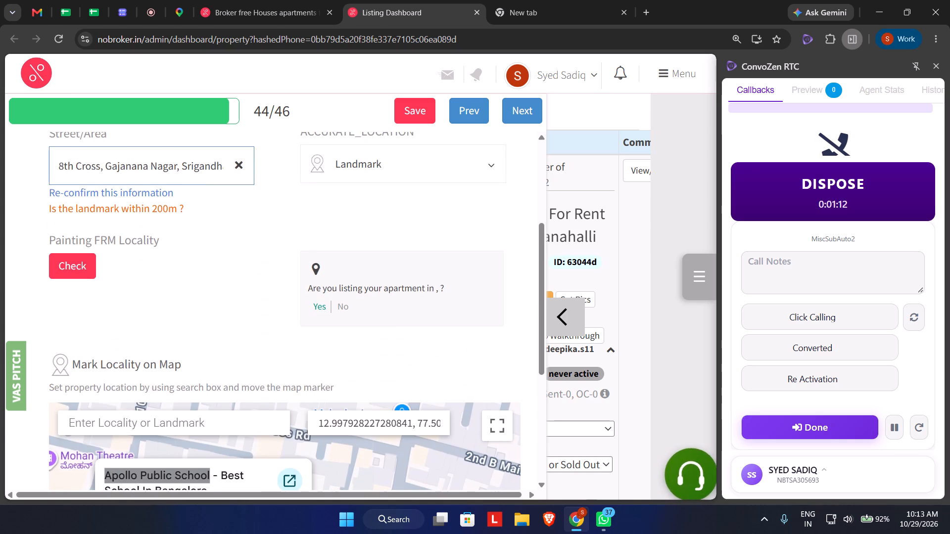
scroll(188, 168, "up", 1)
left_click(188, 168)
left_click(189, 220)
key("Right")
key("Right")
key("Right")
key("Right")
key("Right")
key("Right")
key("Right")
key("Right")
key("Right")
key("Right")
key("Right")
key("Right")
key("Right")
key("Right")
key("Right")
key("Right")
key("Right")
key("Right")
key("Right")
key("Right")
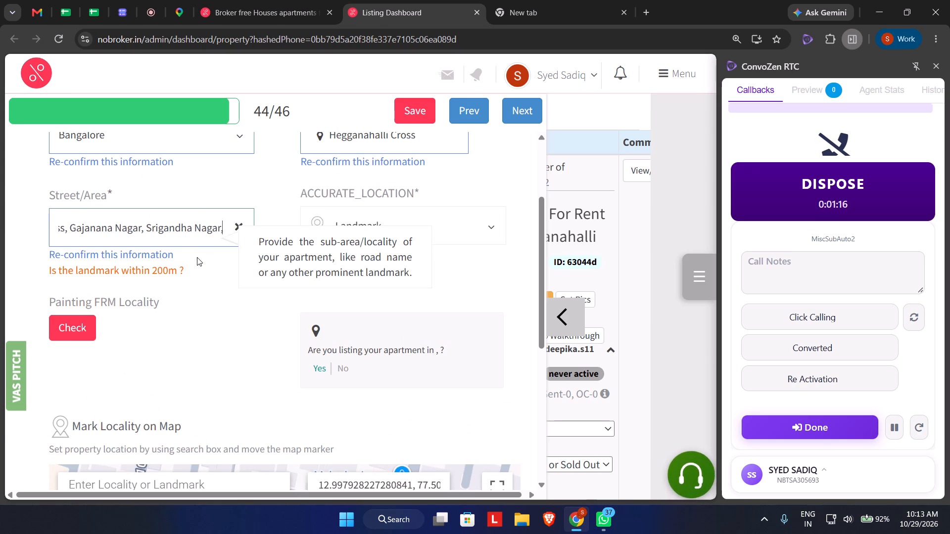
type("nearbt")
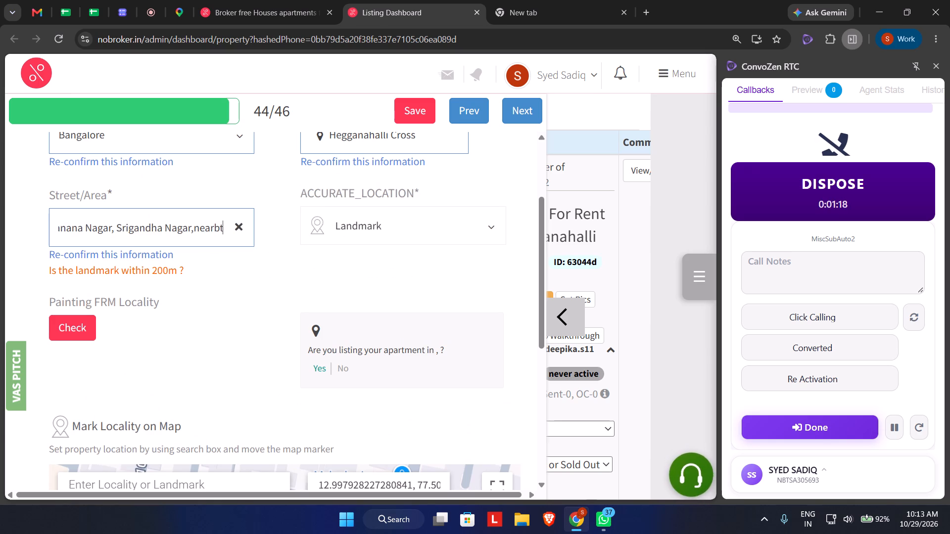
key("BackSpace")
type("y")
key("space")
key("ctrl+v")
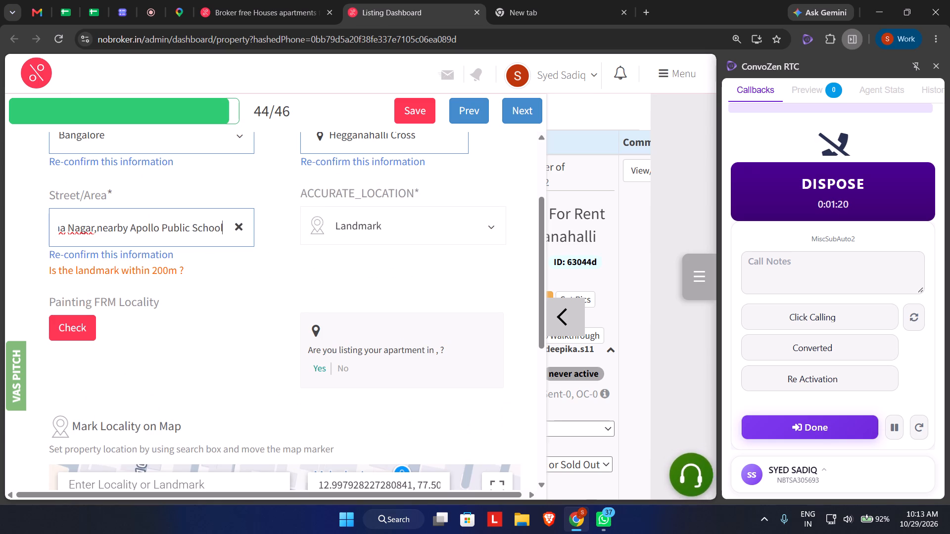
Check the listing's Gallery and Rent sections, including dates, tenants, furnishing and parking, and save the property.
scroll(98, 240, "up", 3)
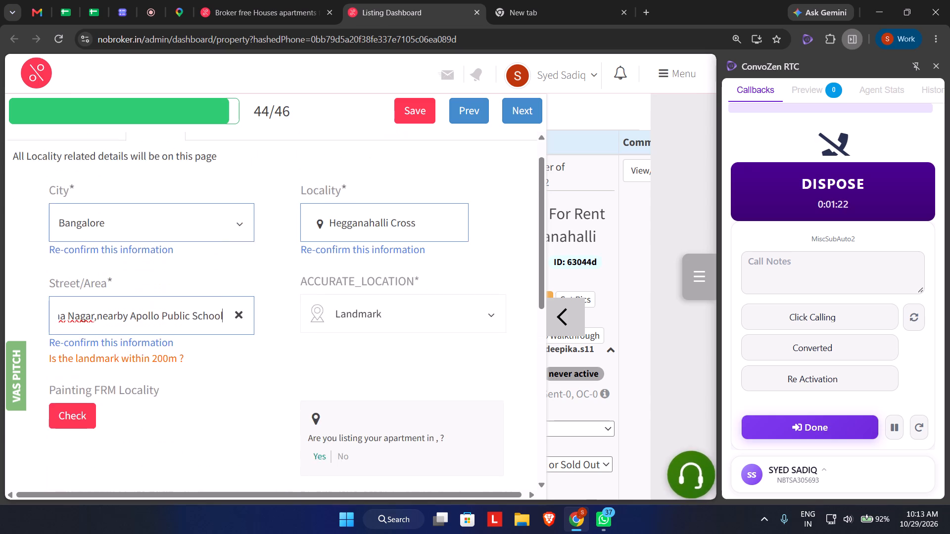
scroll(170, 306, "down", 3)
scroll(201, 249, "up", 5)
left_click(229, 152)
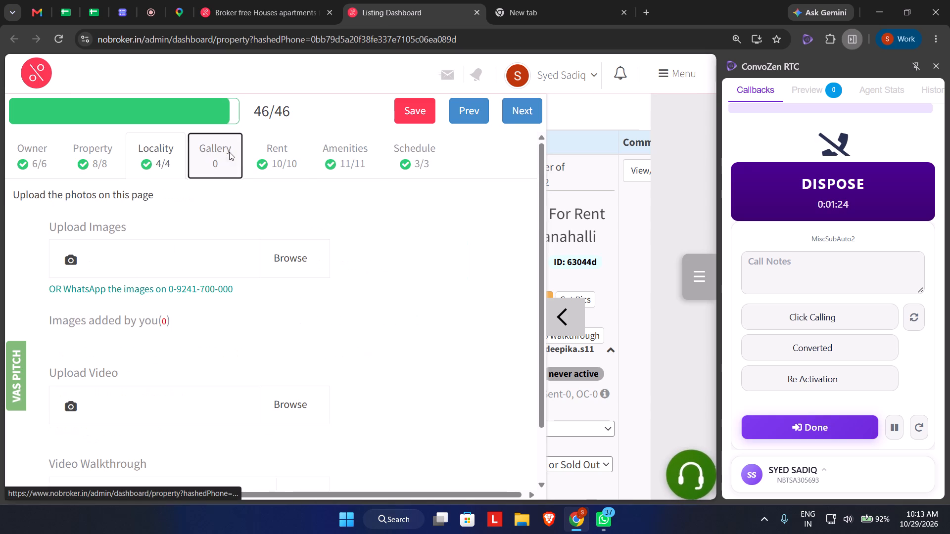
double_click(290, 155)
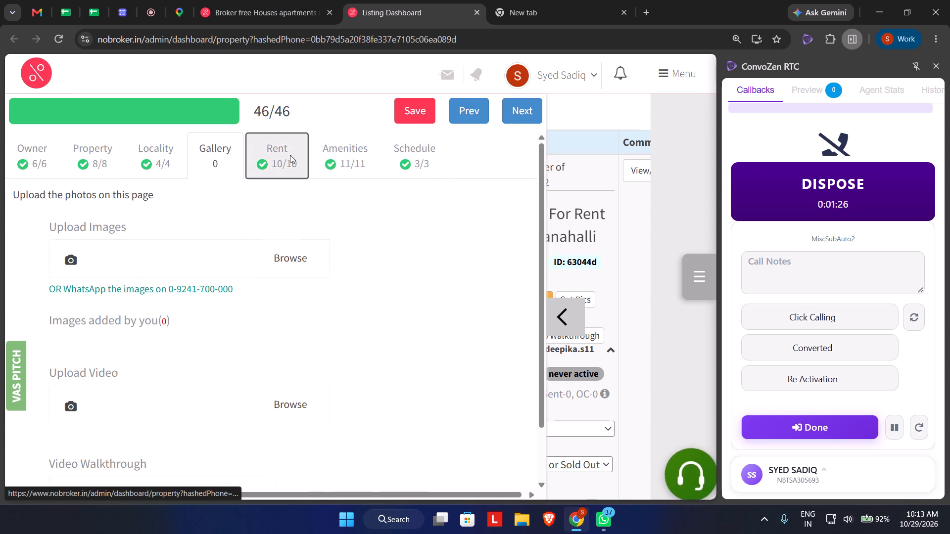
scroll(343, 175, "down", 4)
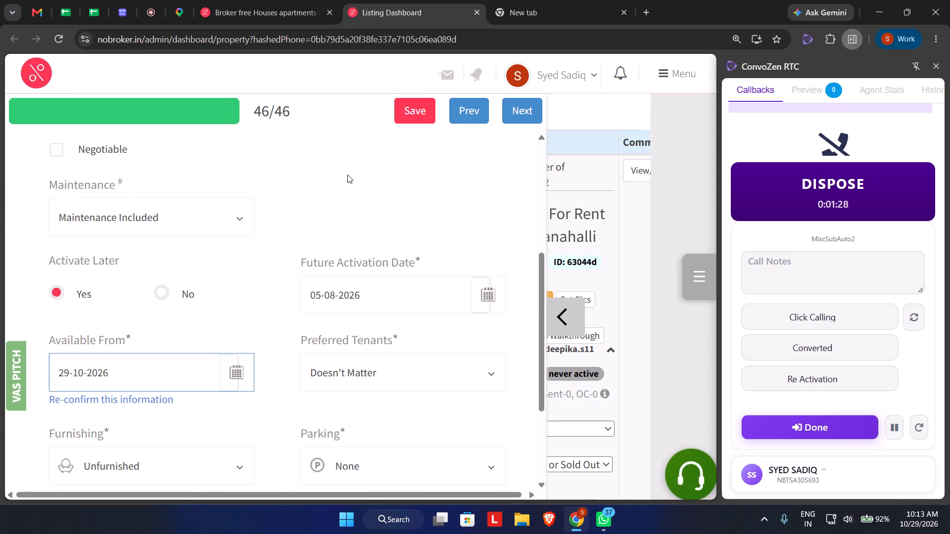
scroll(348, 176, "down", 3)
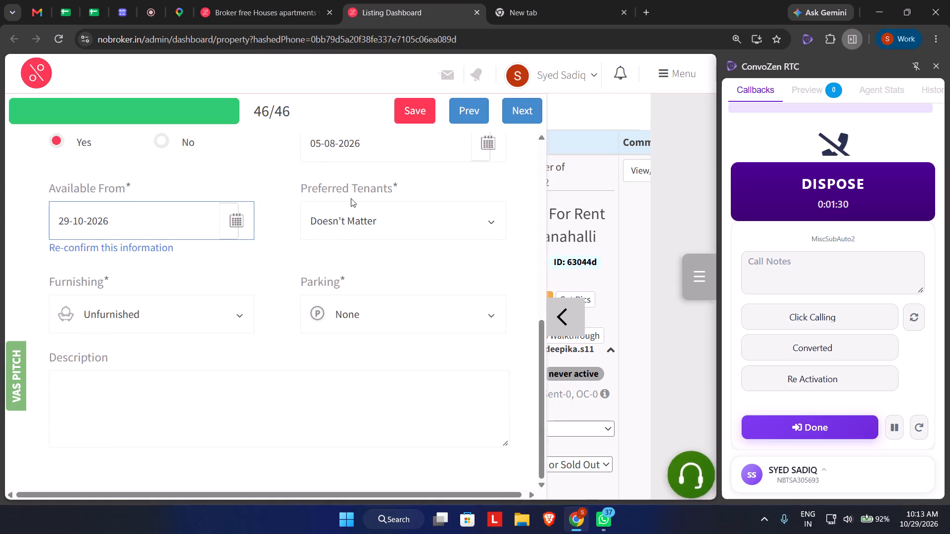
scroll(337, 218, "up", 4)
left_click(410, 113)
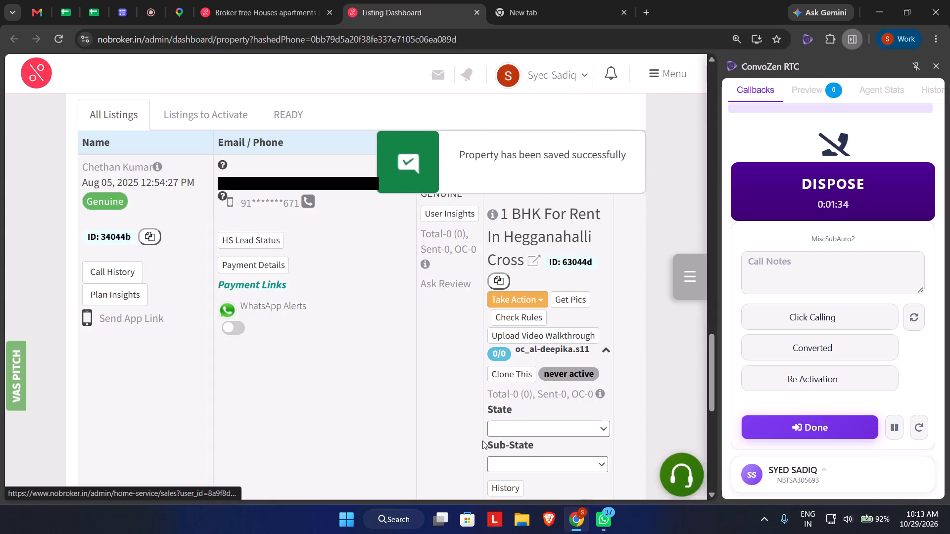
Set the state of the 1 BHK Hegganahalli Cross property to Reactivation.
left_click(512, 419)
left_click(524, 428)
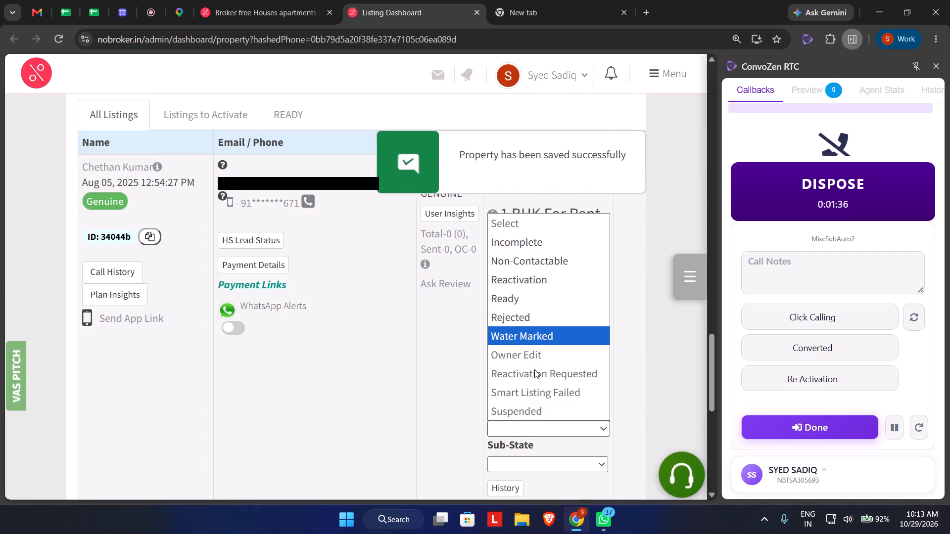
left_click(514, 278)
scroll(382, 334, "down", 2)
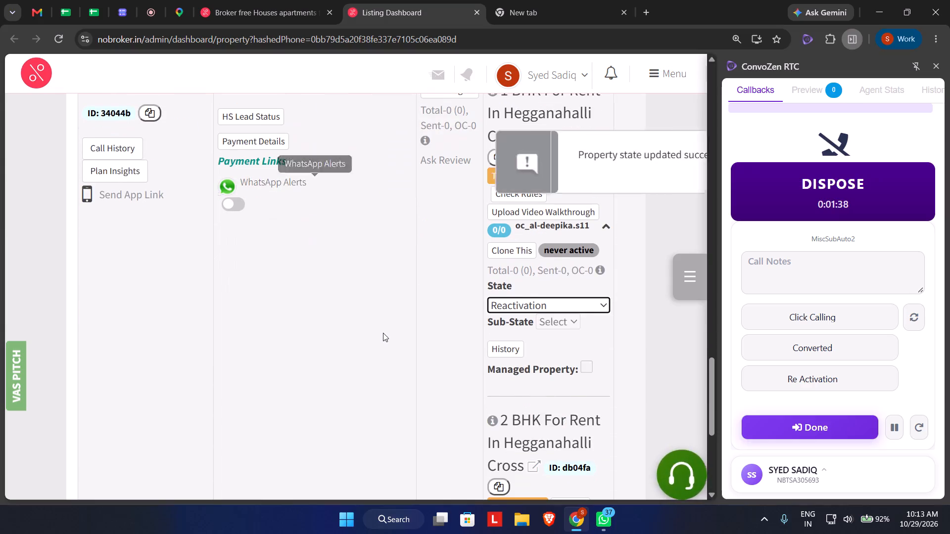
scroll(383, 333, "up", 2)
scroll(383, 333, "down", 3)
left_click(383, 333)
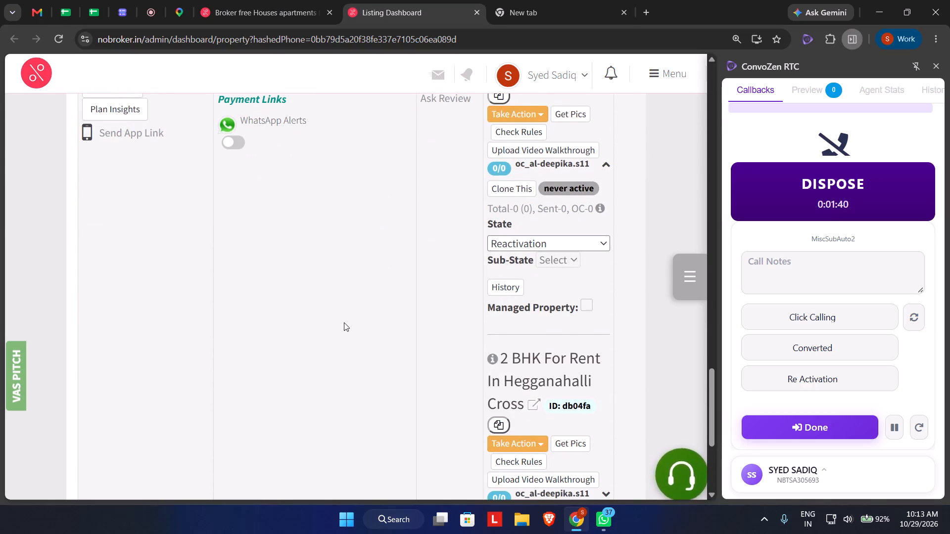
scroll(342, 320, "up", 3)
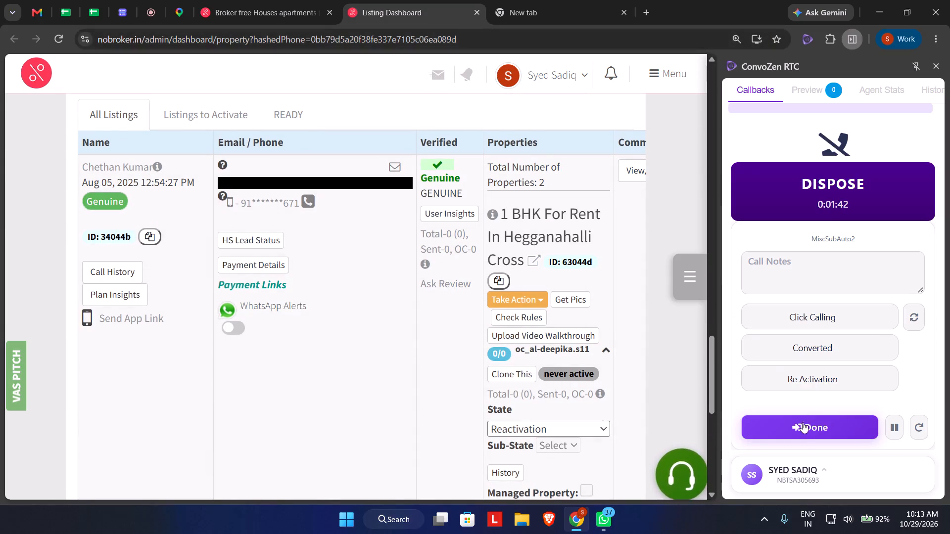
Submit the call disposition in ConvoZen RTC.
left_click_drag(803, 422, 805, 427)
Pin the Listing Dashboard browser tab.
right_click(408, 16)
left_click(455, 143)
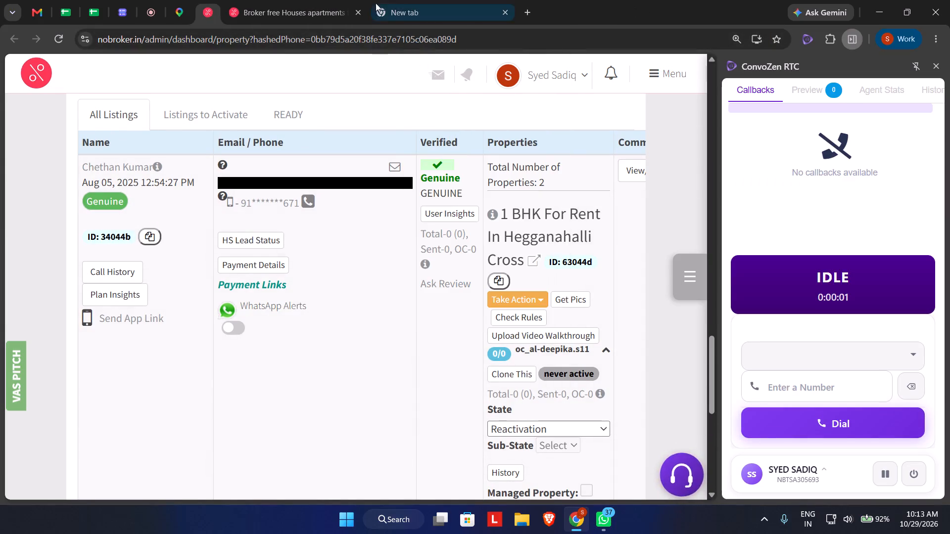
On the property lead page, set the lead's state to Converted.
left_click(302, 2)
left_click(351, 299)
left_click(363, 293)
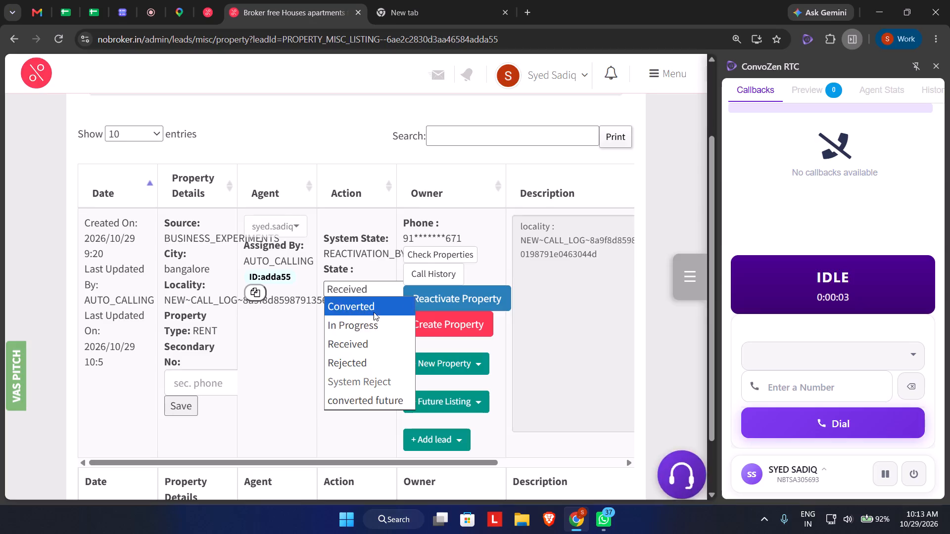
left_click(371, 310)
Move the pinned Listing Dashboard tab to the first position, ahead of the Gmail tab.
left_click_drag(209, 10, 65, 17)
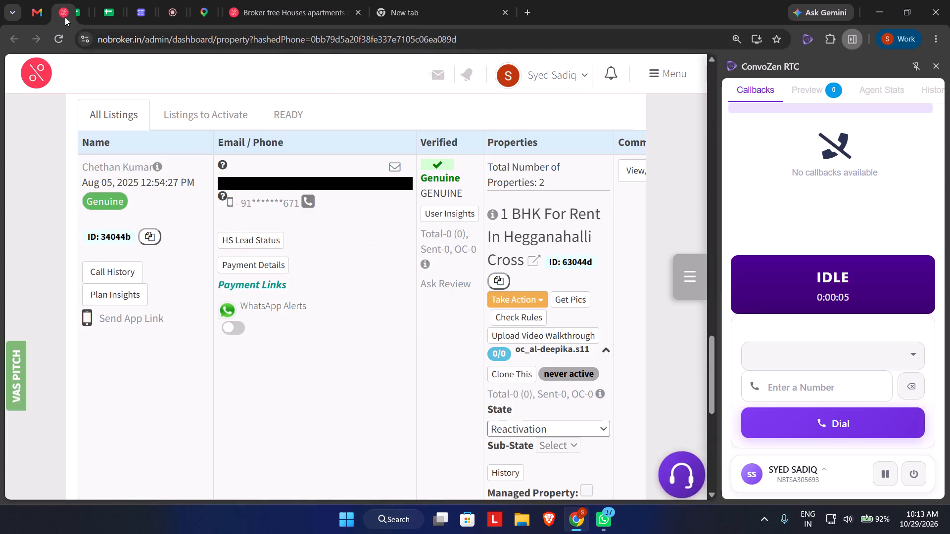
left_click_drag(65, 17, 37, 3)
Clear the pasted school address from the new tab's address bar.
left_click(434, 0)
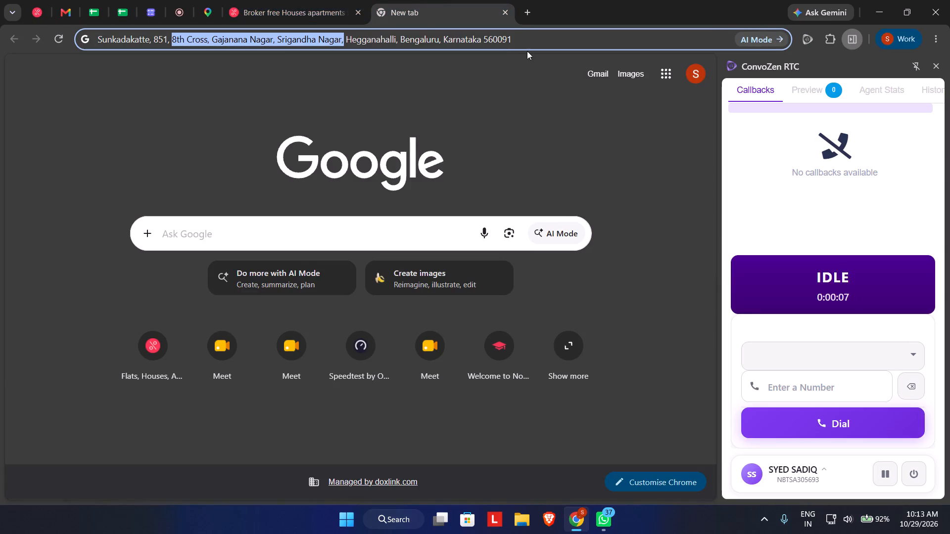
key("ctrl+a")
key("ctrl+BackSpace")
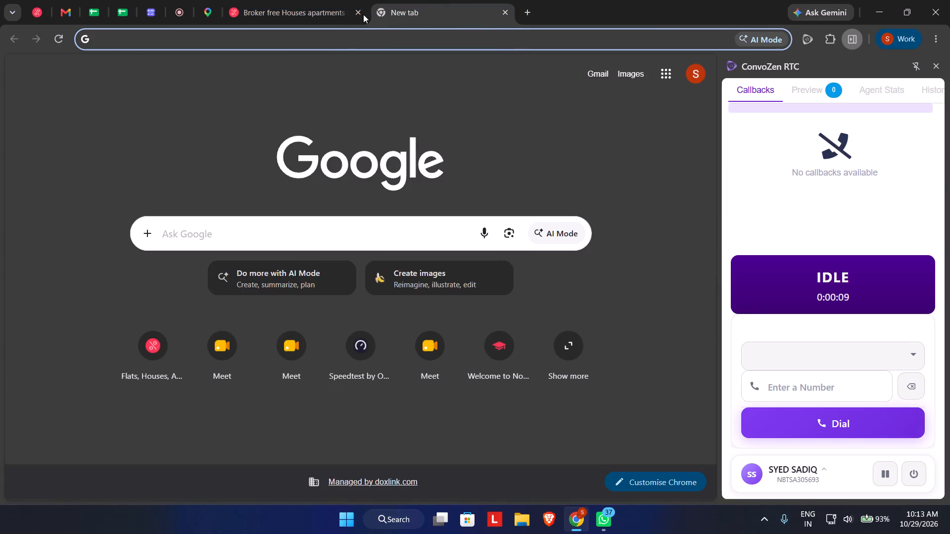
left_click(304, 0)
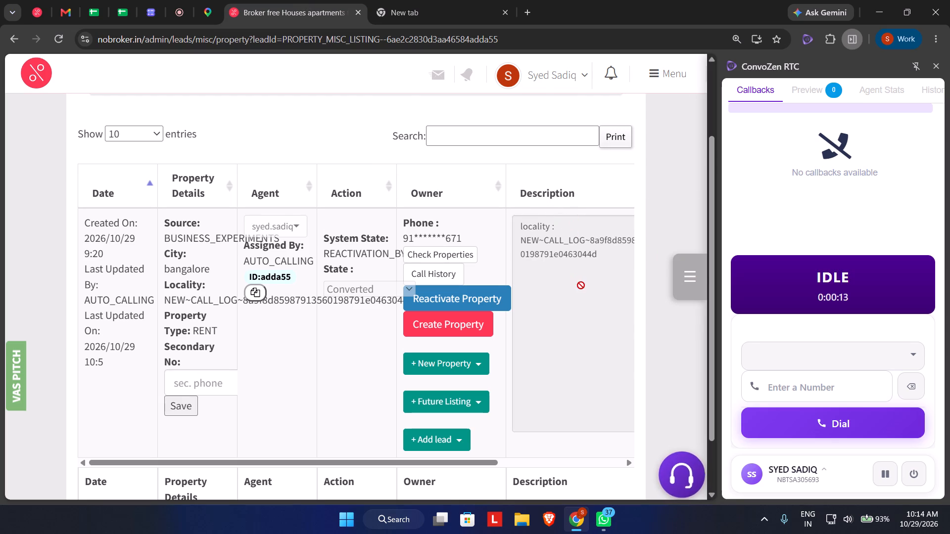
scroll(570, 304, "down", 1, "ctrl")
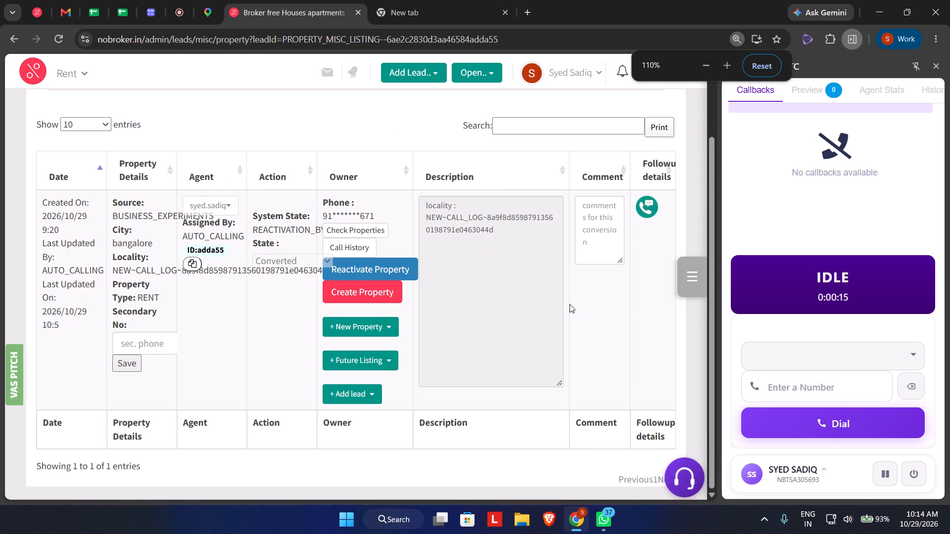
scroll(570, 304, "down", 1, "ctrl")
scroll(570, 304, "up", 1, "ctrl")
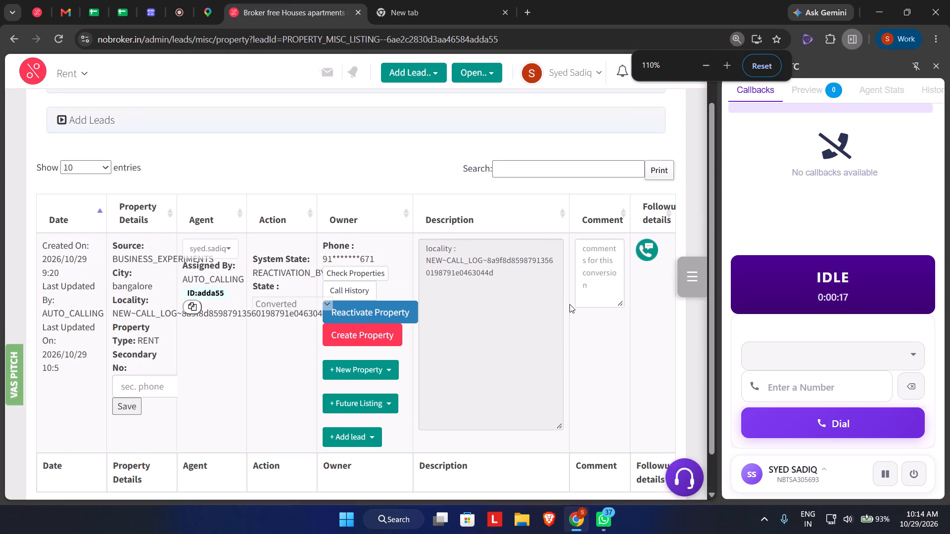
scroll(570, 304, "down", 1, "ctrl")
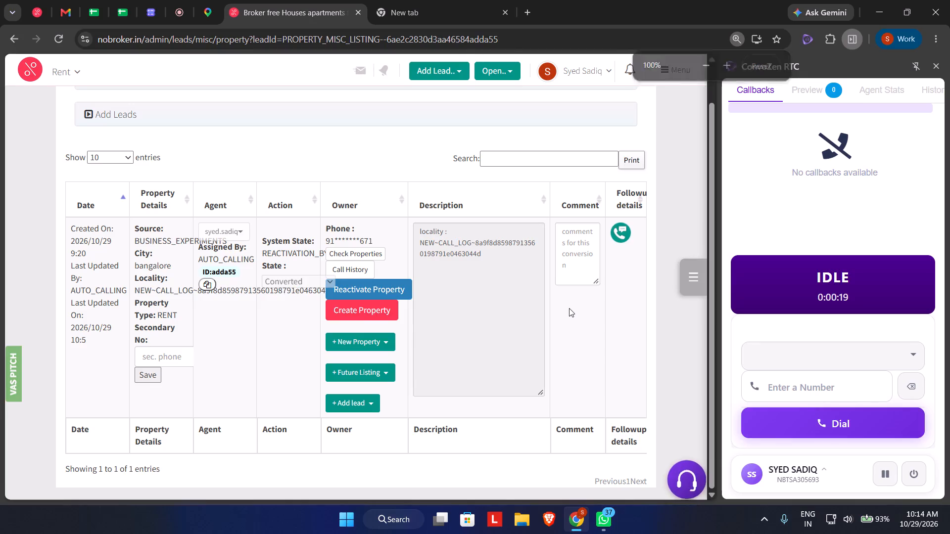
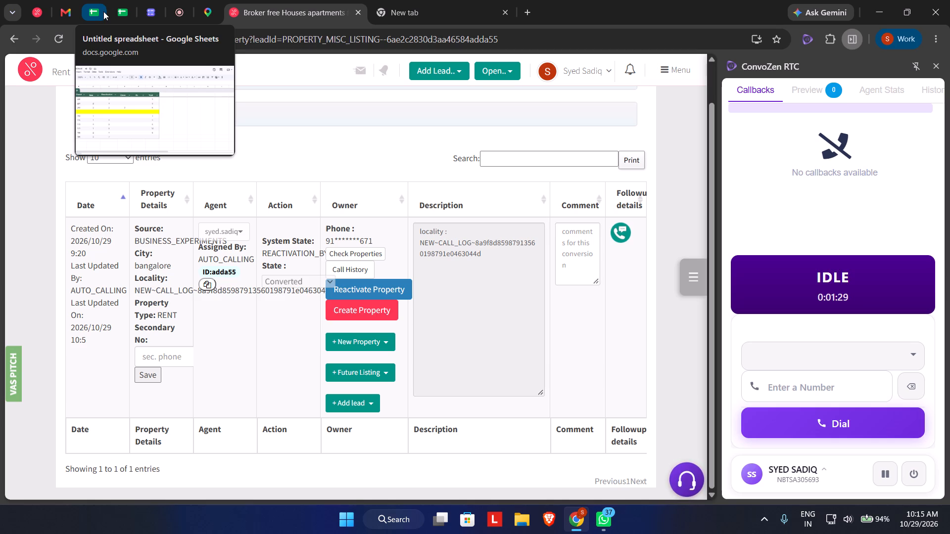
Switch to the untitled spreadsheet containing the daily call count, new and reactivation table.
left_click(87, 4)
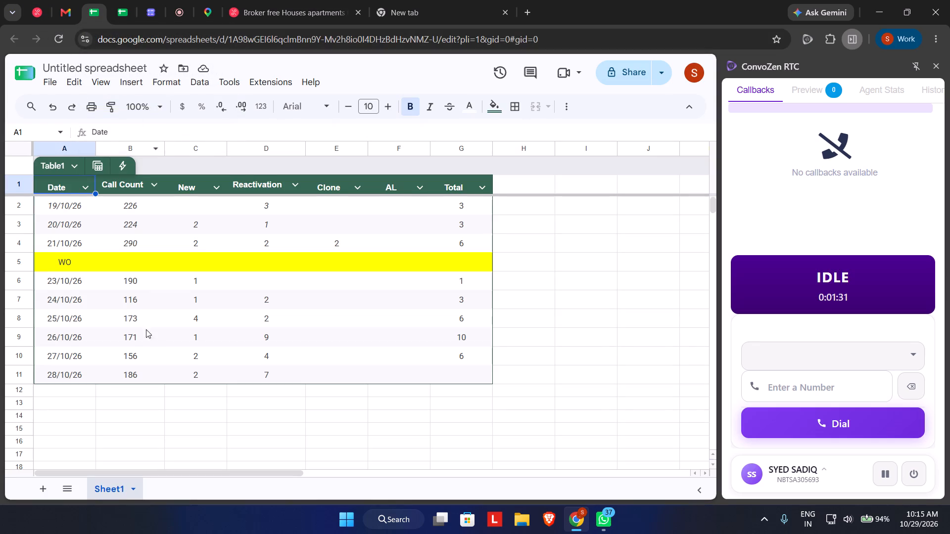
Add a new row to the call tally table below 28/10/26, dated 29/10/26.
left_click(79, 373)
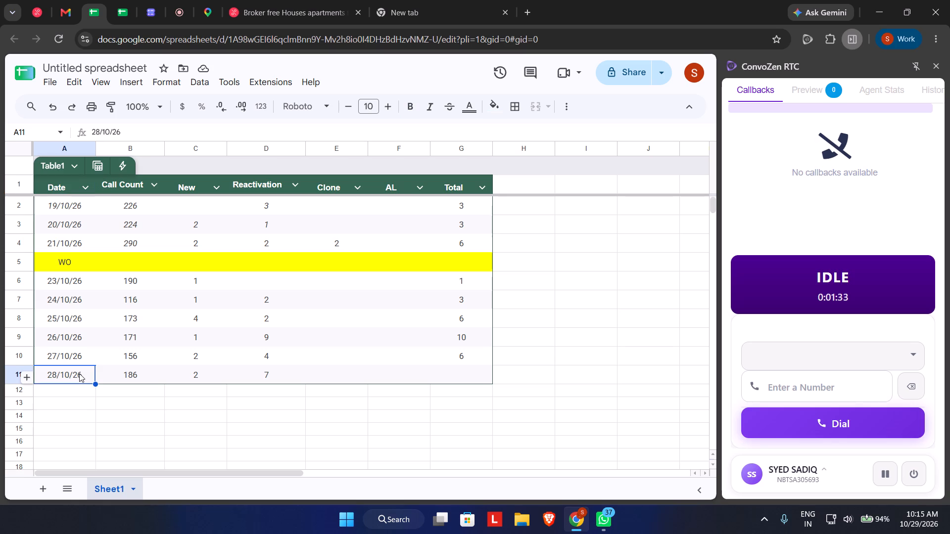
key("ctrl+c")
left_click(80, 391)
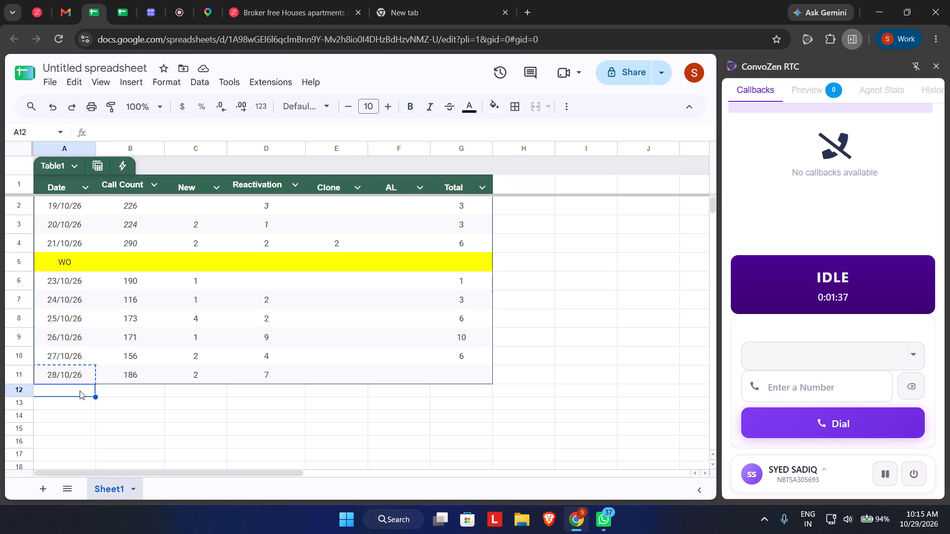
key("ctrl+v")
double_click(58, 397)
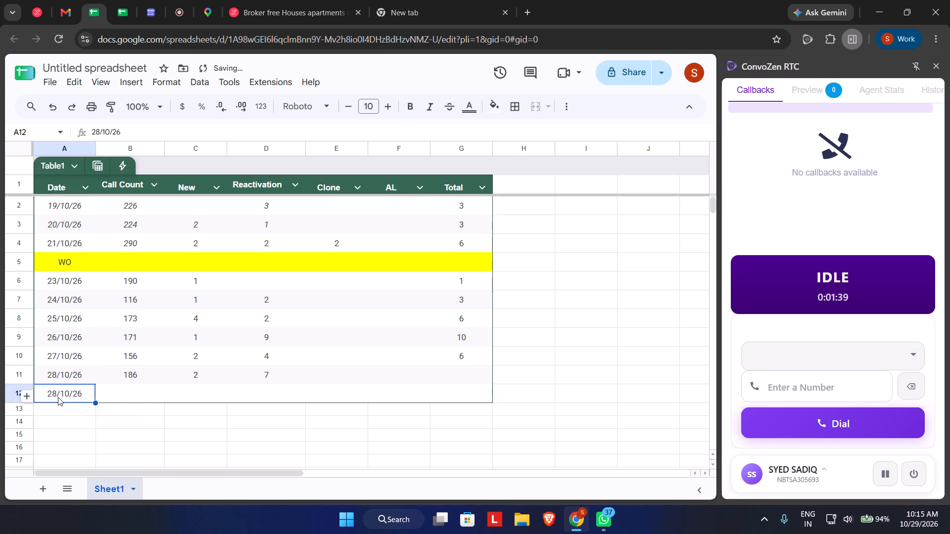
double_click(58, 392)
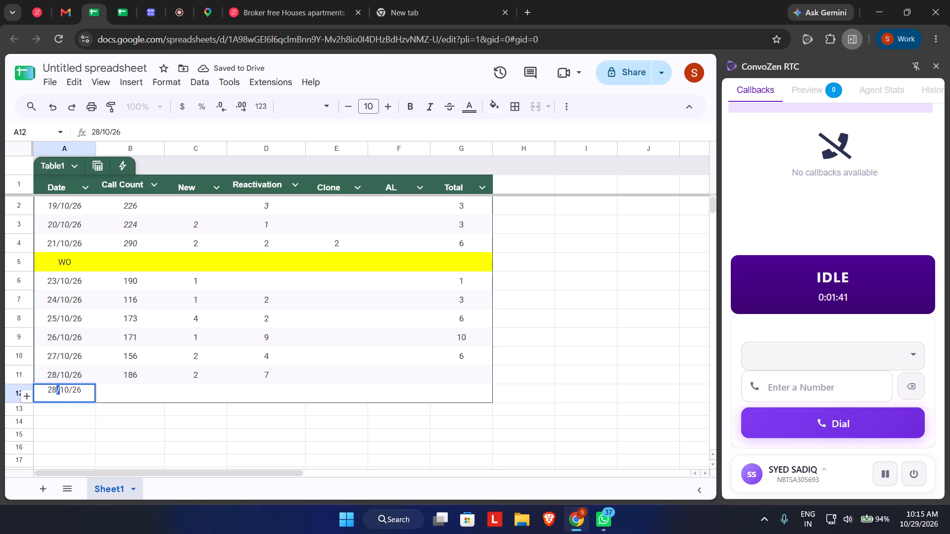
key("Left")
key("BackSpace")
key("9")
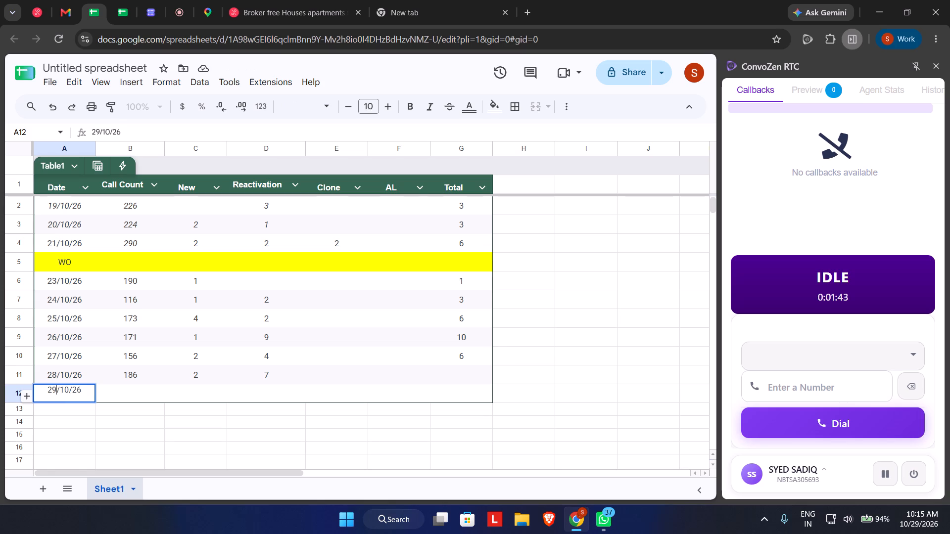
left_click(138, 420)
Enter 1 in the Reactivation column for 29/10/26.
left_click(207, 392)
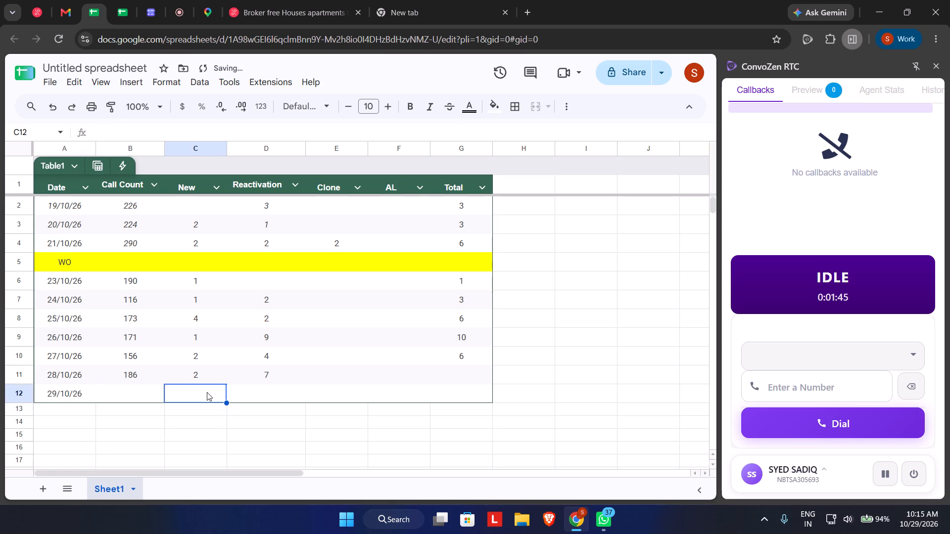
double_click(281, 395)
key("1")
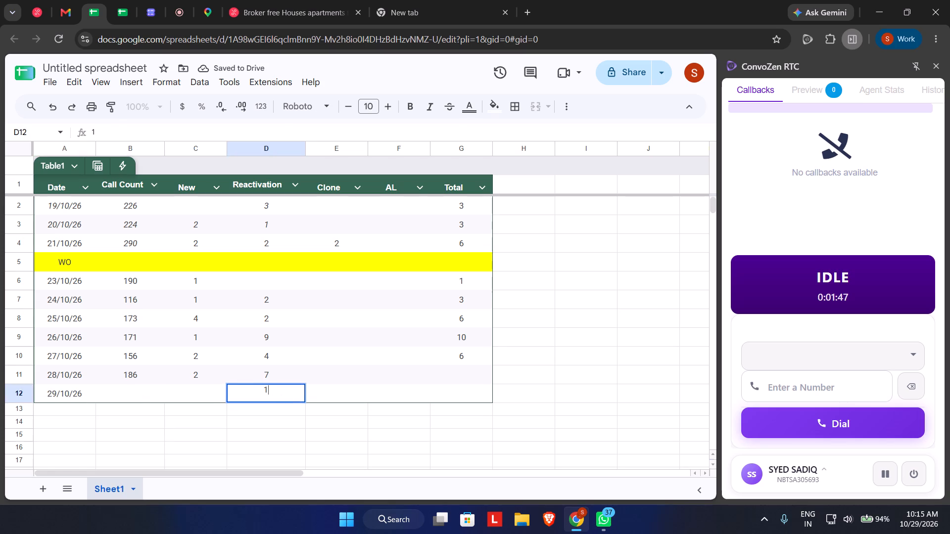
left_click(316, 436)
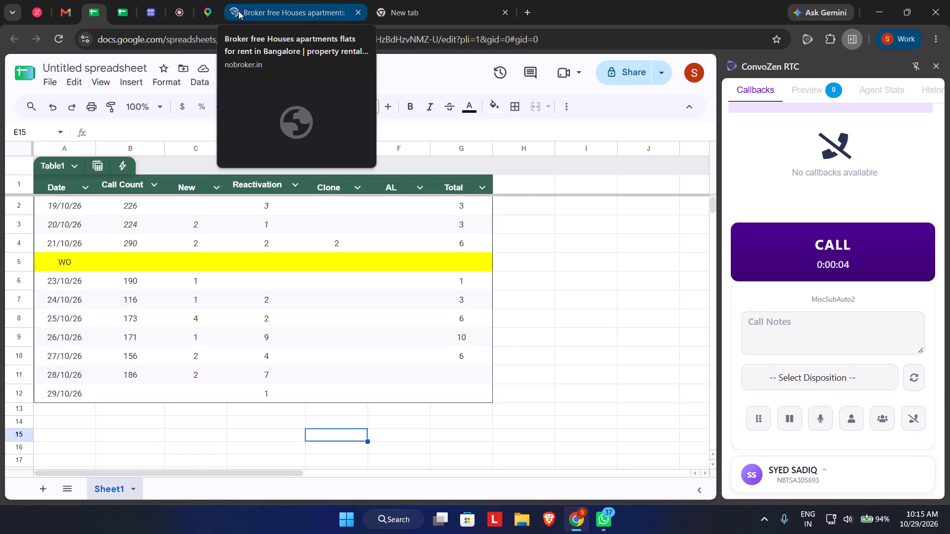
On the NoBroker lead page, set the current lead's state to In Progress with substate NOTPICK.
left_click(242, 10)
left_click(288, 329)
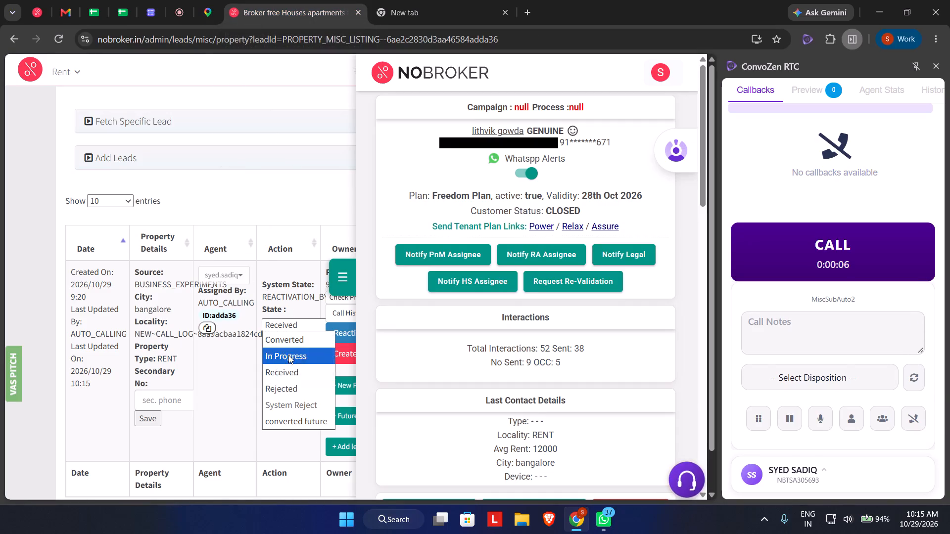
left_click(295, 360)
left_click(296, 346)
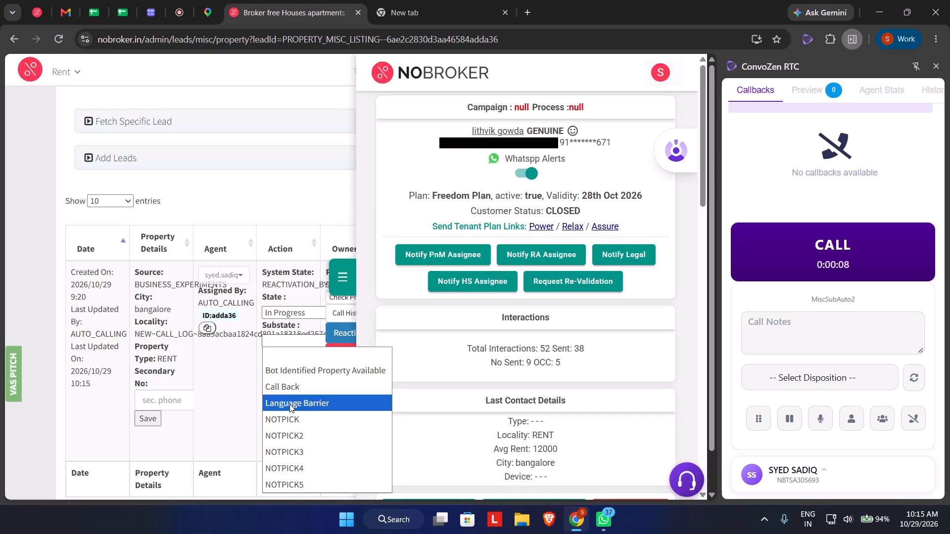
left_click(284, 416)
Dispose the call as Outbound, Not Picked, Voice Mail, hanging up and submitting the disposition.
left_click(807, 382)
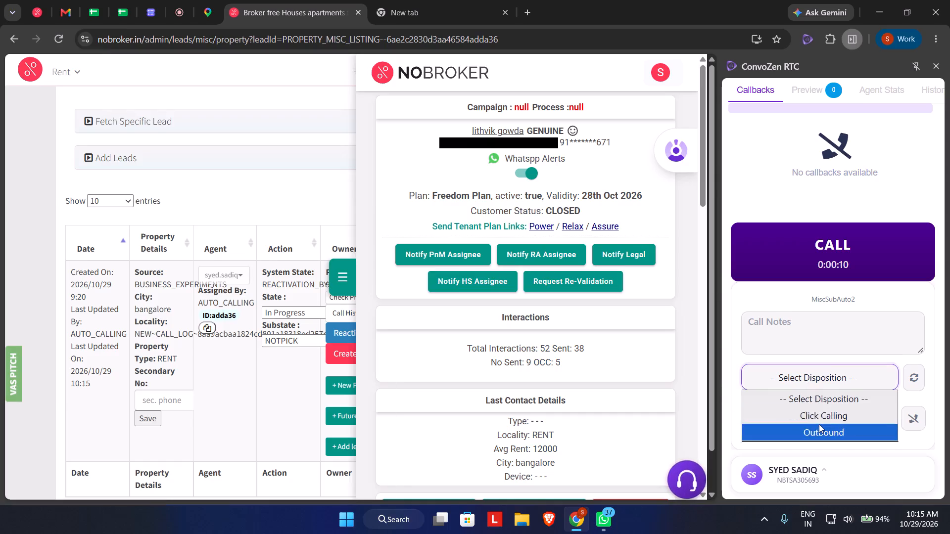
left_click(819, 424)
left_click(819, 377)
left_click(818, 414)
left_click(820, 388)
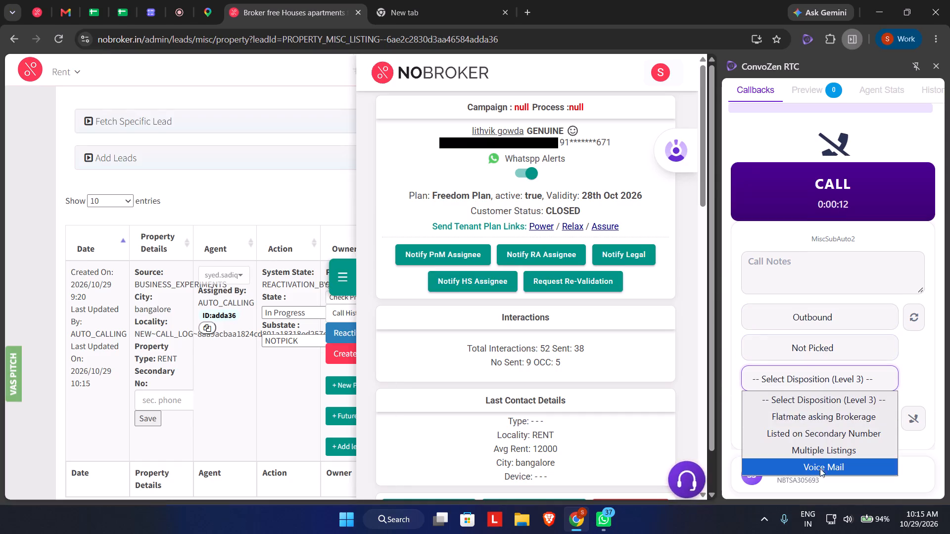
left_click(812, 462)
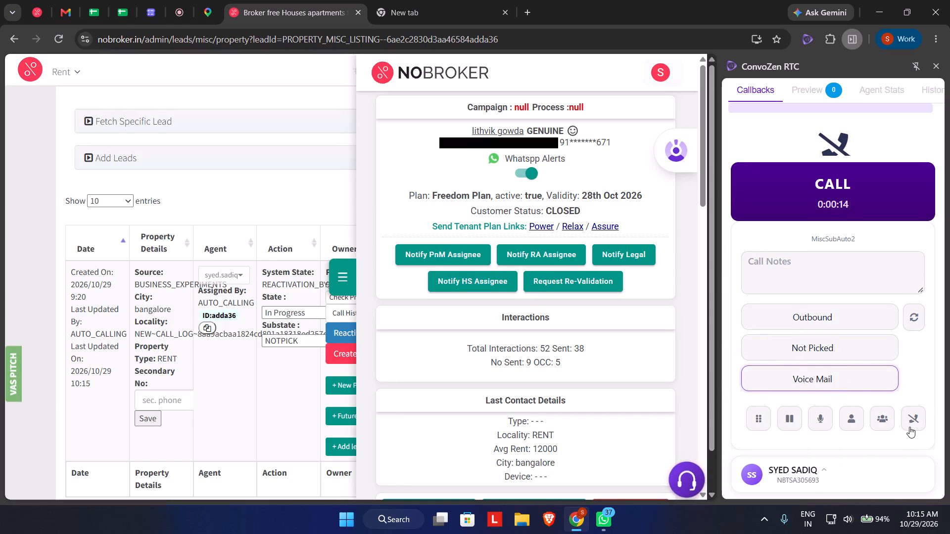
left_click(909, 427)
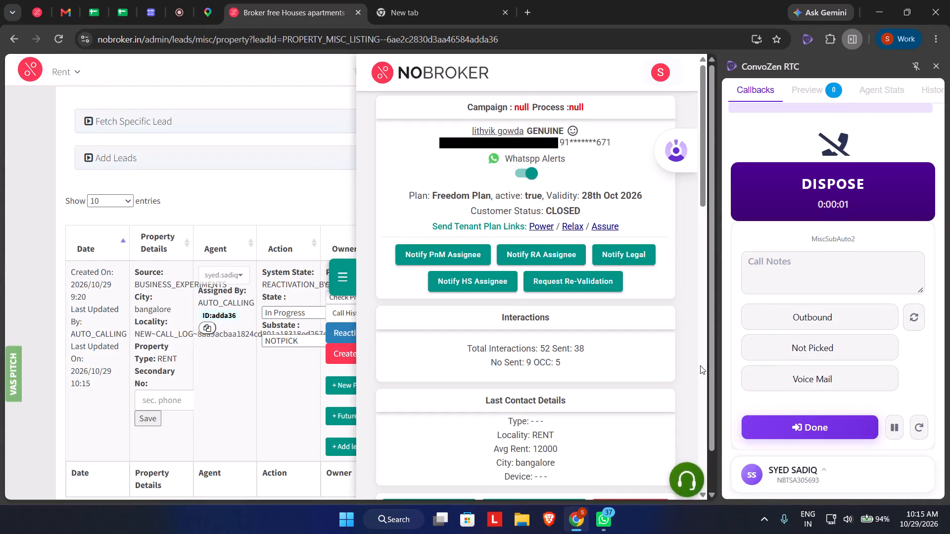
left_click(857, 429)
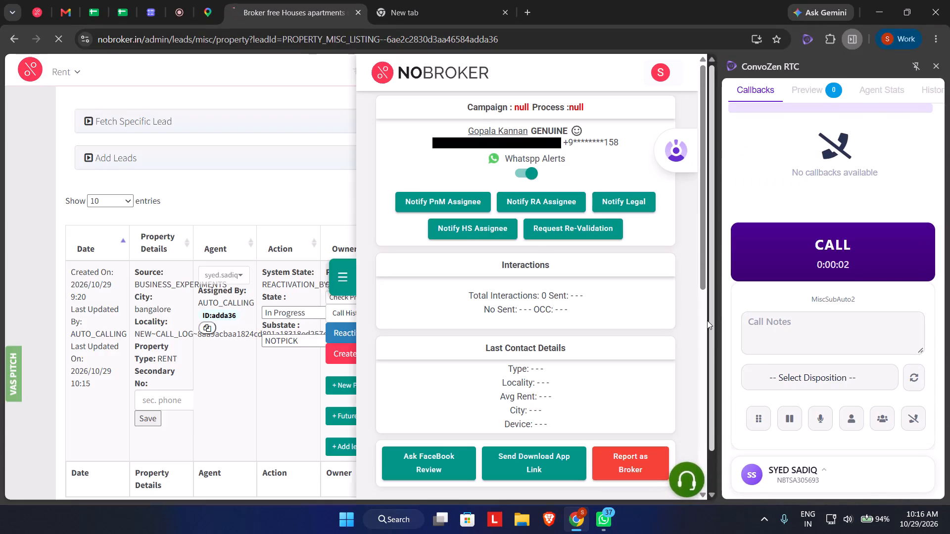
Examine the new caller's property details in the customer information pane of the lead page.
scroll(562, 326, "down", 5)
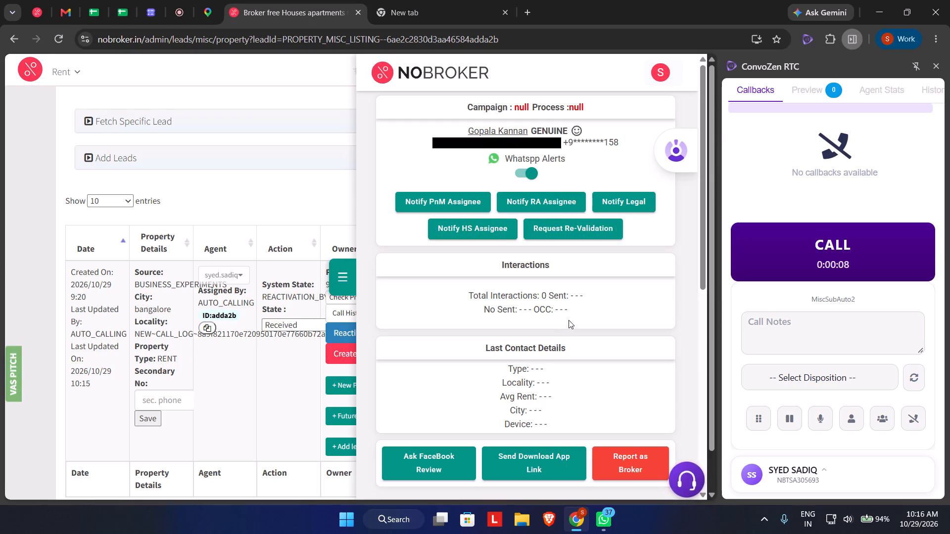
scroll(562, 315, "up", 6)
scroll(562, 315, "down", 9)
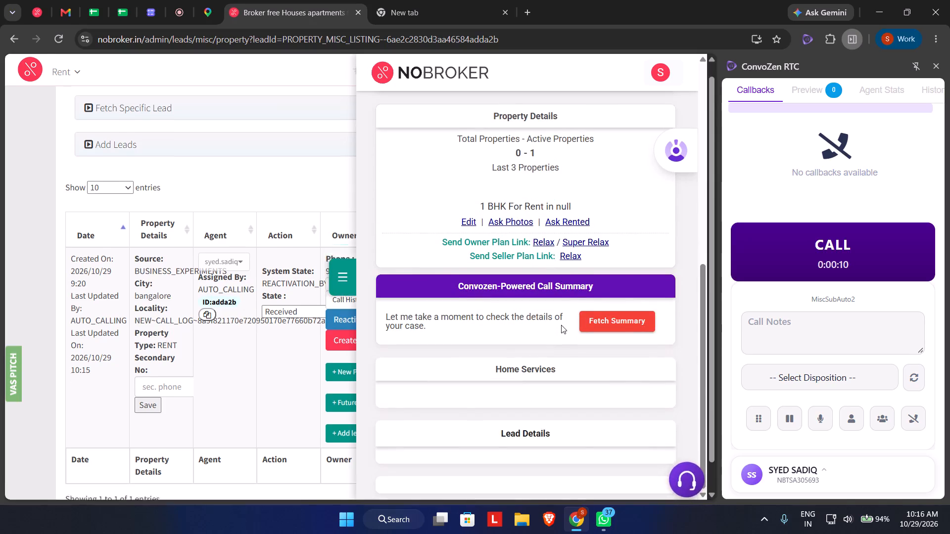
scroll(561, 326, "up", 3)
scroll(339, 303, "up", 2)
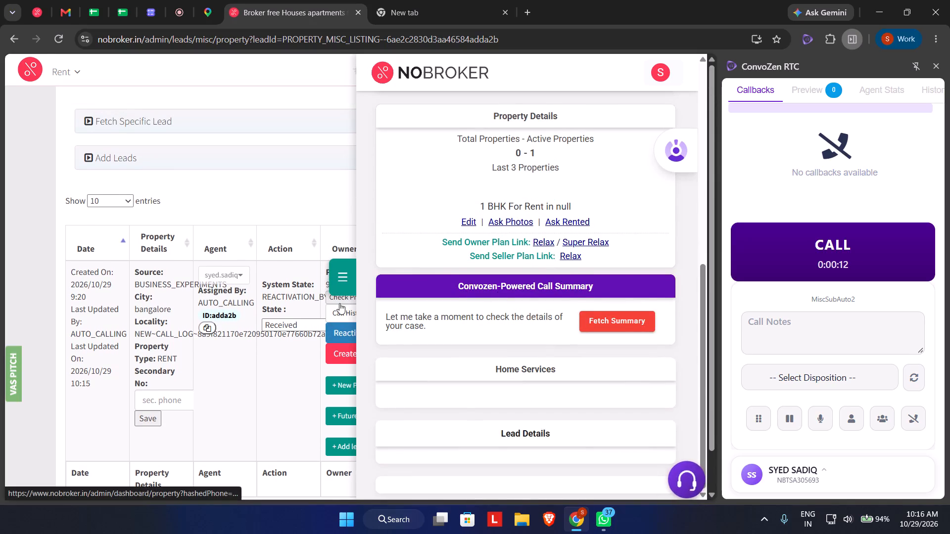
Check the caller's properties in the Listing Dashboard, examine the listing entry, and close the dashboard.
left_click(345, 300)
scroll(408, 322, "down", 11)
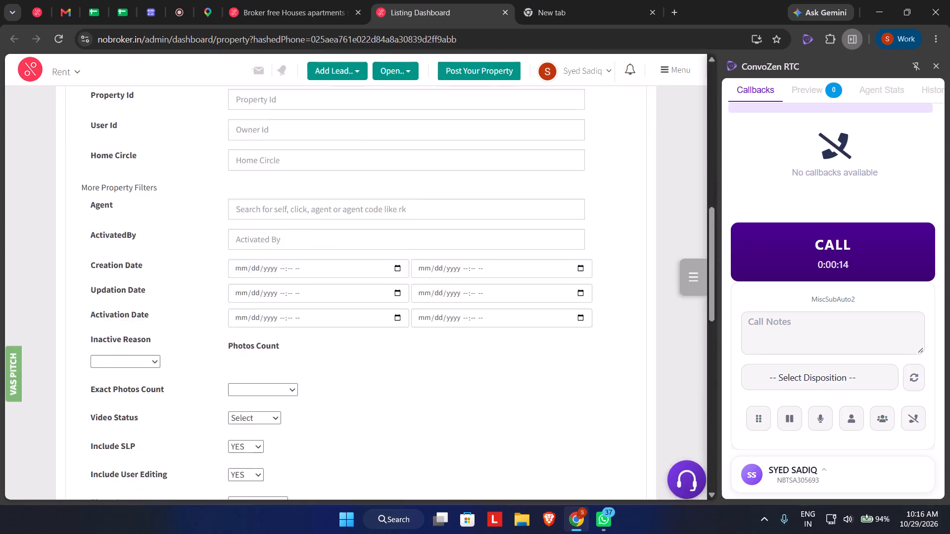
scroll(410, 326, "down", 7)
scroll(305, 404, "down", 3)
scroll(305, 402, "up", 4)
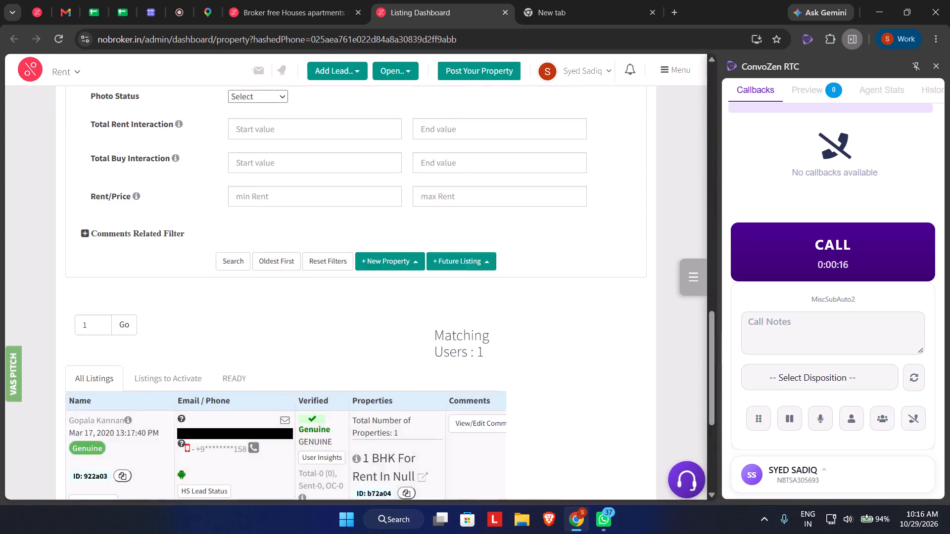
scroll(379, 276, "up", 2)
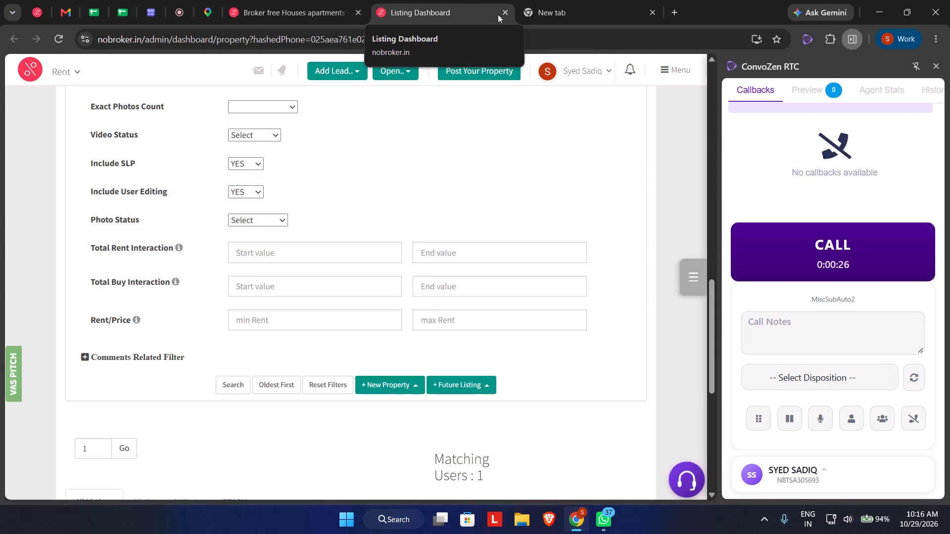
scroll(467, 163, "down", 7)
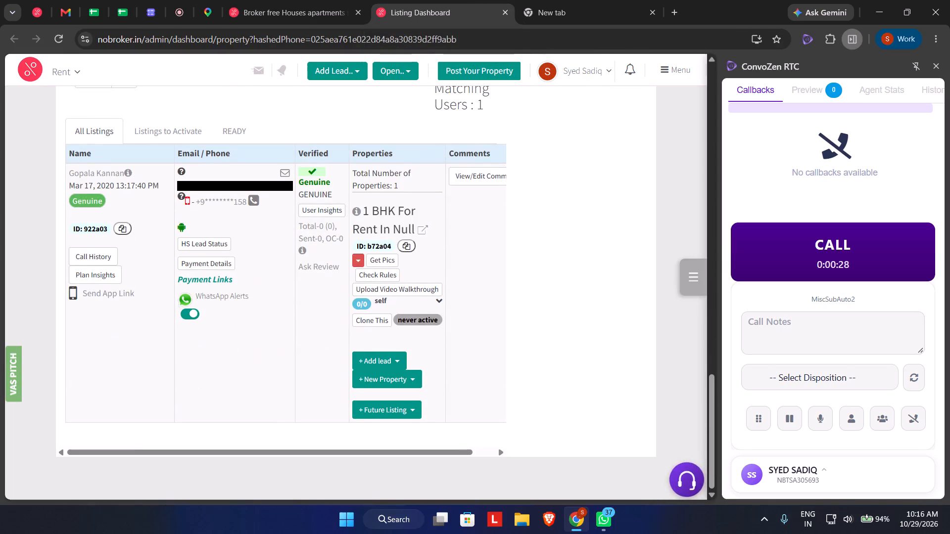
scroll(467, 156, "up", 5)
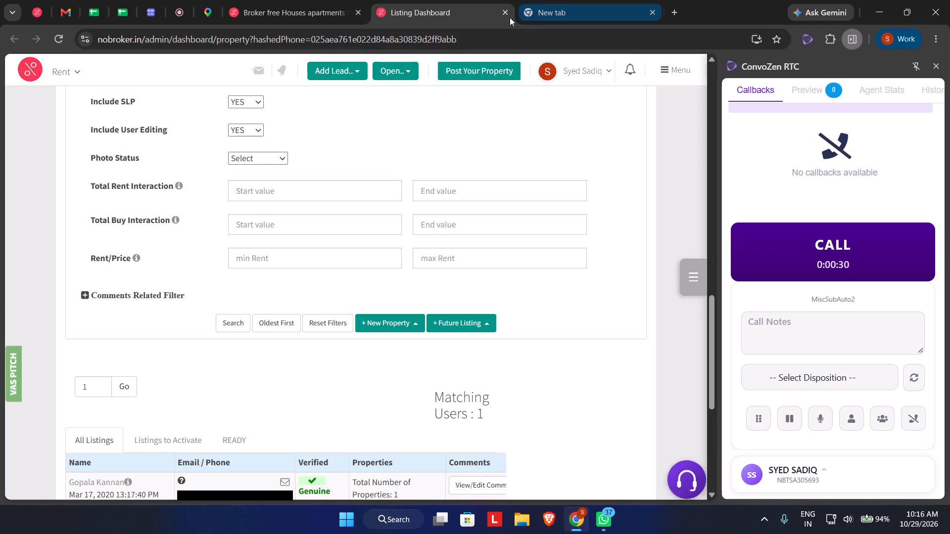
left_click(505, 14)
Set this lead's state to In Progress with substate Language Barrier.
left_click(303, 326)
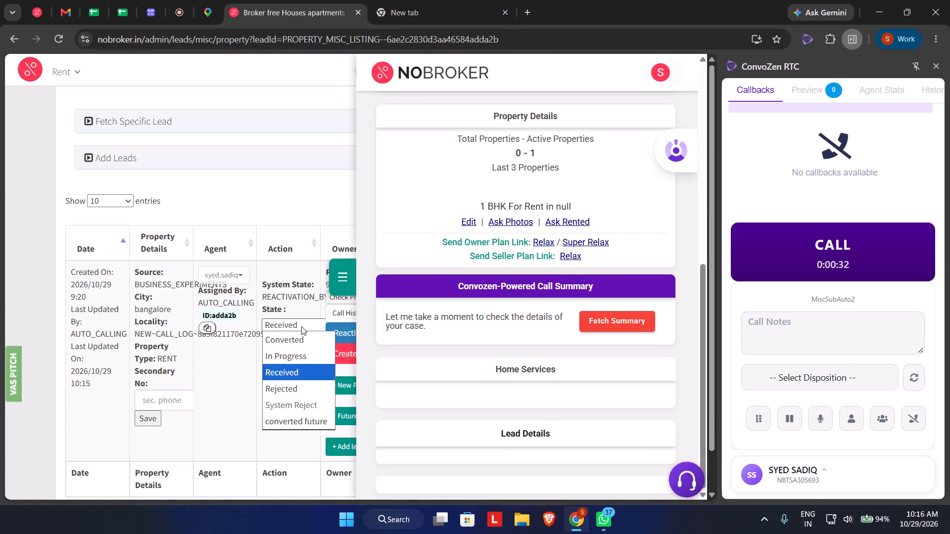
left_click(278, 355)
left_click(274, 339)
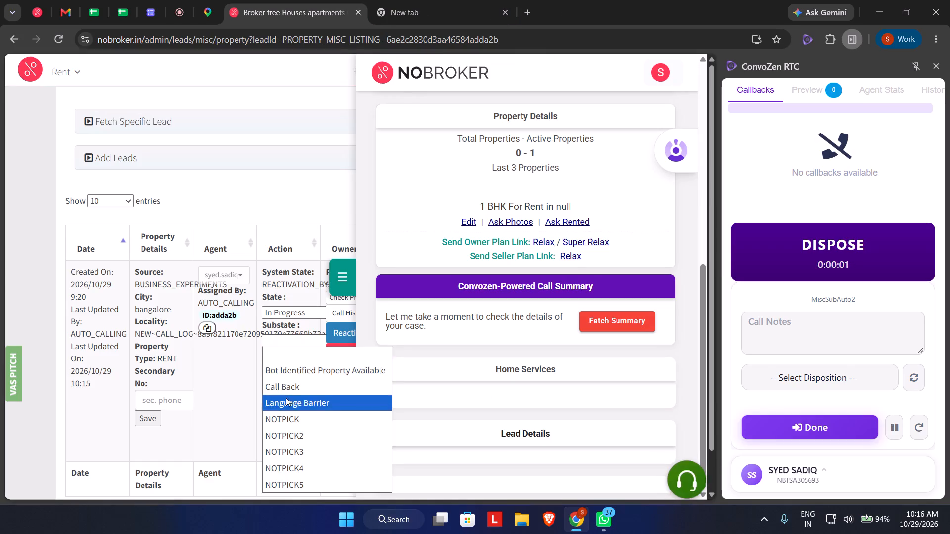
left_click(286, 398)
Submit the call disposition as Click Calling, Call Back, Language Barrier.
left_click(823, 374)
left_click(818, 417)
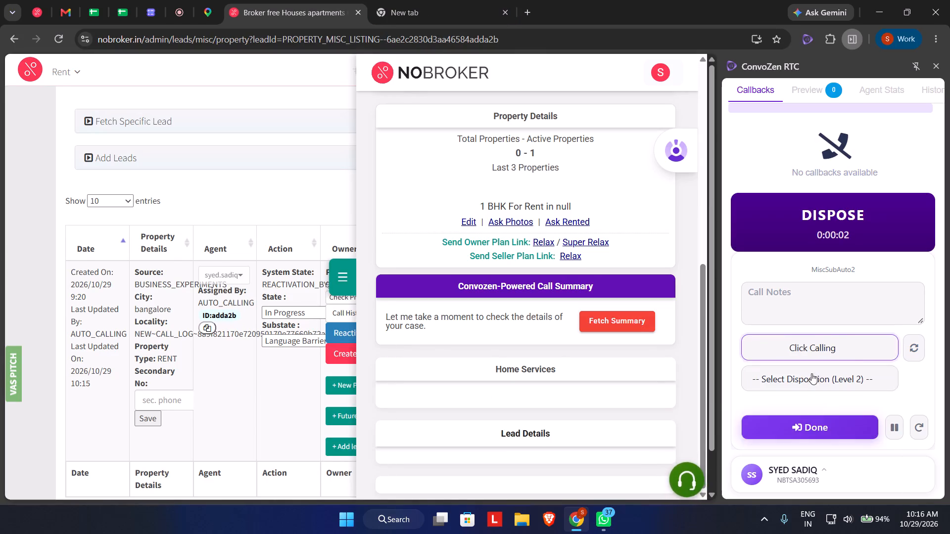
left_click(813, 371)
left_click(810, 426)
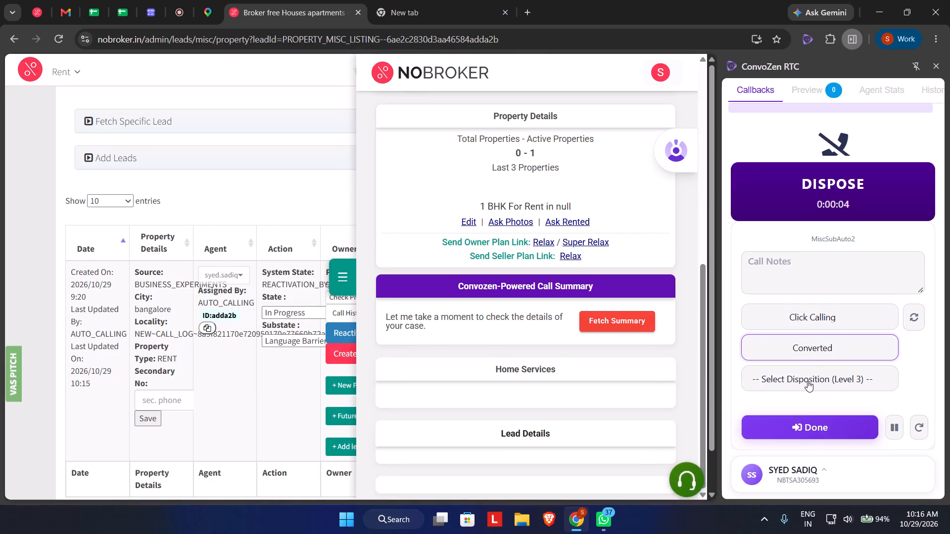
left_click(814, 349)
left_click(811, 398)
left_click(814, 335)
left_click(821, 389)
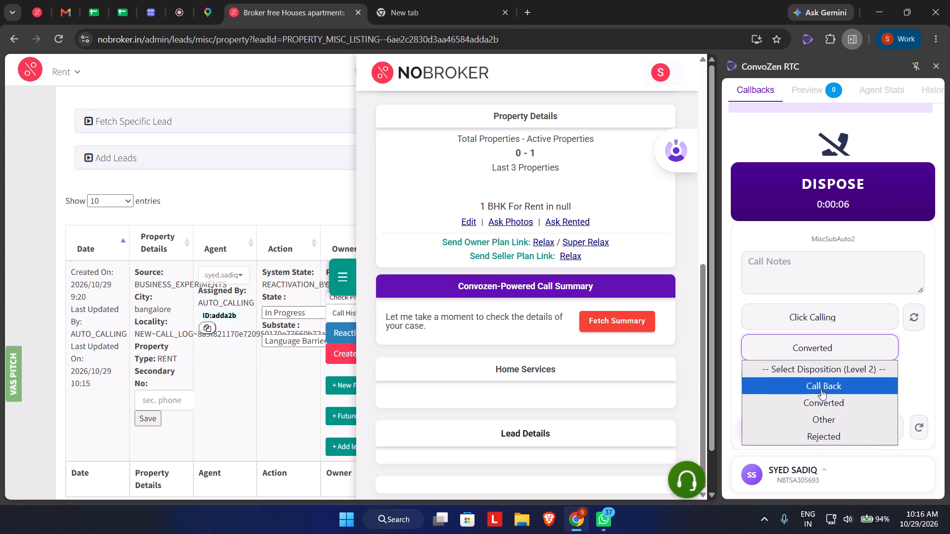
left_click(821, 373)
left_click(820, 258)
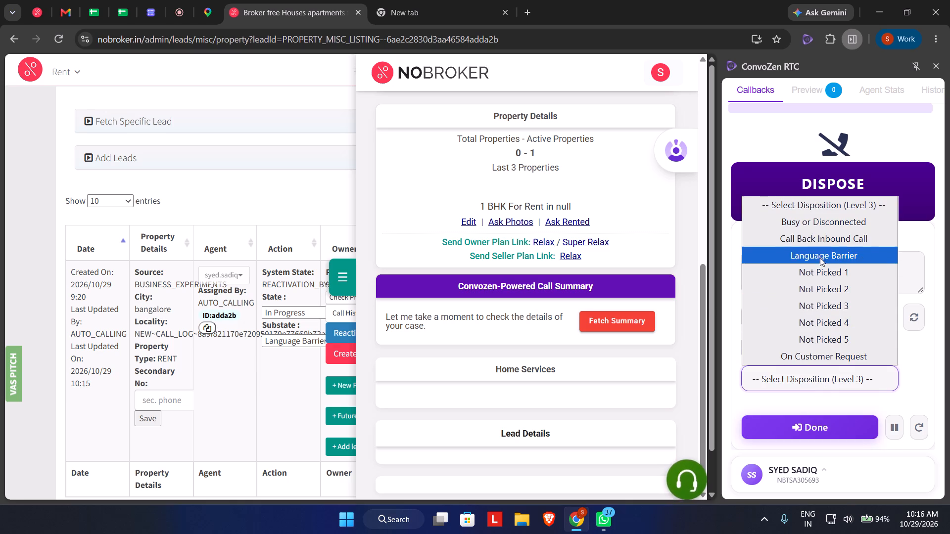
left_click(797, 428)
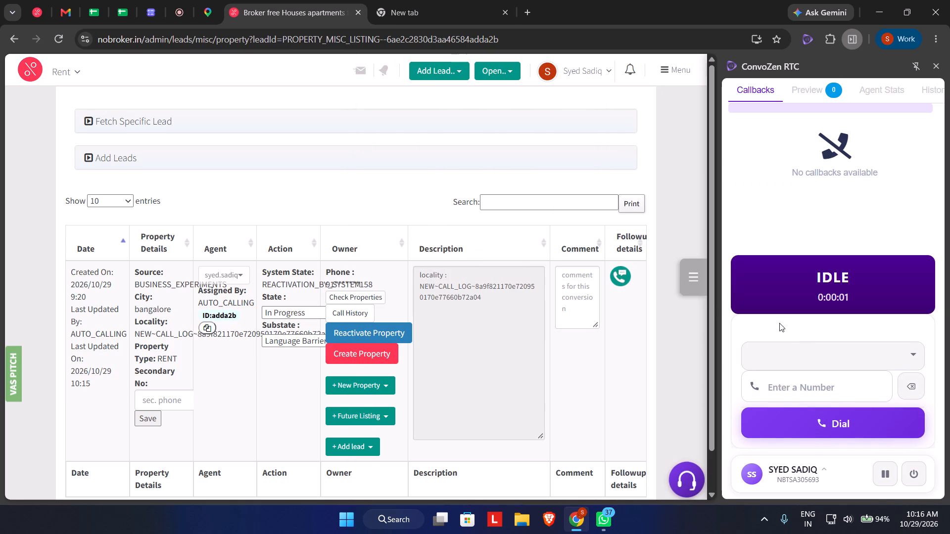
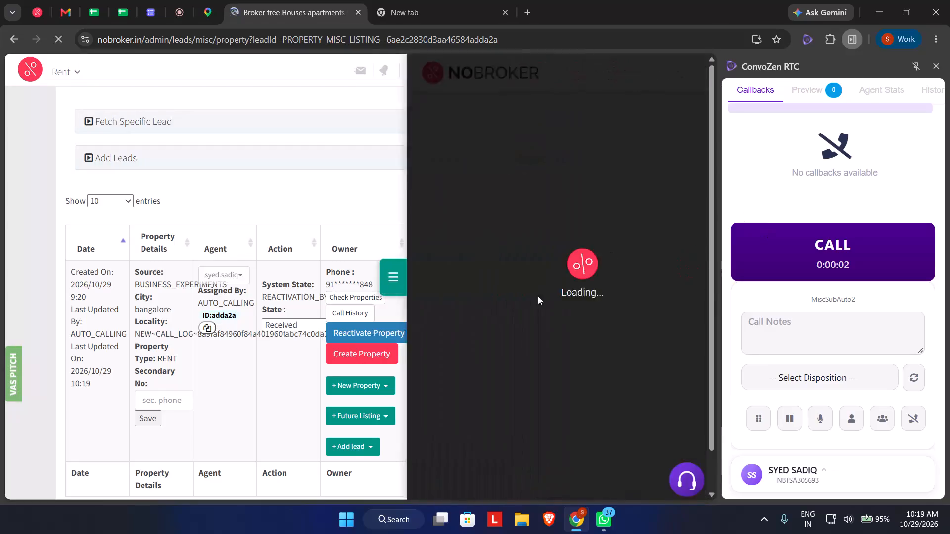
Examine the new caller's property details on the lead page and their listing entry in the Listing Dashboard, and close the dashboard.
scroll(516, 332, "down", 4)
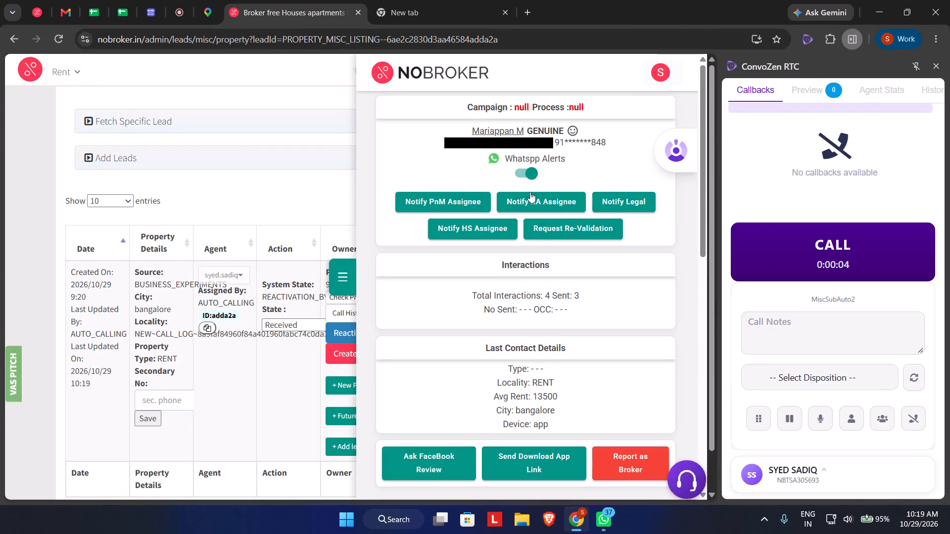
scroll(530, 192, "down", 3)
scroll(518, 237, "down", 3)
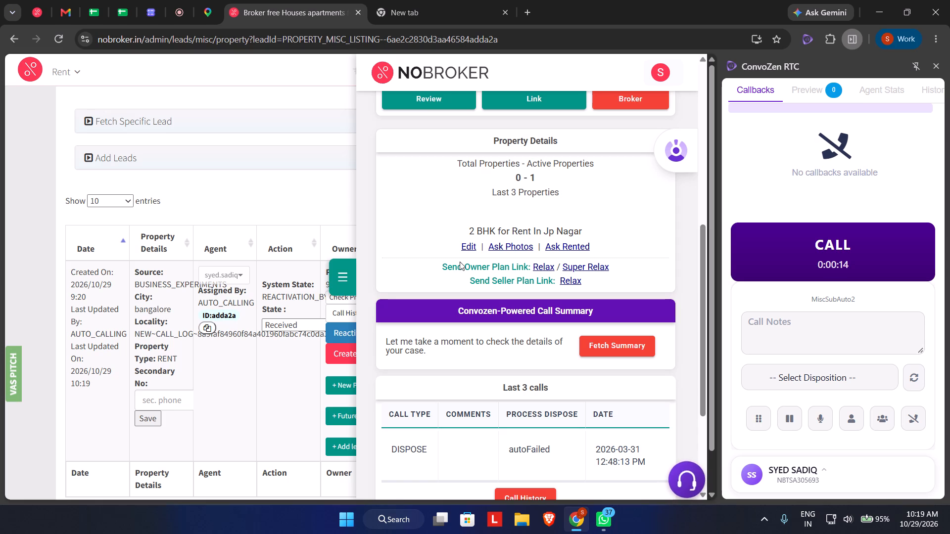
left_click(333, 298)
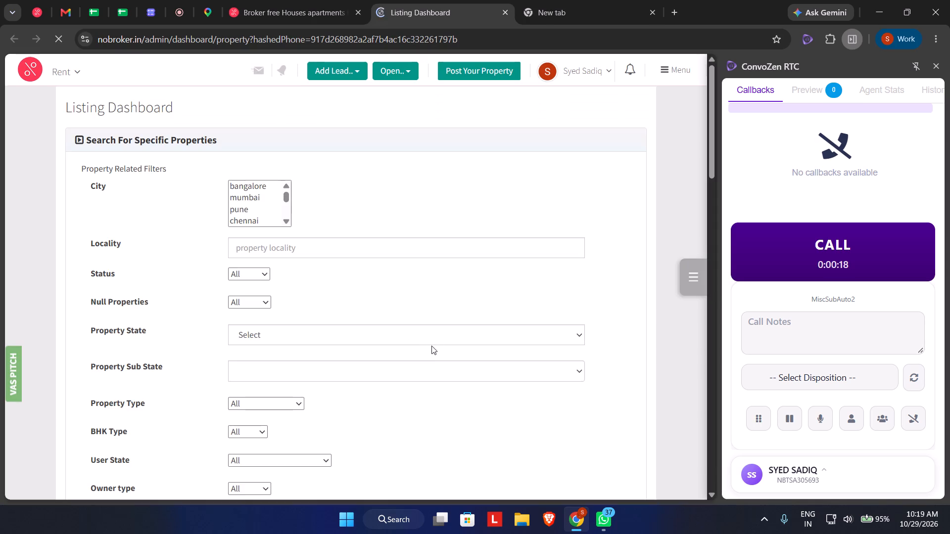
scroll(439, 346, "down", 19)
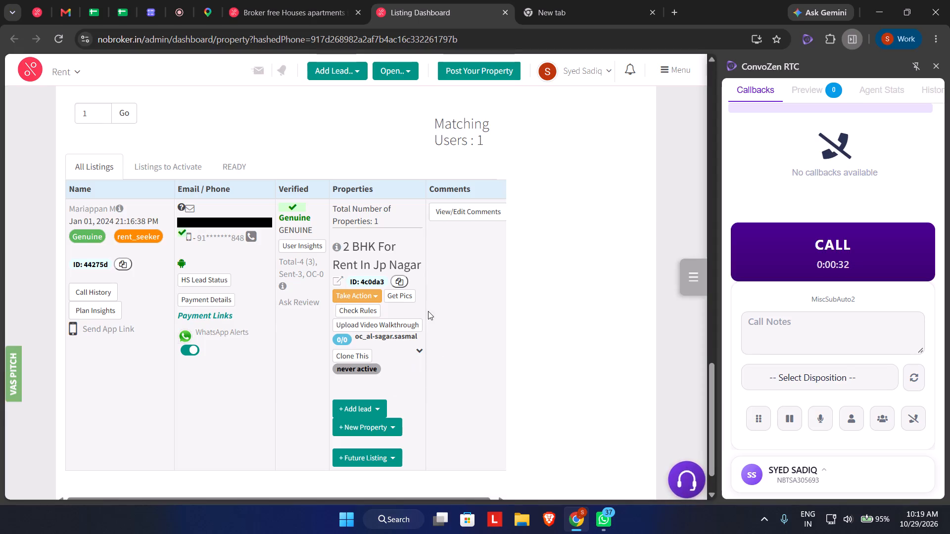
left_click(509, 10)
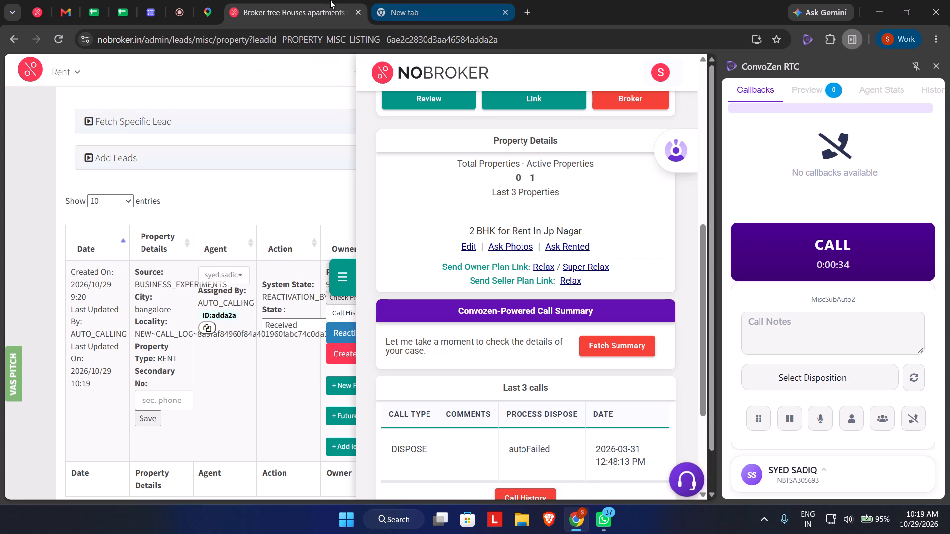
Set this lead's state to Rejected with substate Rented Out.
left_click(325, 0)
double_click(275, 317)
left_click(279, 327)
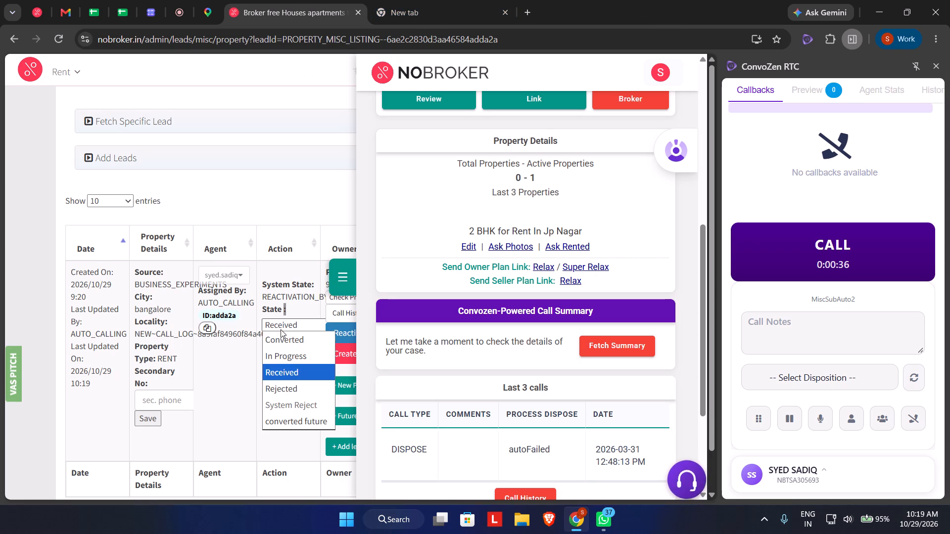
left_click(292, 392)
left_click(285, 333)
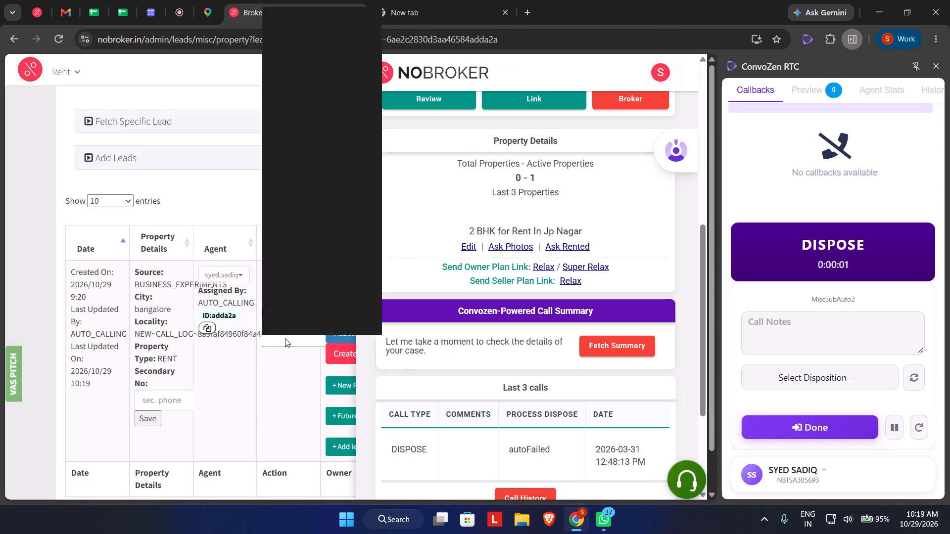
left_click(285, 338)
left_click(286, 266)
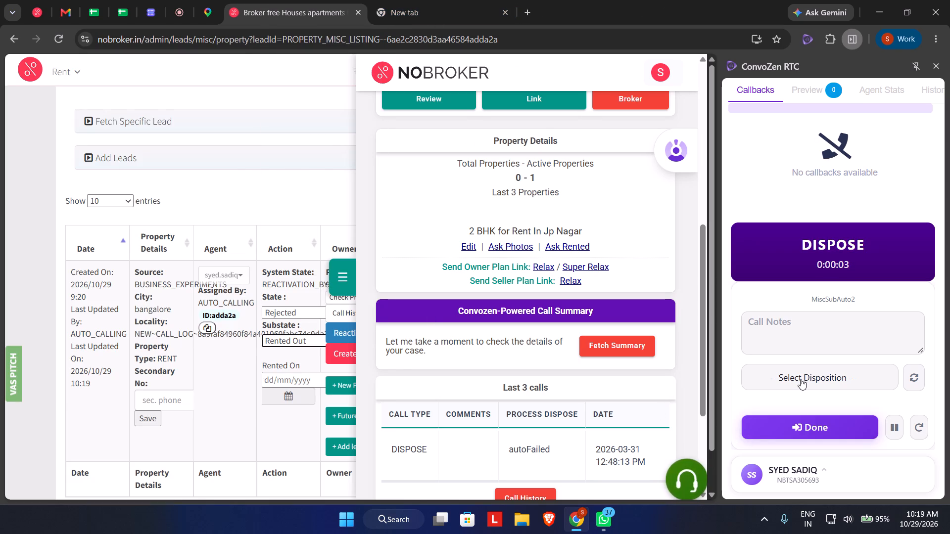
Submit the call disposition under Click Calling with Rented Out as the level 3 disposition.
left_click(801, 379)
left_click(806, 415)
left_click(803, 356)
left_click(809, 399)
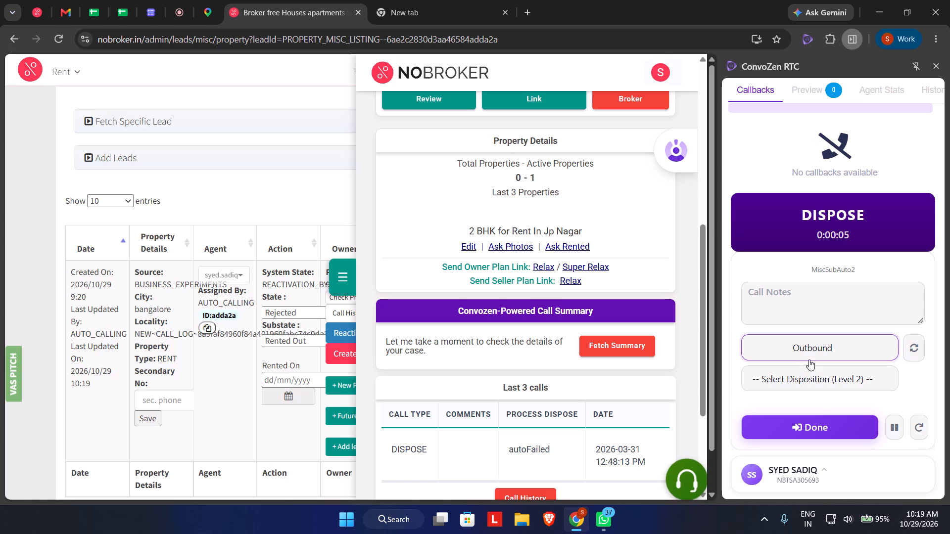
left_click(809, 350)
left_click(812, 384)
left_click(814, 360)
left_click(799, 338)
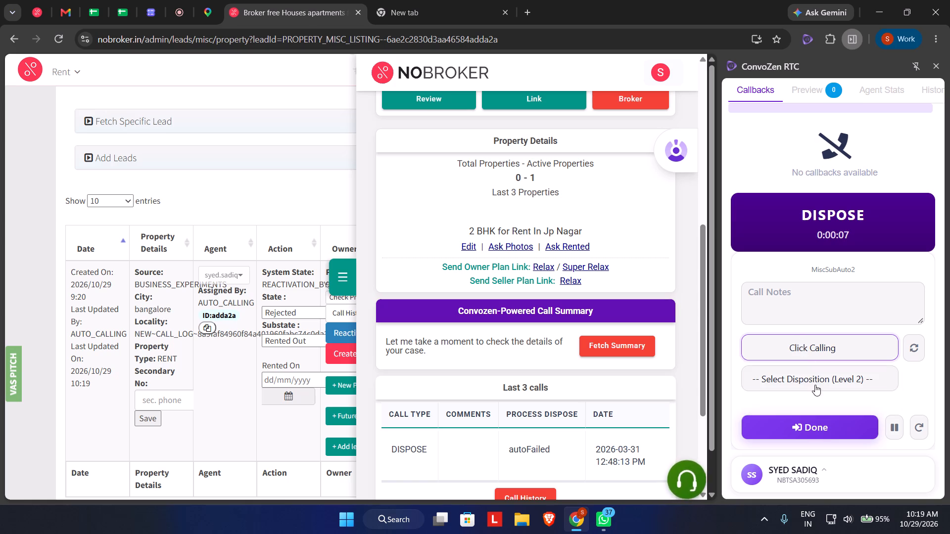
left_click(815, 385)
left_click(824, 465)
left_click(820, 379)
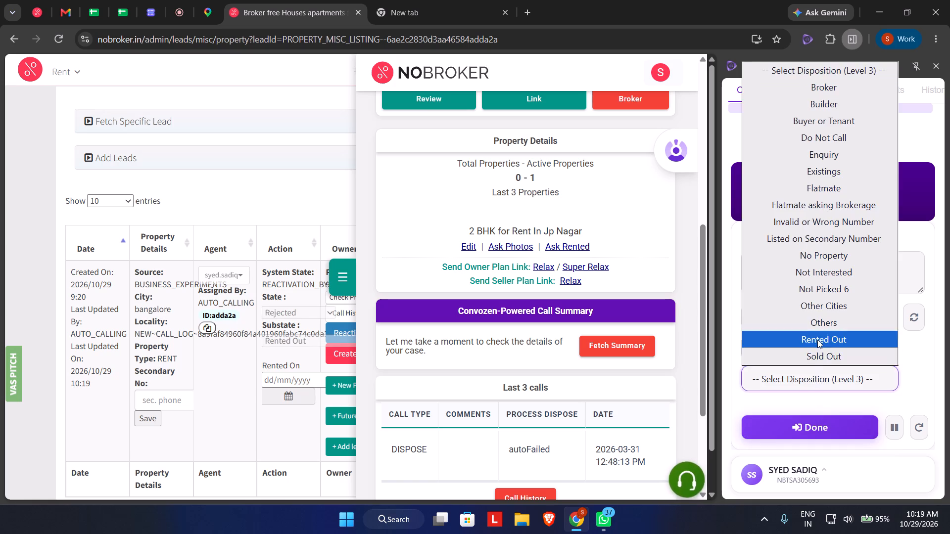
left_click(817, 340)
left_click(811, 431)
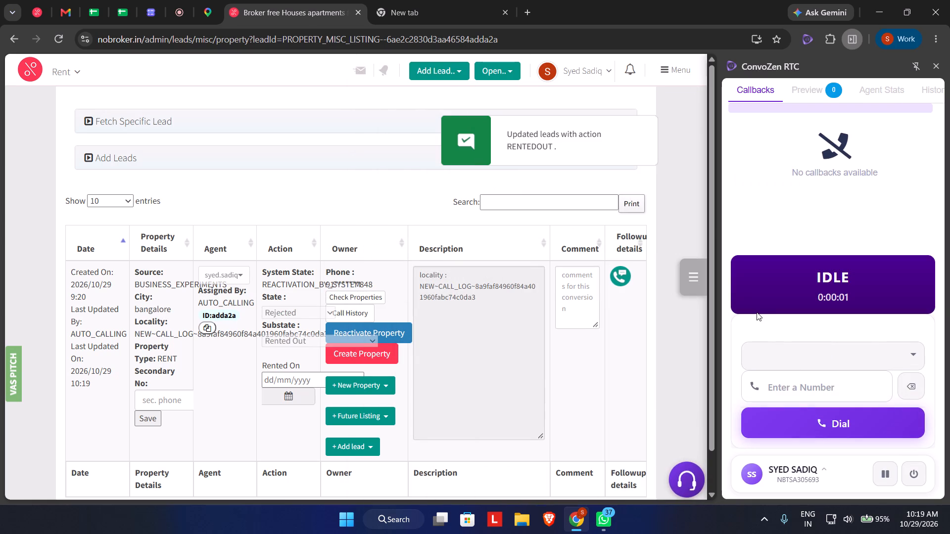
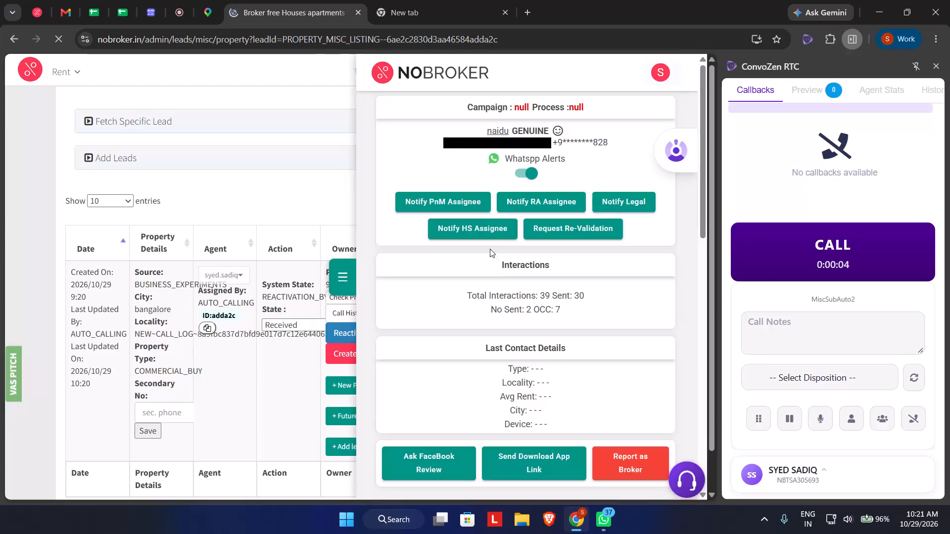
Examine the new caller's property details on the lead page and open their listing entry in the Listing Dashboard.
scroll(485, 250, "down", 5)
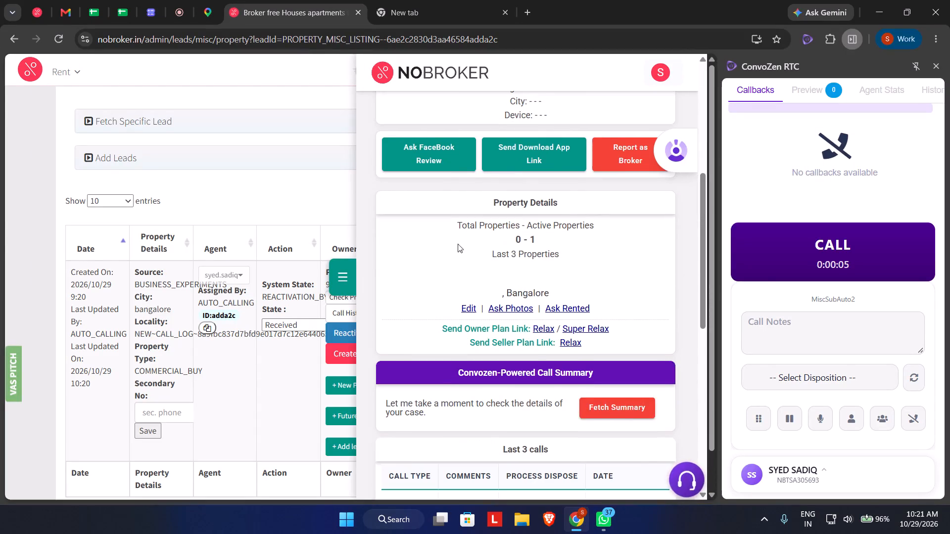
scroll(458, 247, "up", 8)
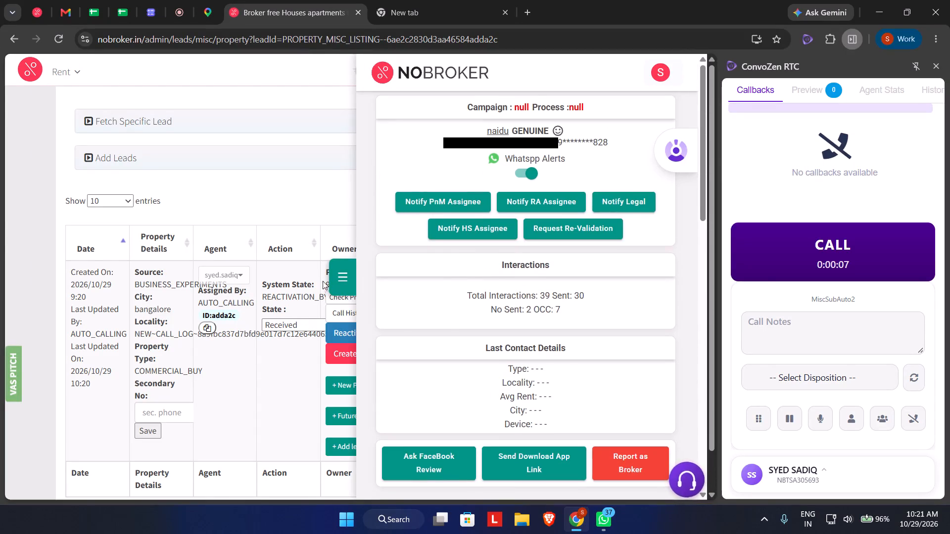
left_click(331, 297)
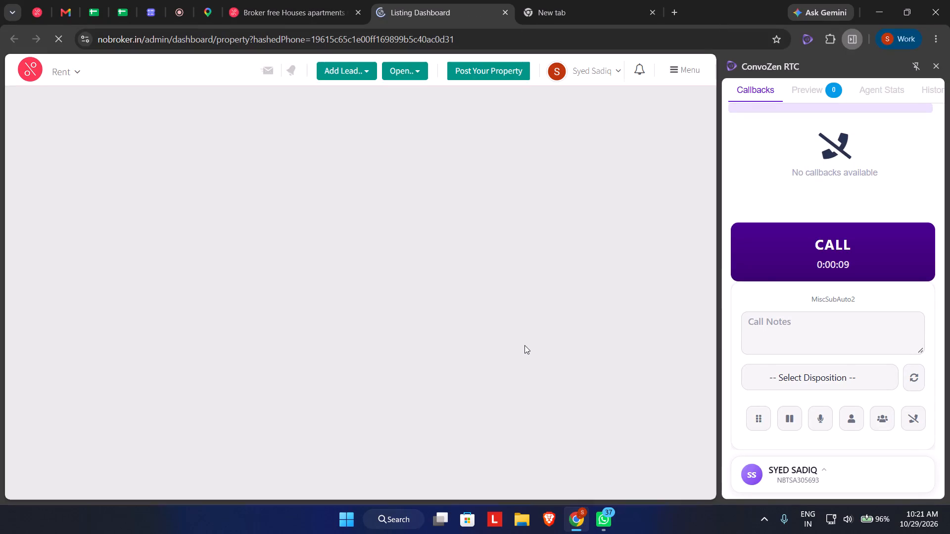
scroll(524, 345, "down", 16)
scroll(524, 345, "down", 5)
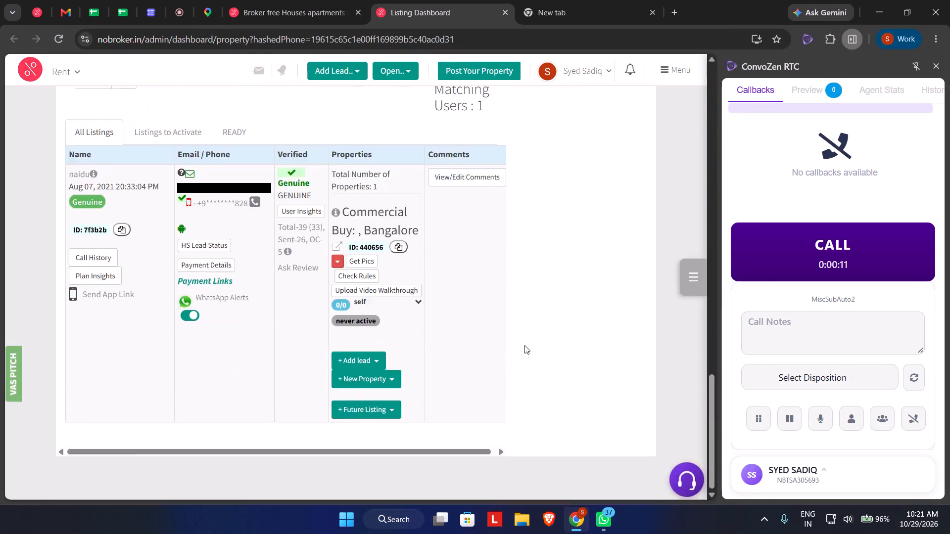
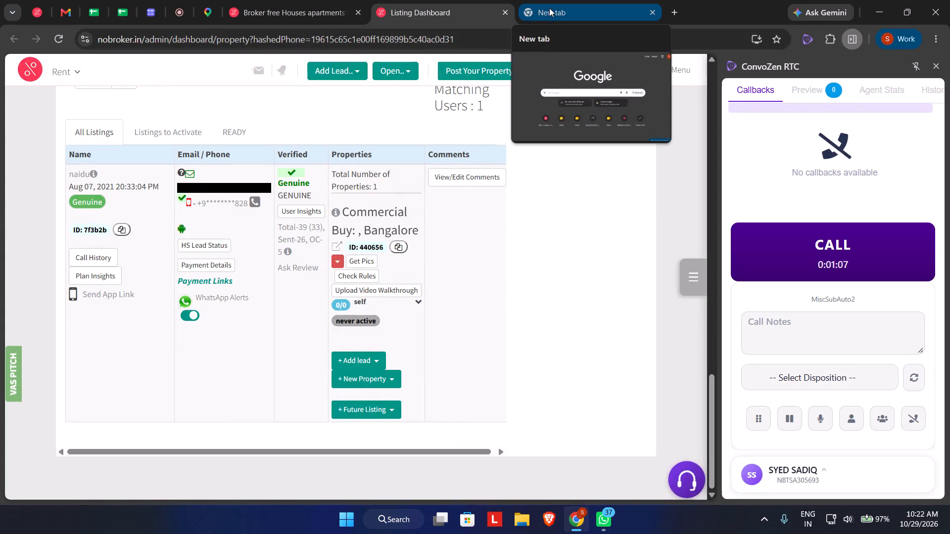
Check the caller's interaction and property details on the lead page, then close the Listing Dashboard.
left_click(279, 0)
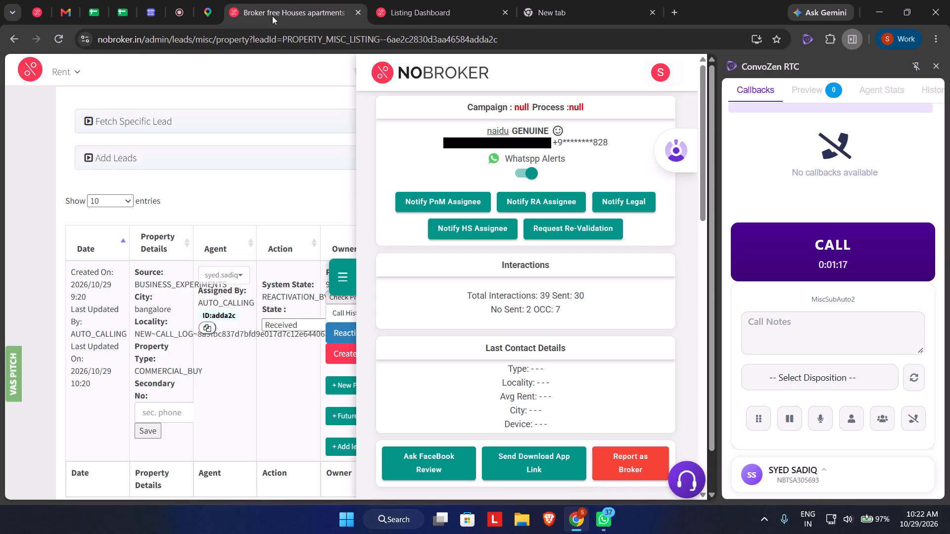
scroll(480, 288, "down", 5)
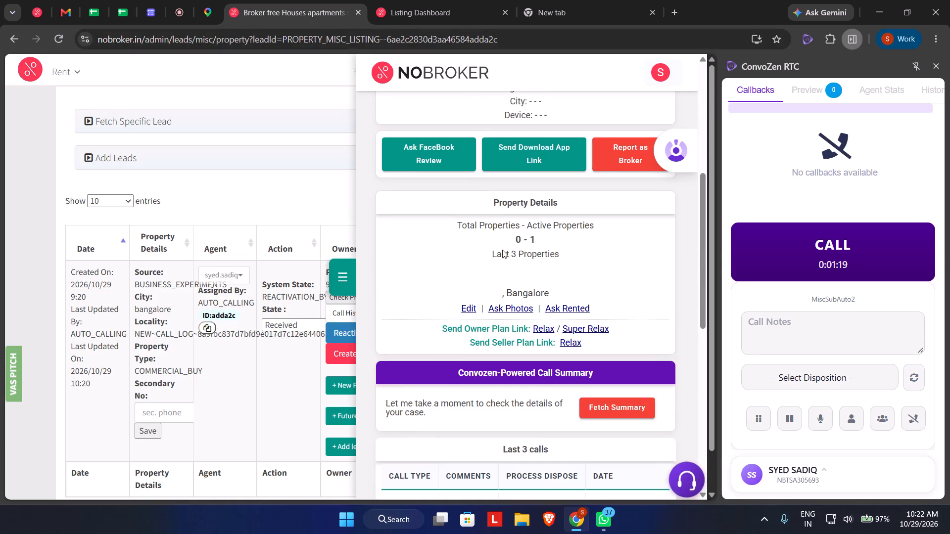
scroll(486, 214, "up", 5)
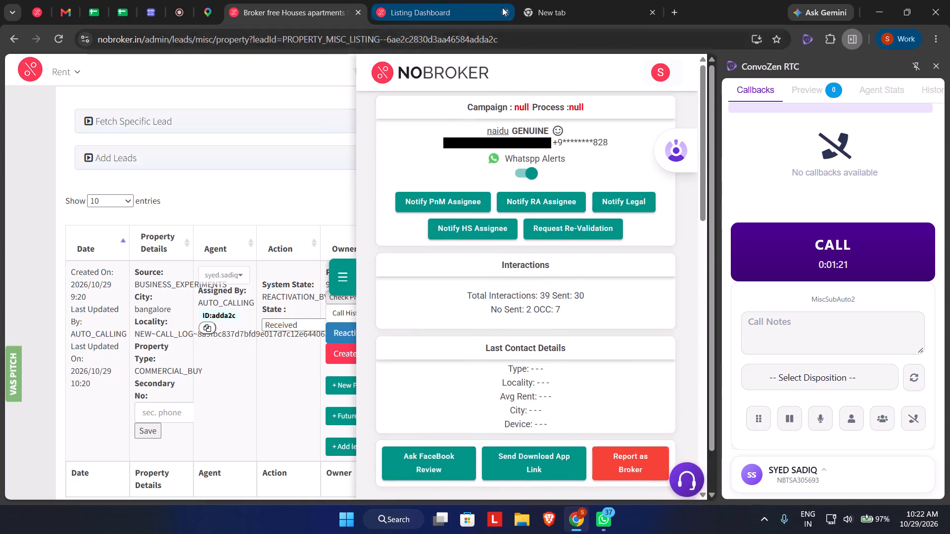
left_click(501, 7)
left_click(505, 14)
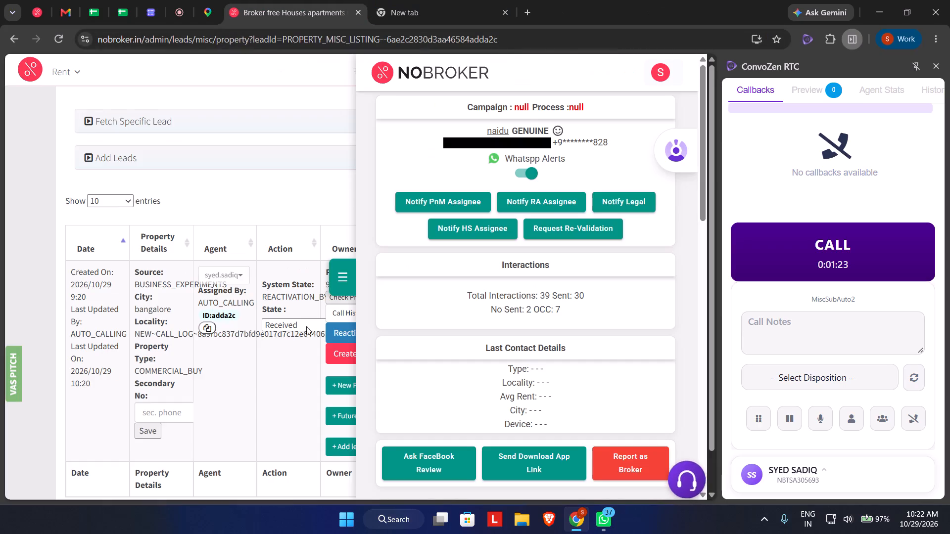
Set the lead's state to Rejected with the substate Wrong Number.
left_click(300, 326)
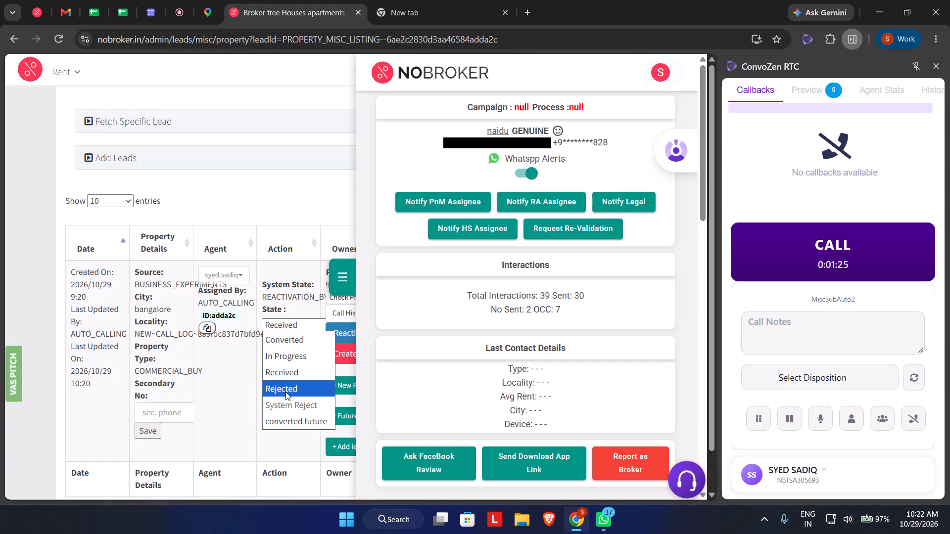
left_click(287, 388)
left_click(295, 346)
scroll(303, 288, "down", 3)
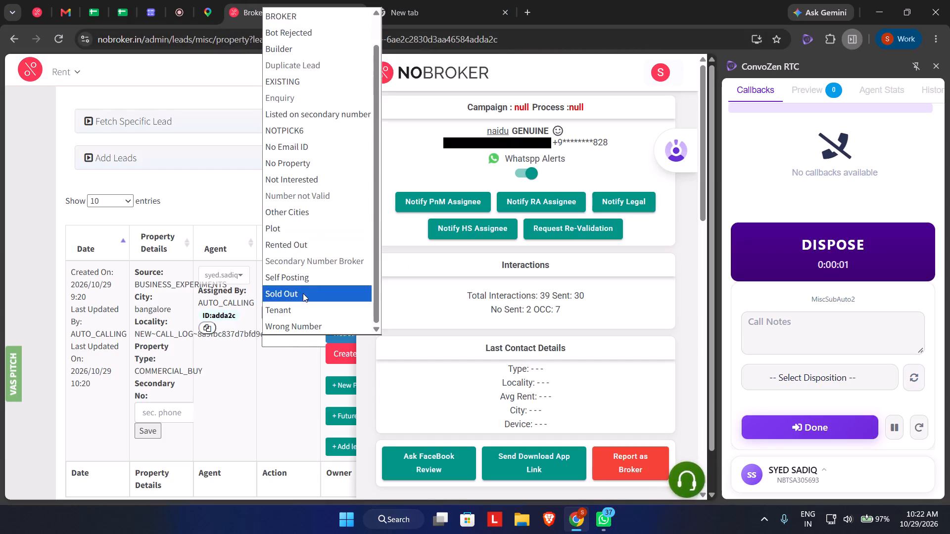
scroll(303, 293, "down", 1)
left_click(316, 327)
Submit the call disposition as Click Calling, Rejected, Invalid or Wrong Number.
left_click(762, 369)
left_click_drag(762, 403, 763, 409)
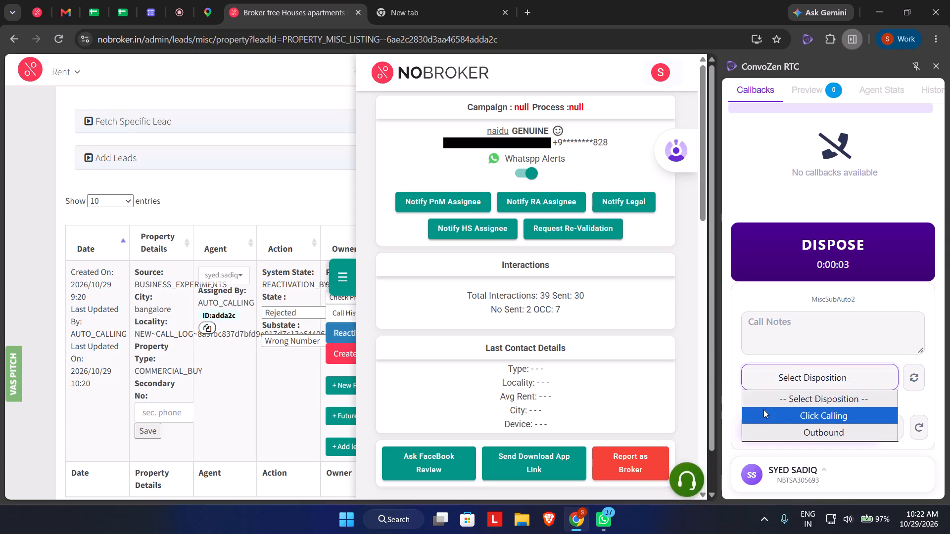
left_click_drag(763, 409, 764, 409)
left_click(764, 409)
left_click(763, 365)
left_click(766, 462)
left_click(788, 368)
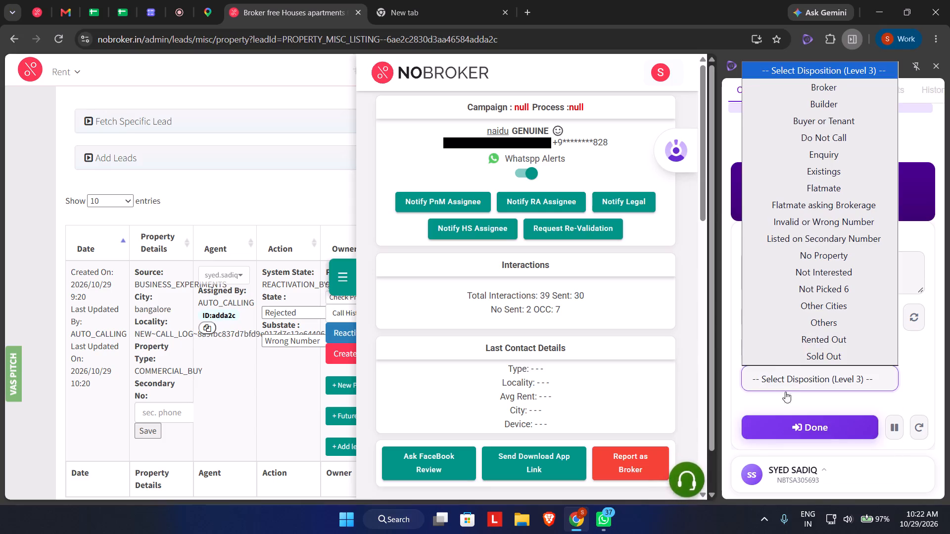
left_click(830, 216)
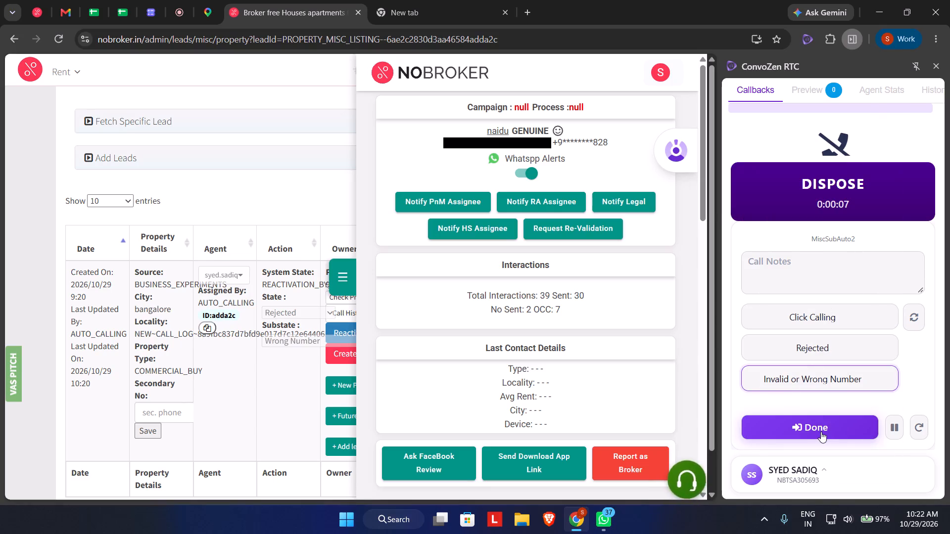
left_click(821, 430)
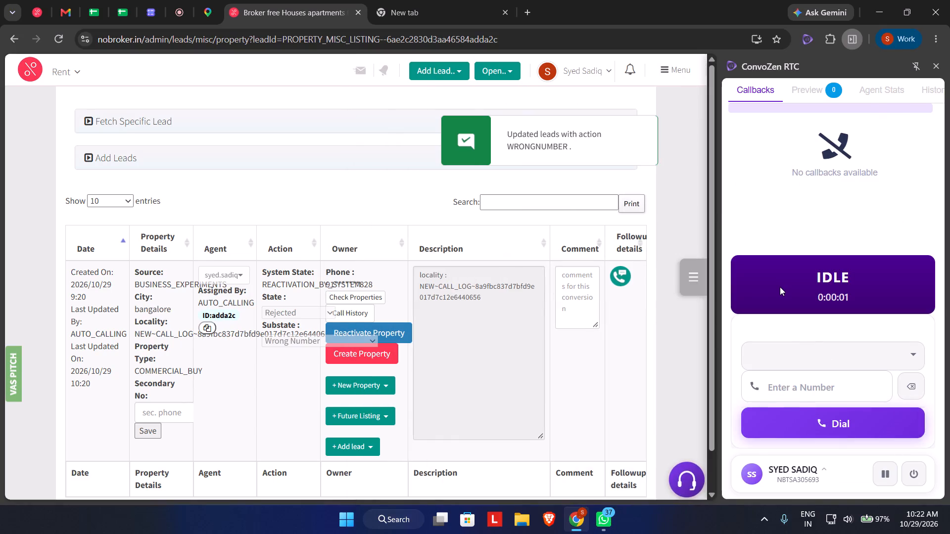
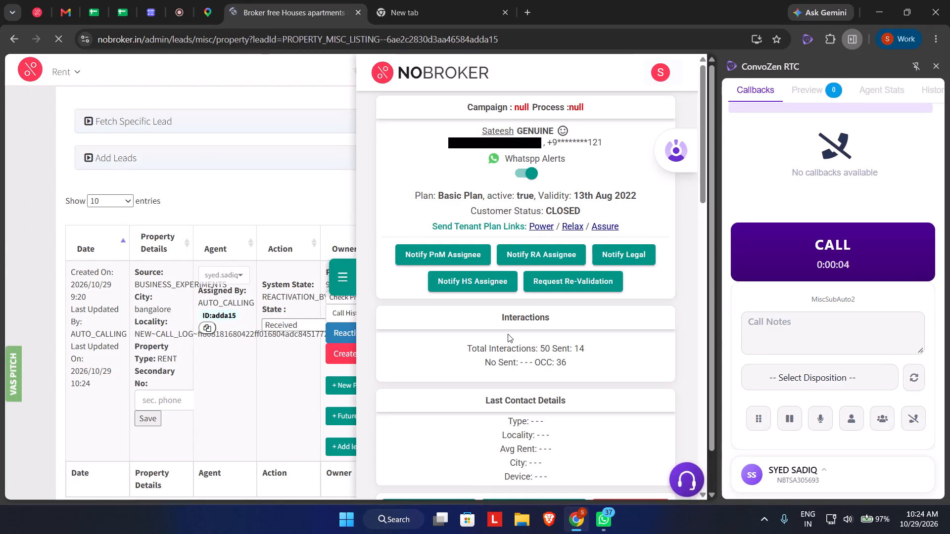
Review the caller's interactions and properties on the lead page, and set the lead's state to In Progress with the substate NOTPICK.
scroll(508, 334, "down", 3)
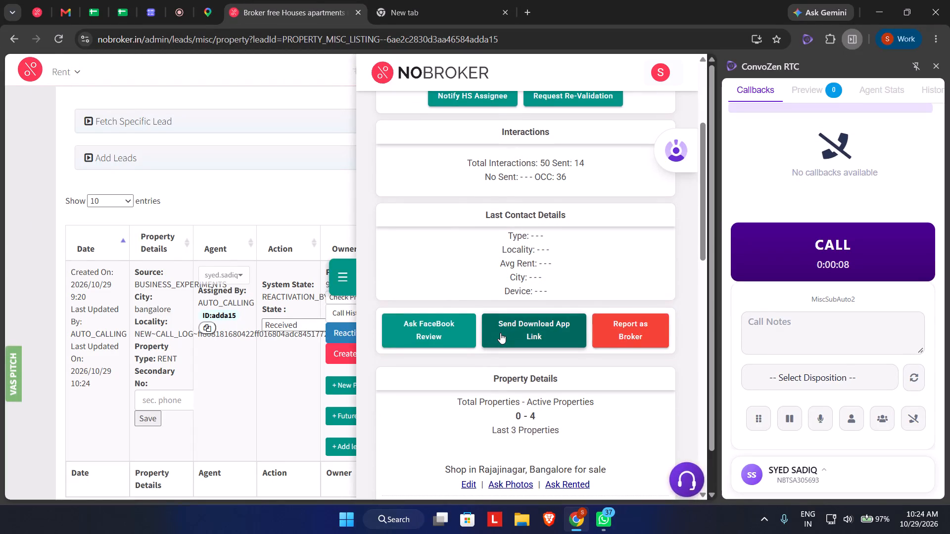
scroll(545, 411, "down", 4)
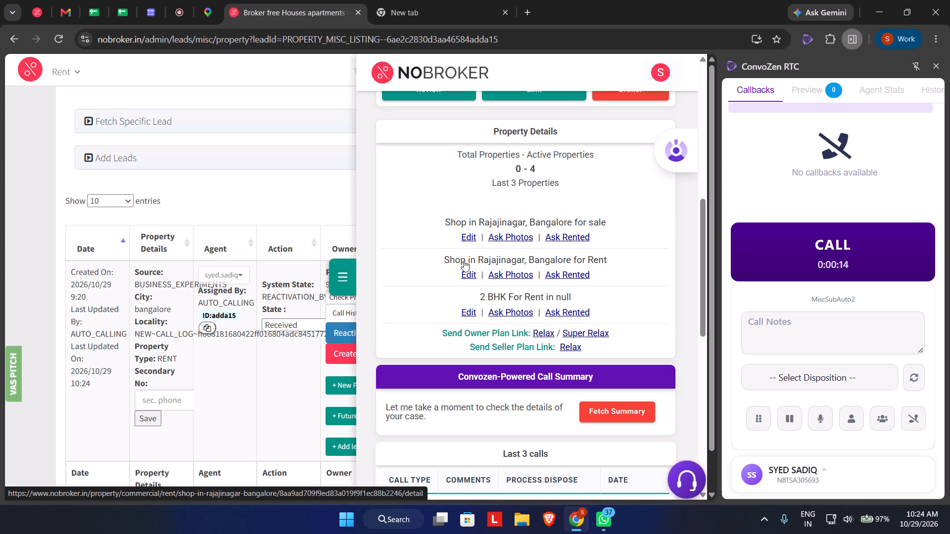
left_click(285, 320)
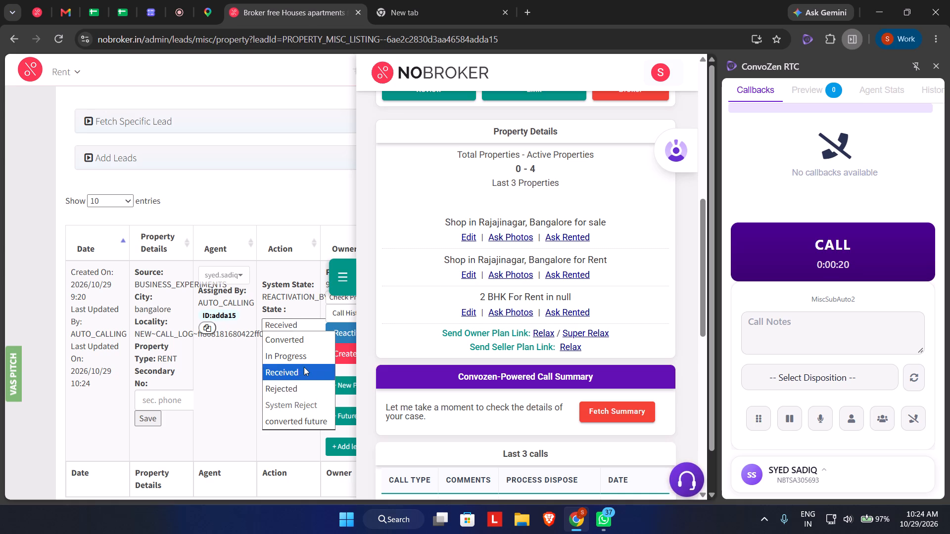
left_click(305, 358)
left_click(305, 350)
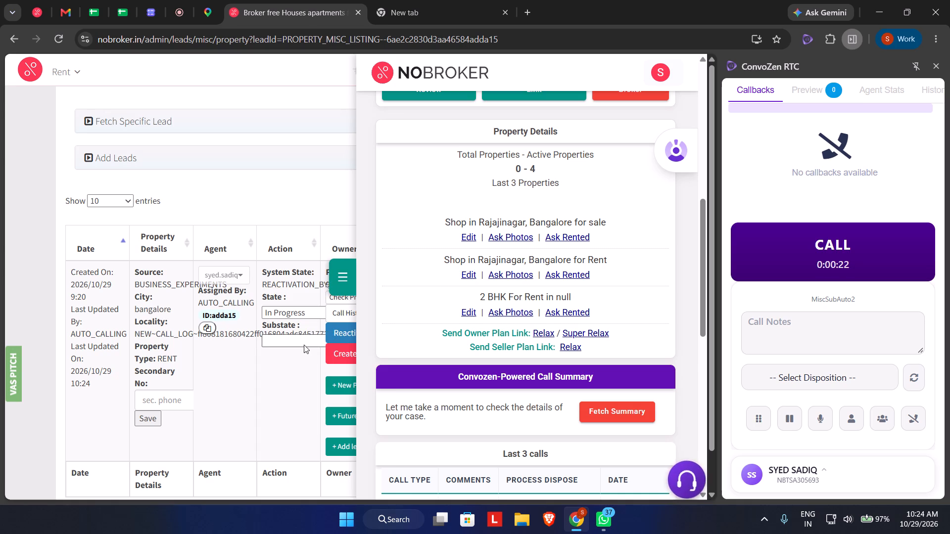
left_click(304, 345)
left_click(302, 418)
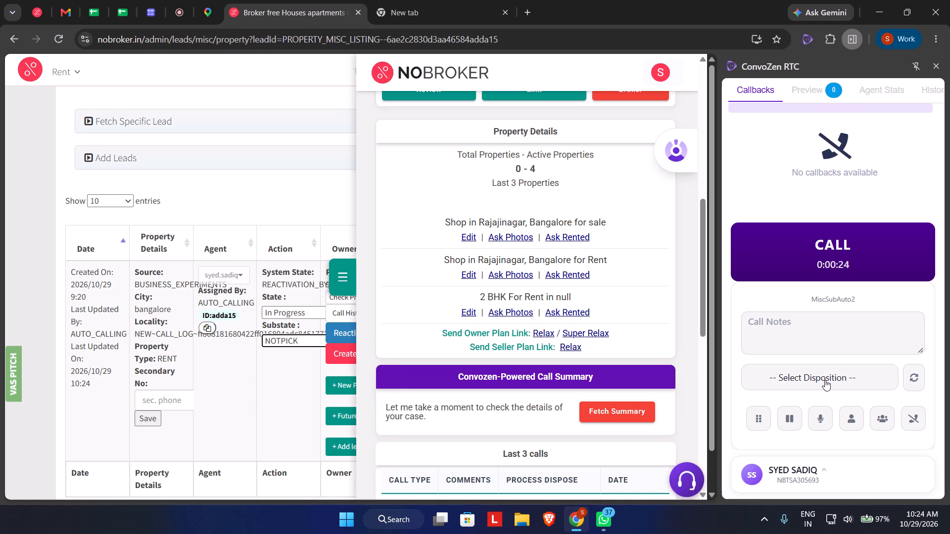
Set the call disposition to Click Calling, Other, Voice Issue, then end the call and submit it.
left_click(825, 378)
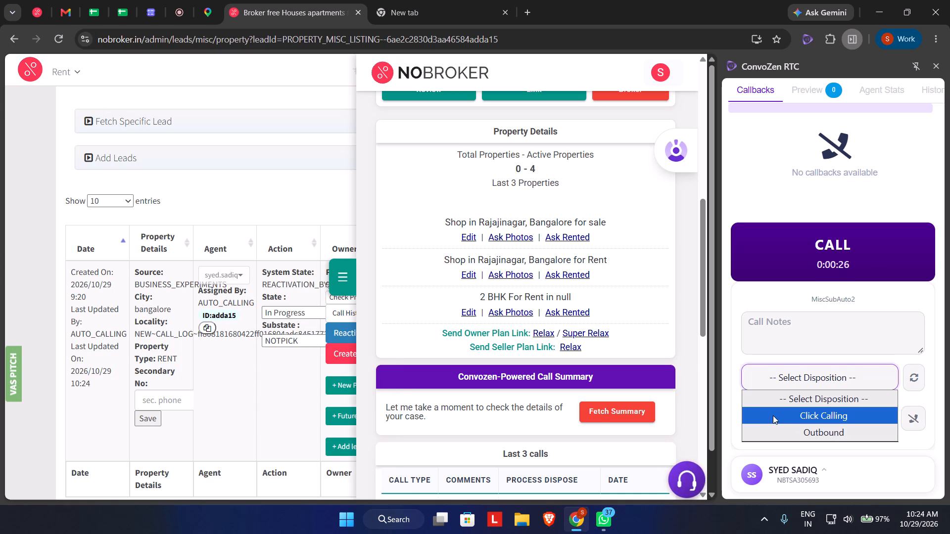
left_click(770, 412)
left_click(767, 380)
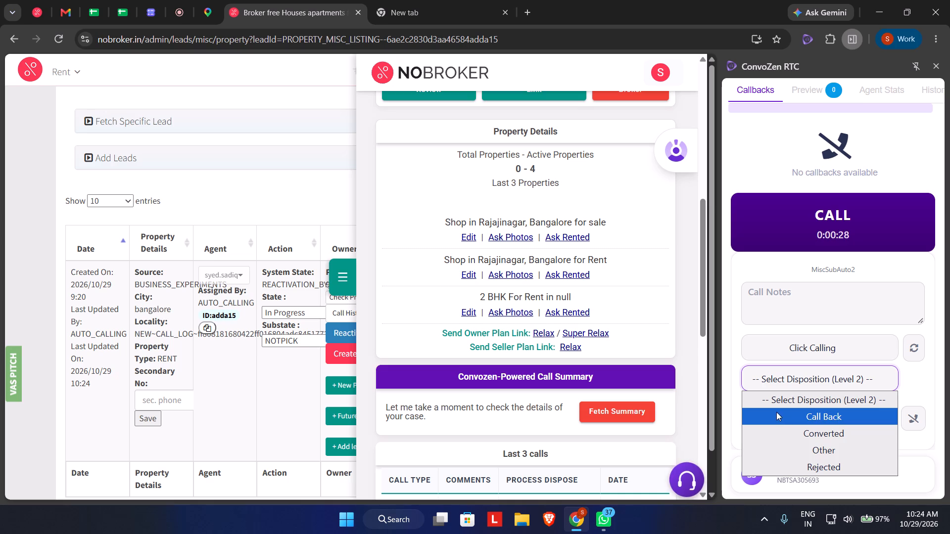
left_click(780, 454)
left_click(783, 378)
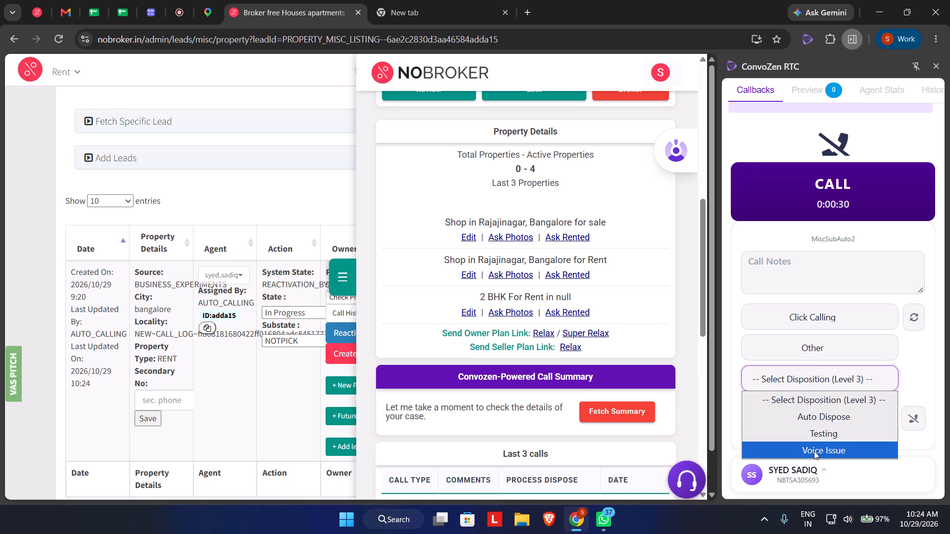
left_click(814, 451)
left_click(911, 426)
left_click(828, 429)
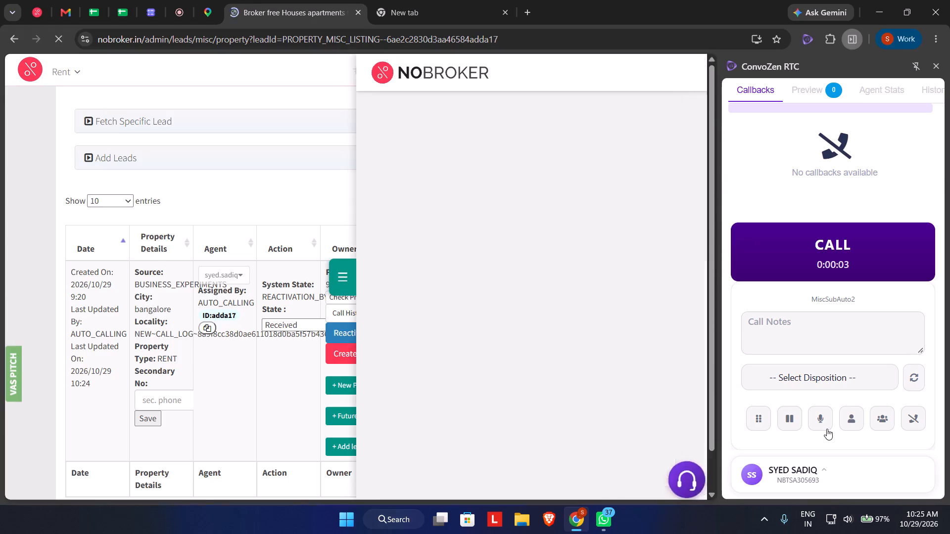
Check the new caller's property details on the lead page and their listing in the Listing Dashboard, then close the dashboard.
scroll(524, 345, "down", 10)
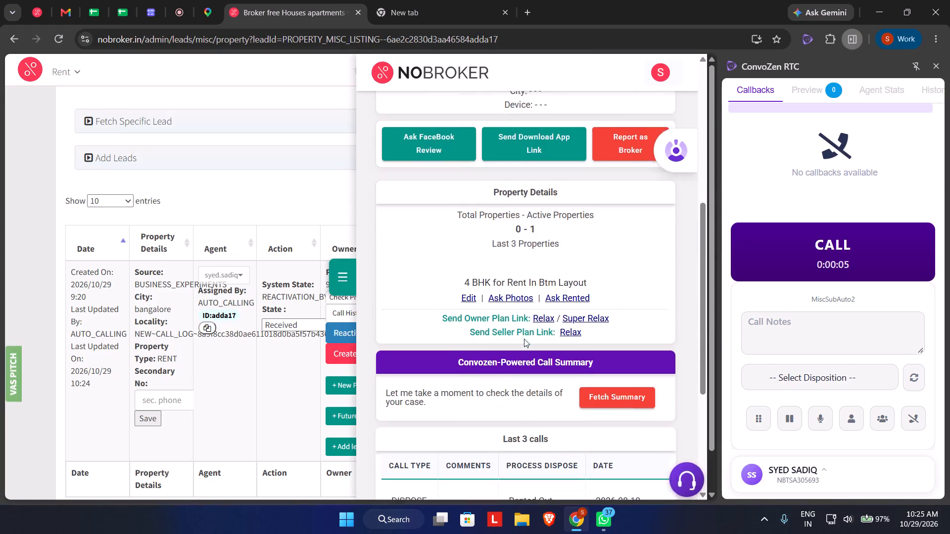
scroll(503, 323, "up", 3)
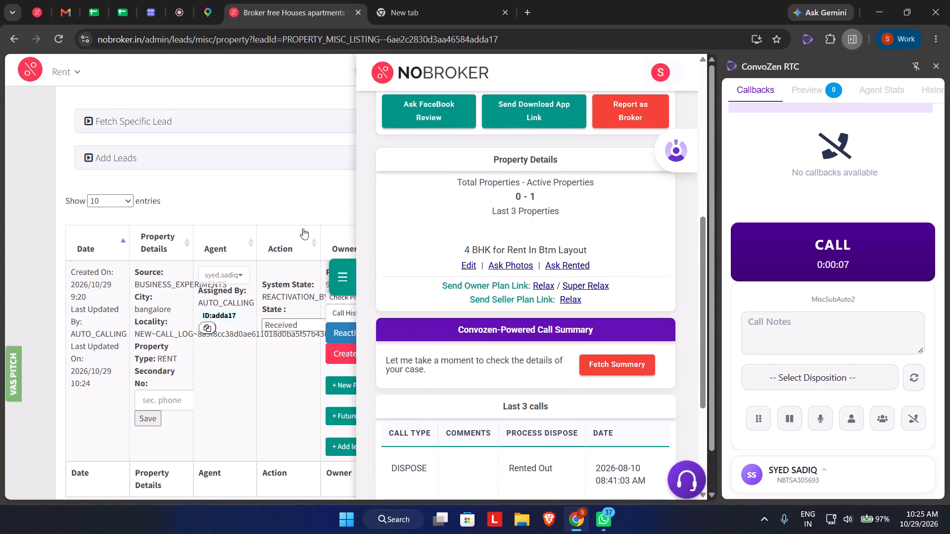
left_click(335, 301)
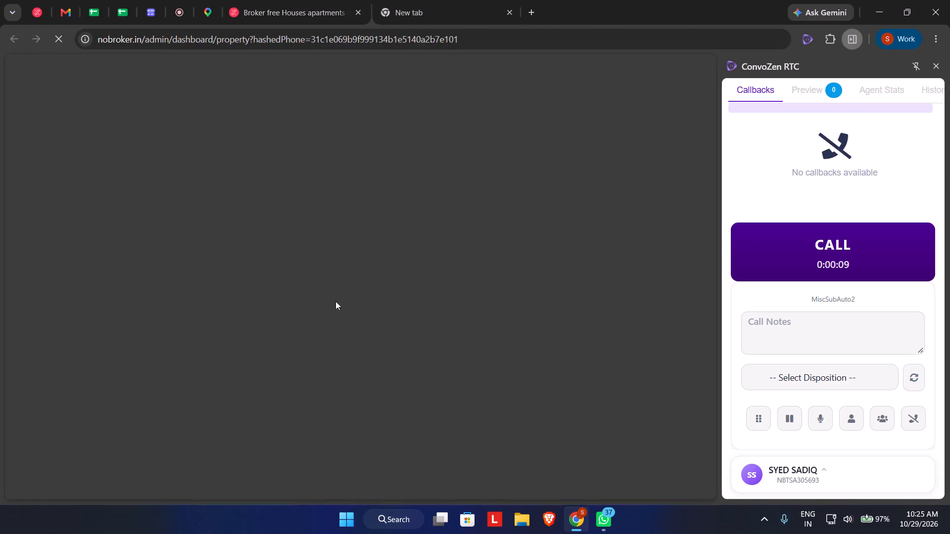
scroll(427, 339, "up", 1)
scroll(427, 339, "down", 18)
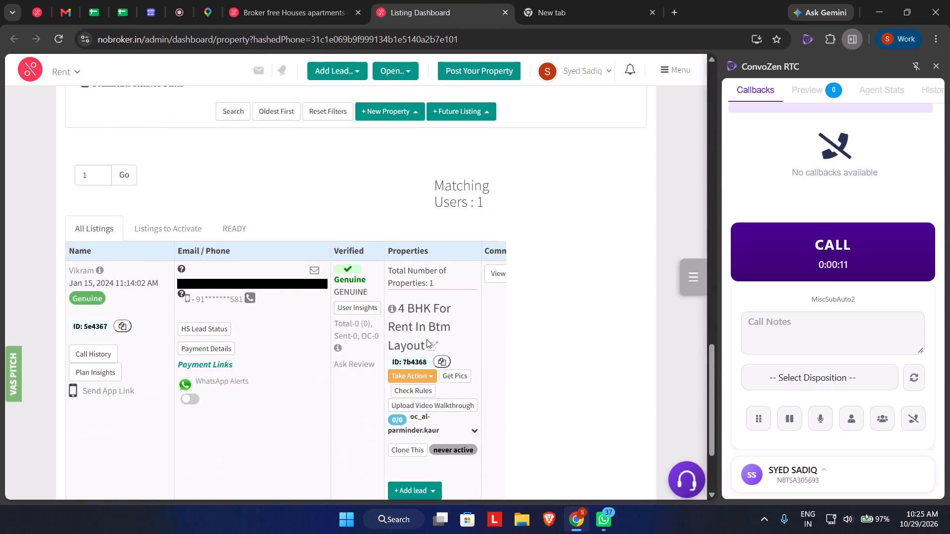
scroll(427, 339, "down", 3)
scroll(427, 339, "up", 5)
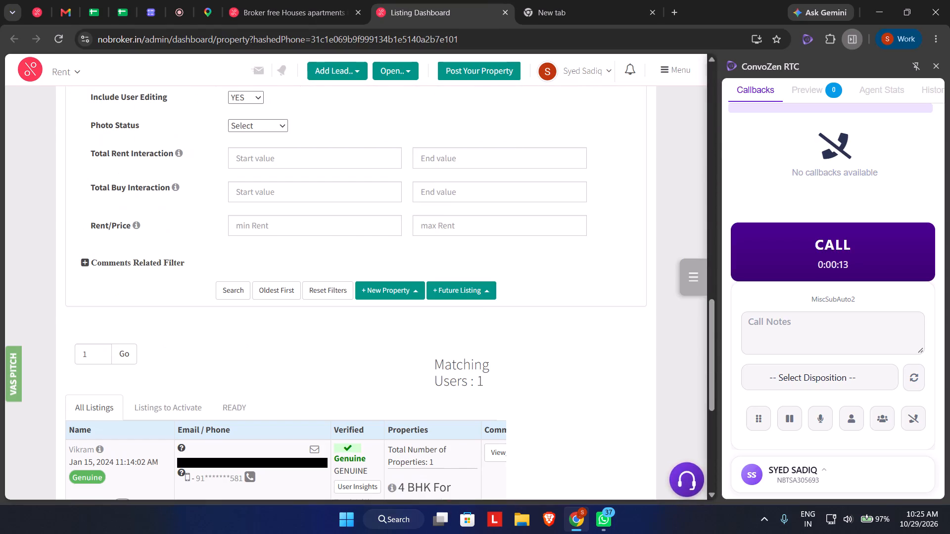
left_click(506, 10)
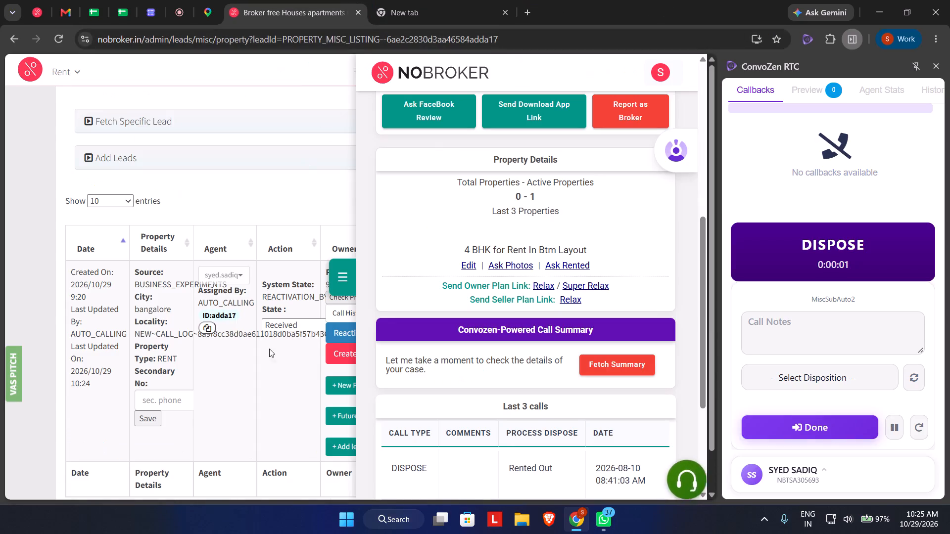
Set the lead's state to Rejected with the substate Rented Out.
left_click(277, 326)
left_click(289, 384)
left_click(286, 342)
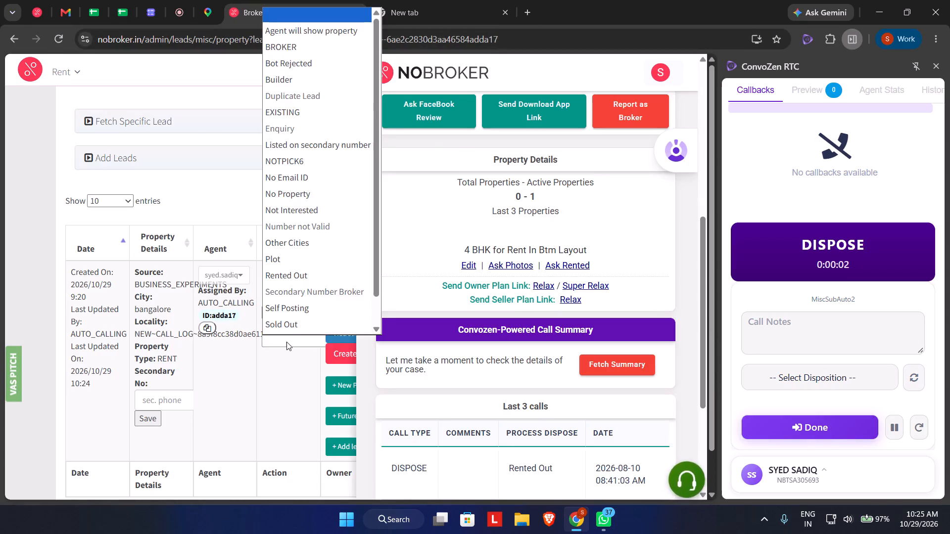
left_click(289, 247)
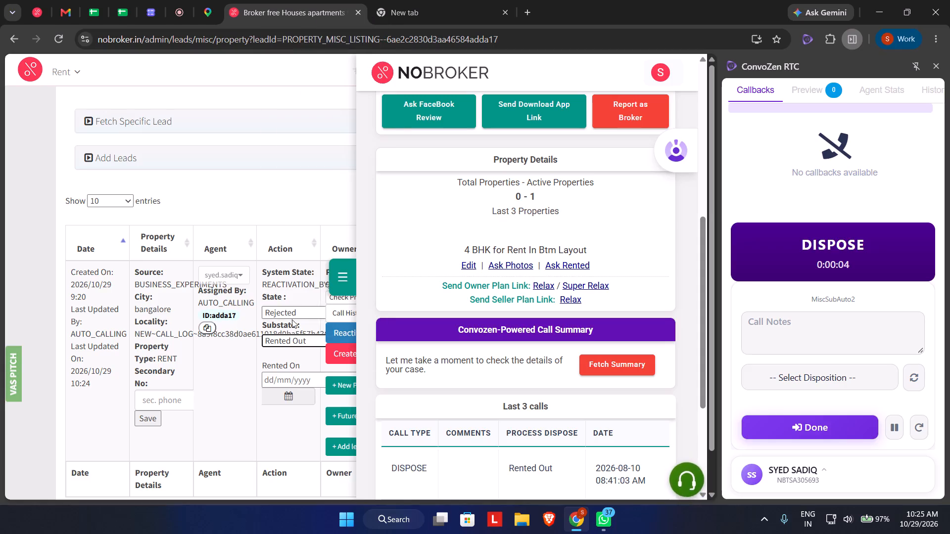
Submit the call disposition as Click Calling, Rejected, Rented Out.
scroll(541, 367, "up", 13)
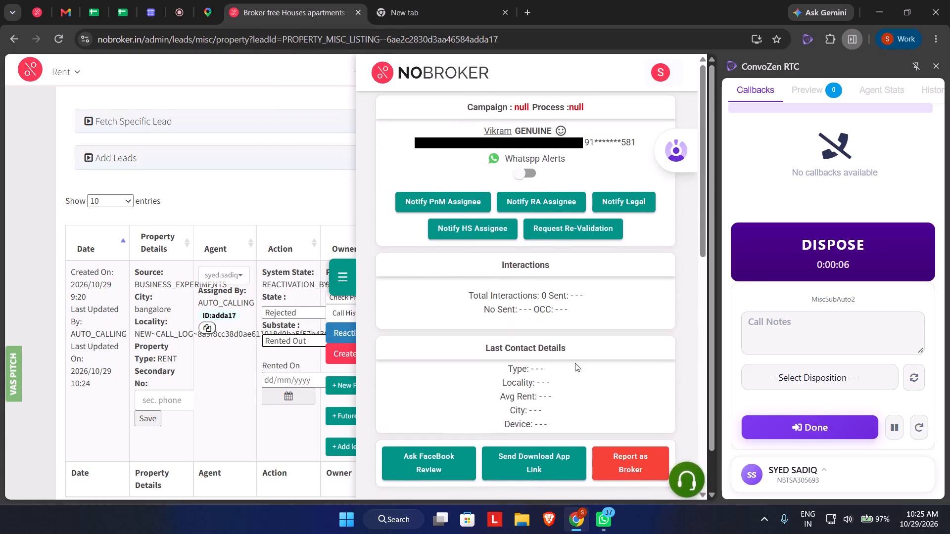
left_click(802, 372)
left_click(811, 418)
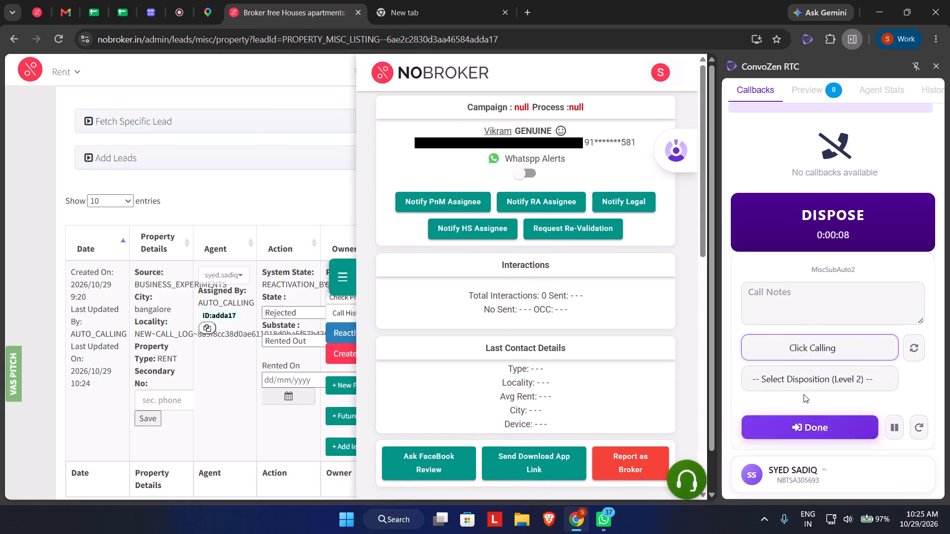
left_click(792, 375)
left_click_drag(804, 458, 802, 463)
left_click(785, 388)
left_click(791, 337)
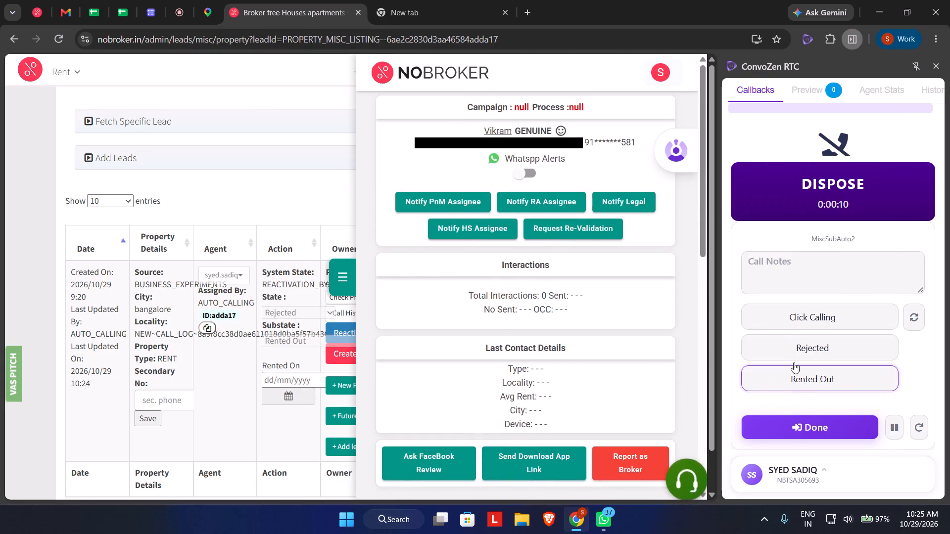
left_click(804, 424)
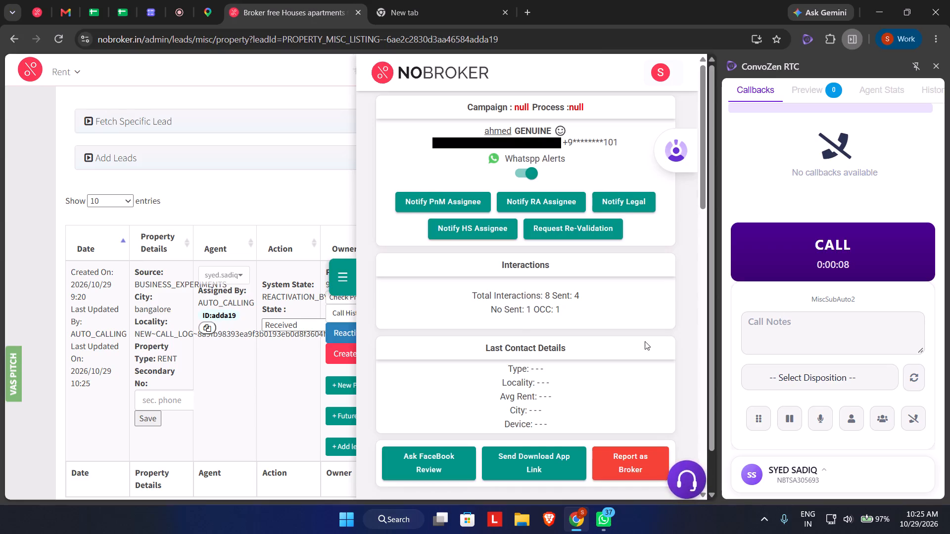
Check the next caller's interaction and property details, open their properties in the Listing Dashboard, and close the dashboard.
scroll(520, 330, "down", 9)
scroll(520, 330, "up", 5)
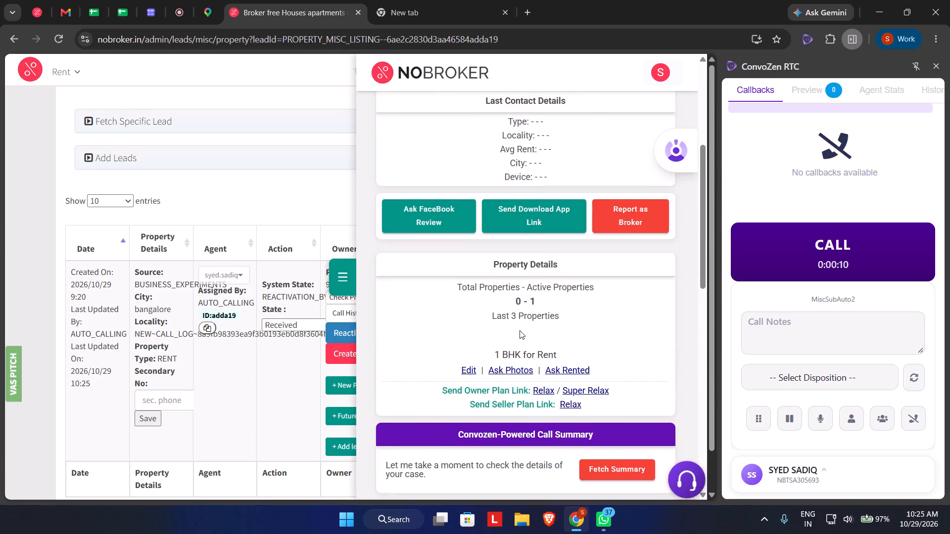
scroll(520, 330, "up", 6)
left_click(331, 298)
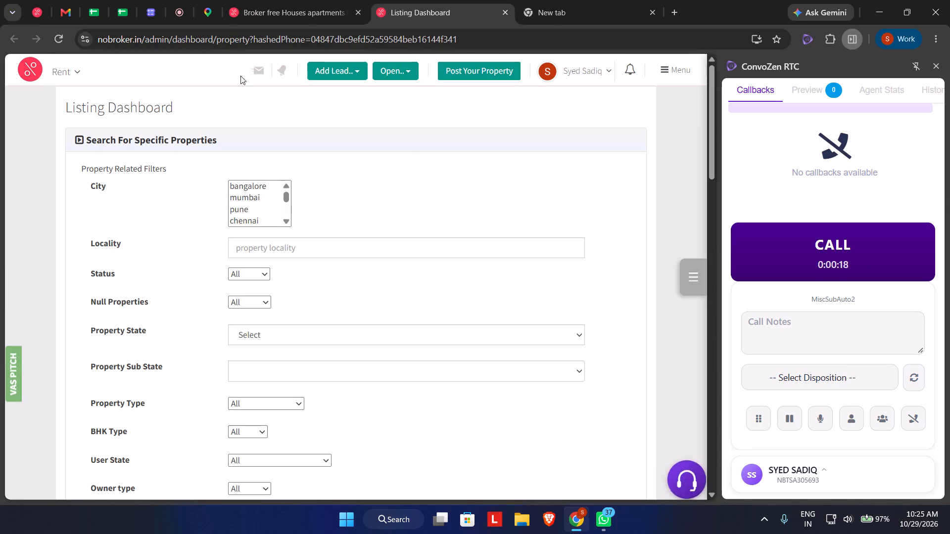
left_click(293, 0)
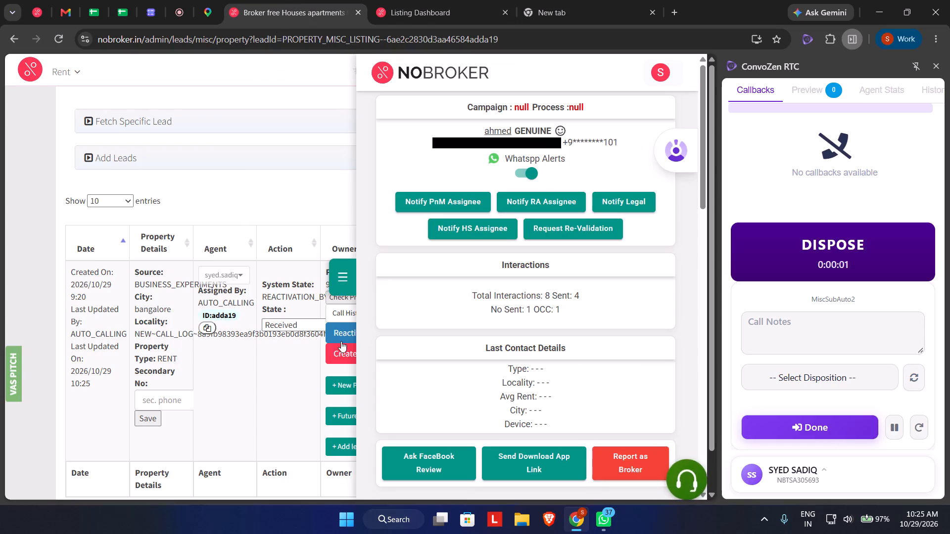
left_click(505, 12)
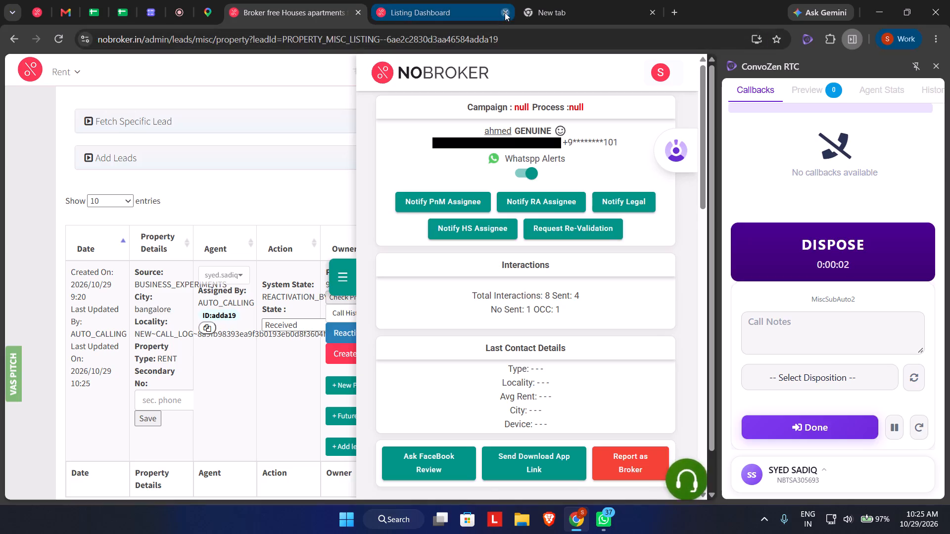
Set the lead's state to Rejected with the substate No Property.
left_click(286, 326)
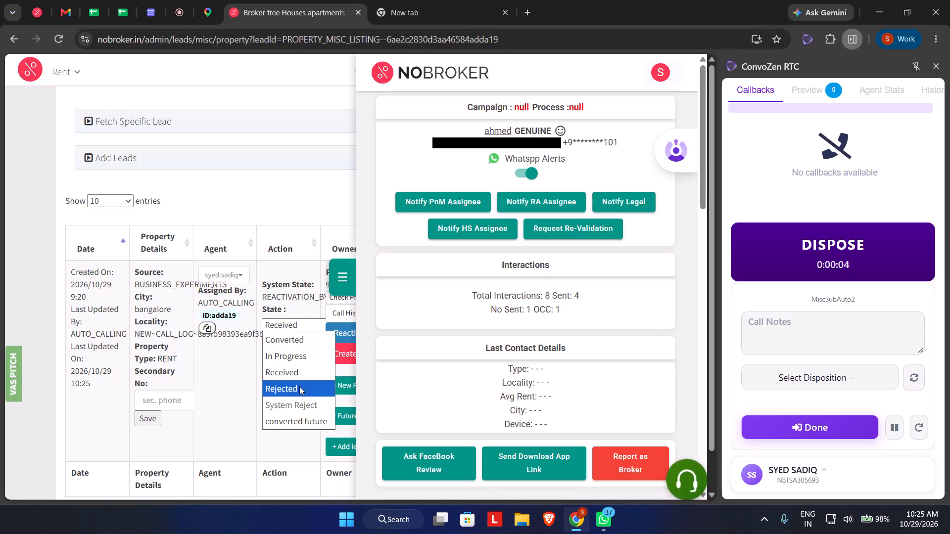
left_click(299, 388)
left_click(287, 342)
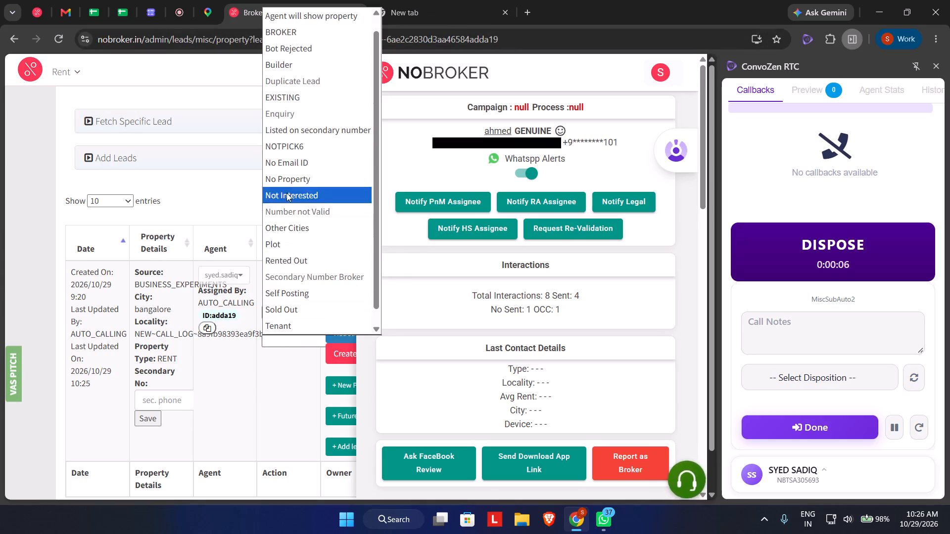
left_click(290, 174)
Submit the call disposition as Click Calling, Rejected, with a level 3 reason selected.
left_click(811, 375)
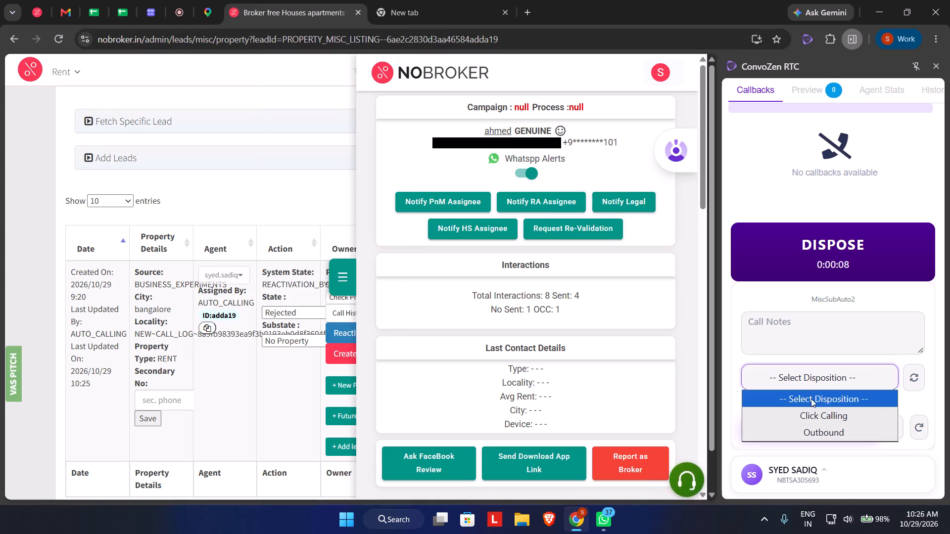
left_click(809, 416)
left_click(805, 374)
left_click(800, 464)
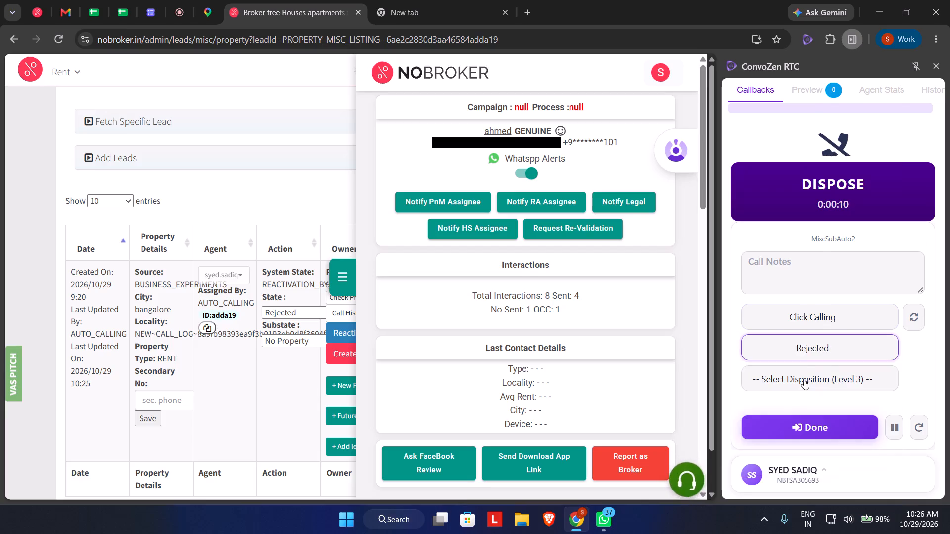
left_click(804, 378)
left_click(785, 258)
left_click(800, 425)
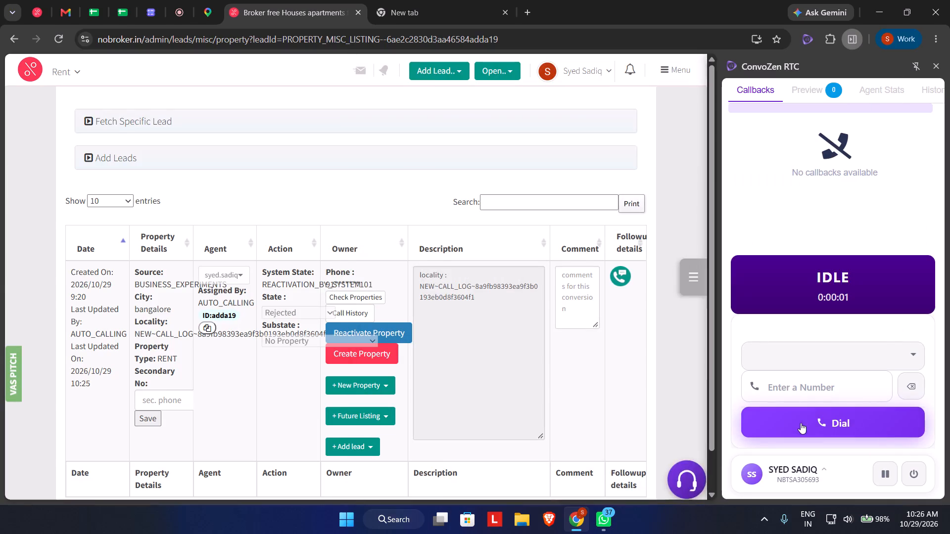
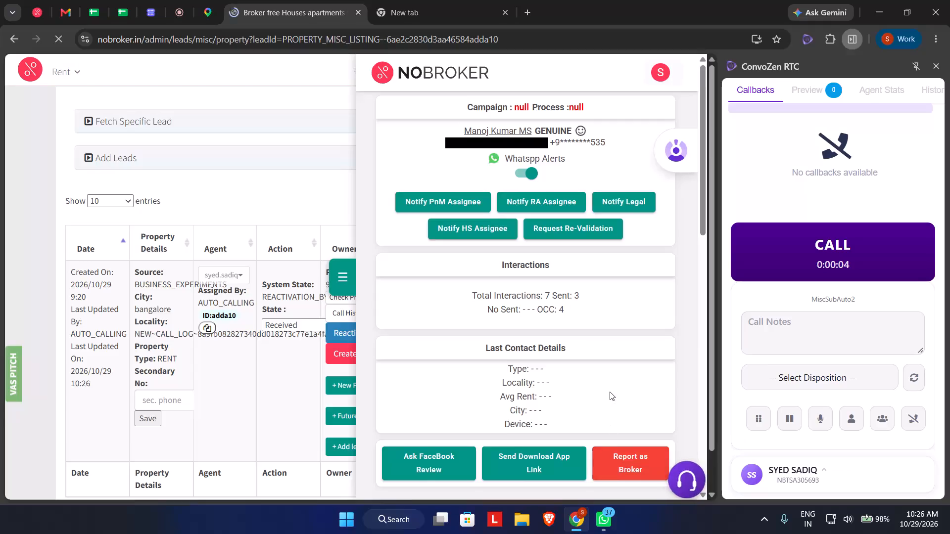
Check the new caller's interaction and property details, look over their properties in the Listing Dashboard, and close the dashboard.
scroll(610, 392, "down", 3)
scroll(565, 389, "down", 5)
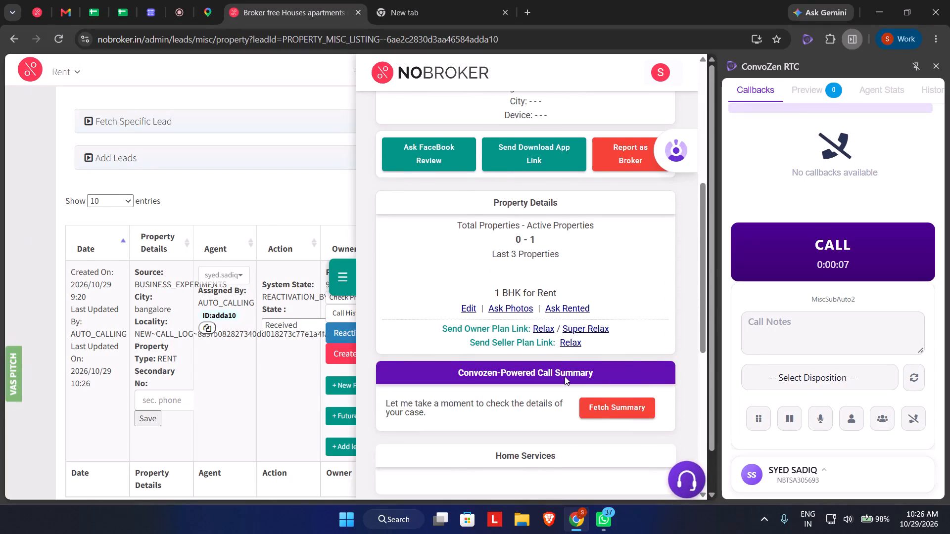
left_click(335, 296)
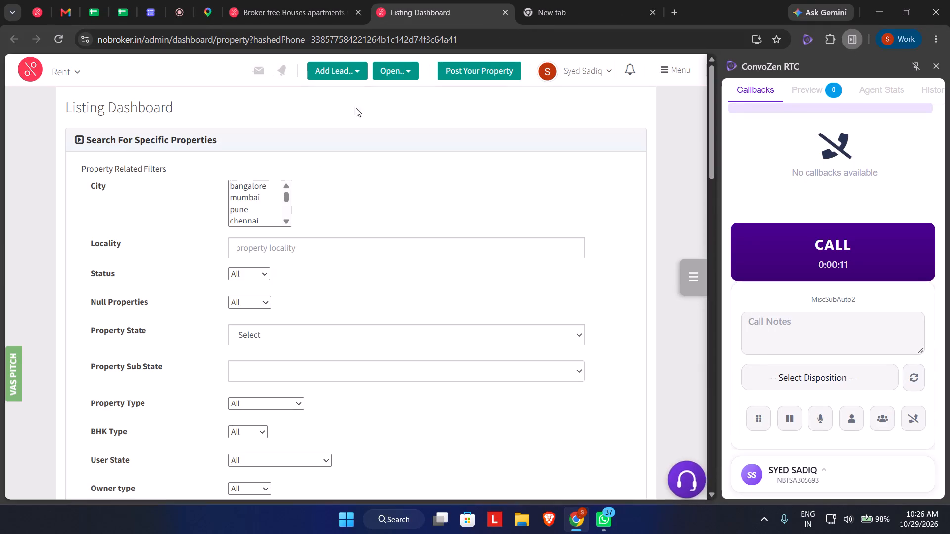
scroll(387, 299, "down", 20)
scroll(387, 299, "down", 2)
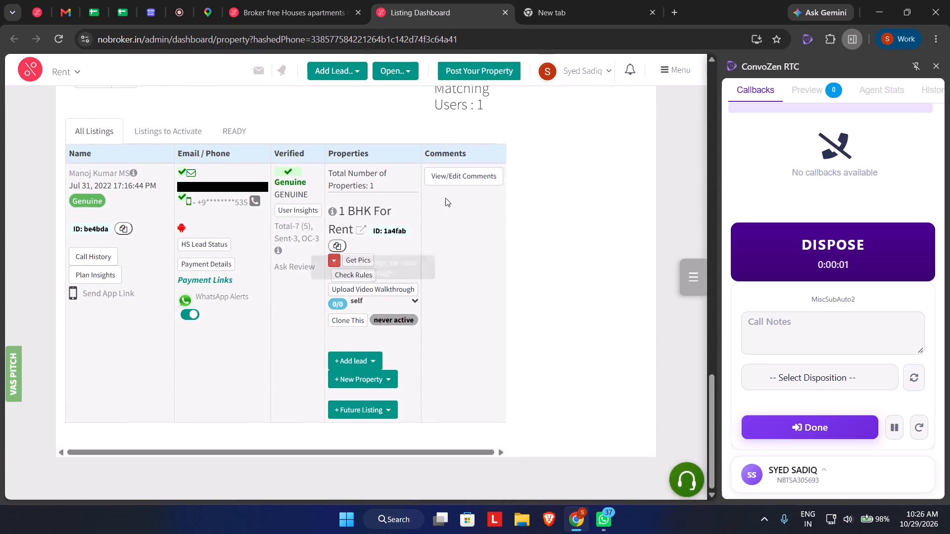
left_click(505, 13)
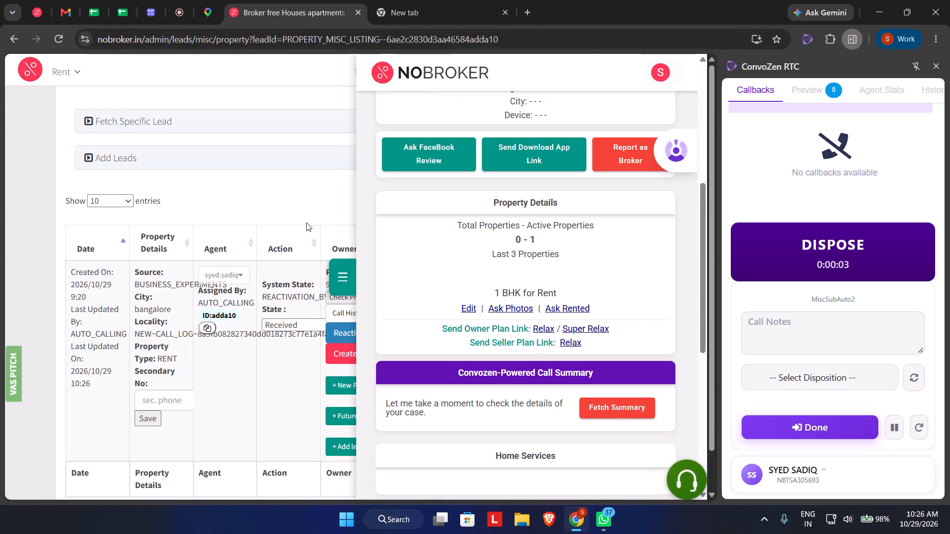
Set the lead's state to Rejected with the substate Rented Out.
left_click(304, 331)
left_click(289, 325)
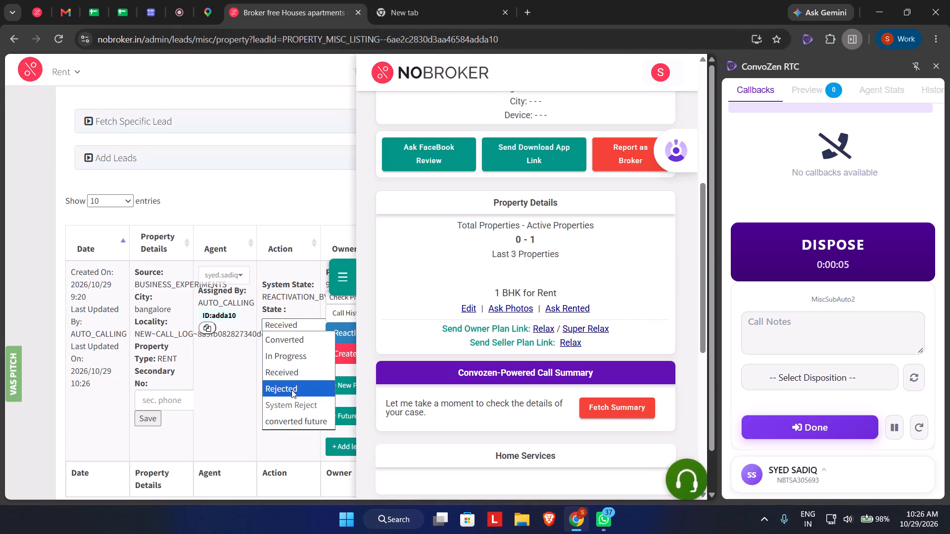
left_click(291, 390)
left_click(281, 354)
left_click(278, 337)
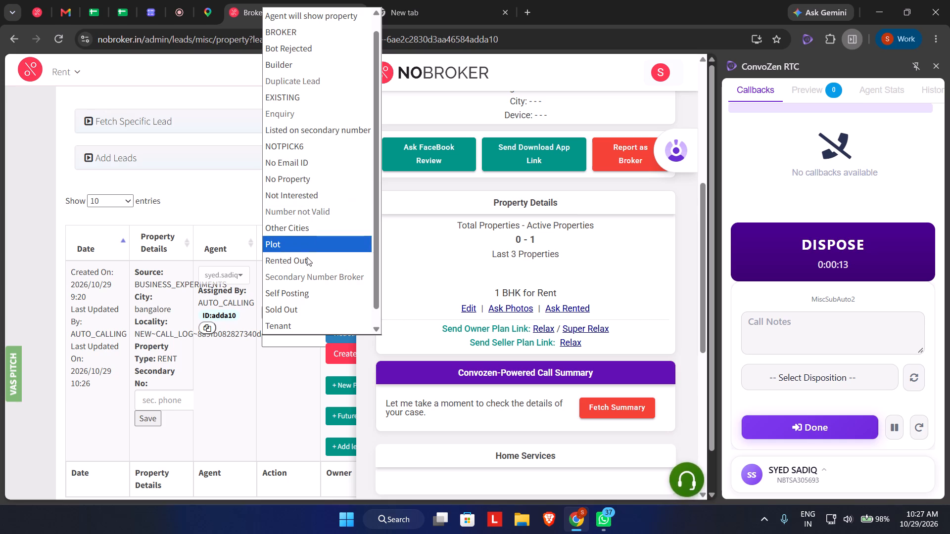
left_click(307, 259)
Submit the call disposition as Click Calling, Rejected, Rented Out.
left_click(842, 384)
left_click(836, 420)
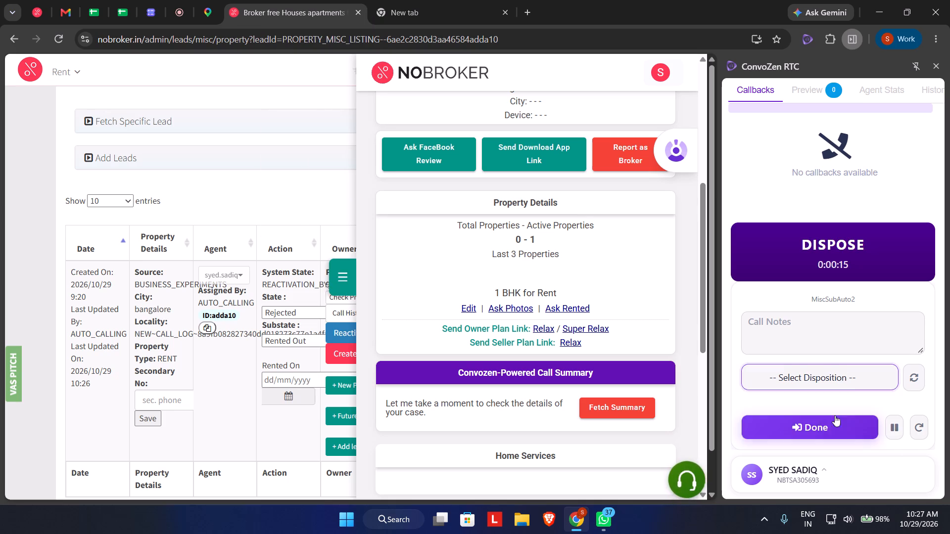
left_click(826, 380)
left_click(819, 472)
left_click(800, 387)
left_click(801, 335)
left_click(798, 430)
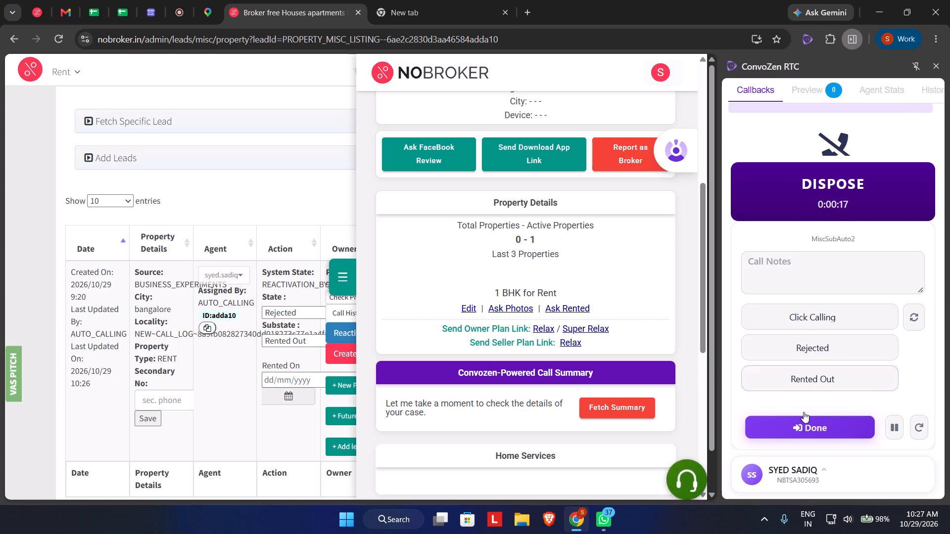
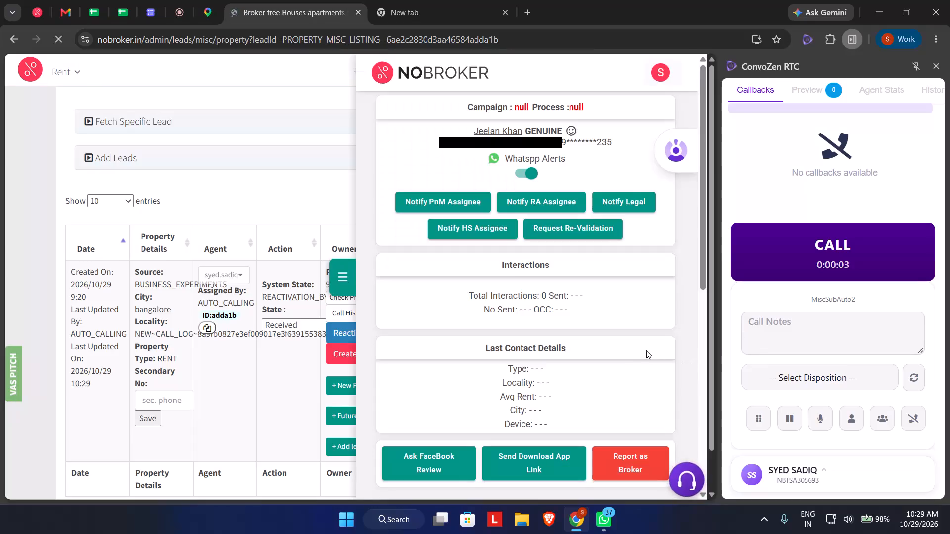
Review the new caller's interaction, last contact and property details in the customer profile.
scroll(592, 365, "down", 5)
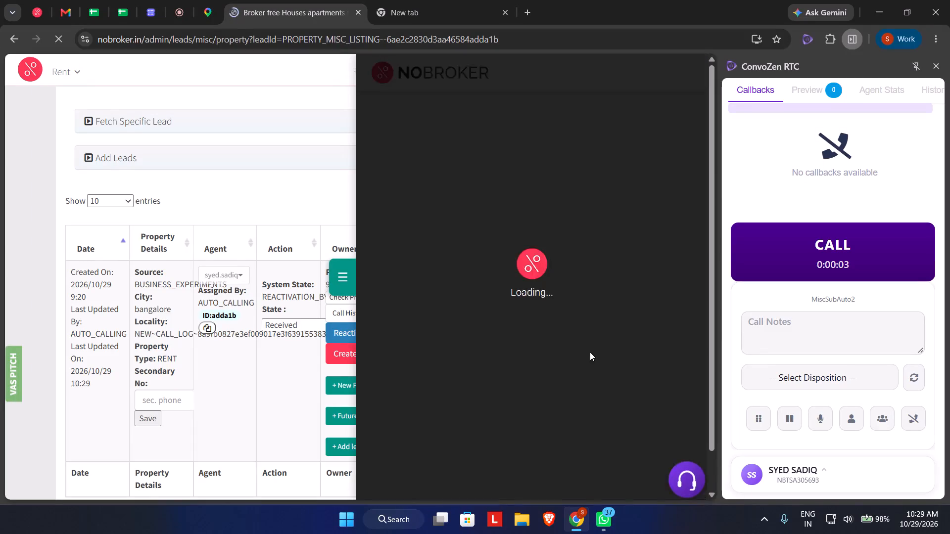
scroll(586, 340, "down", 4)
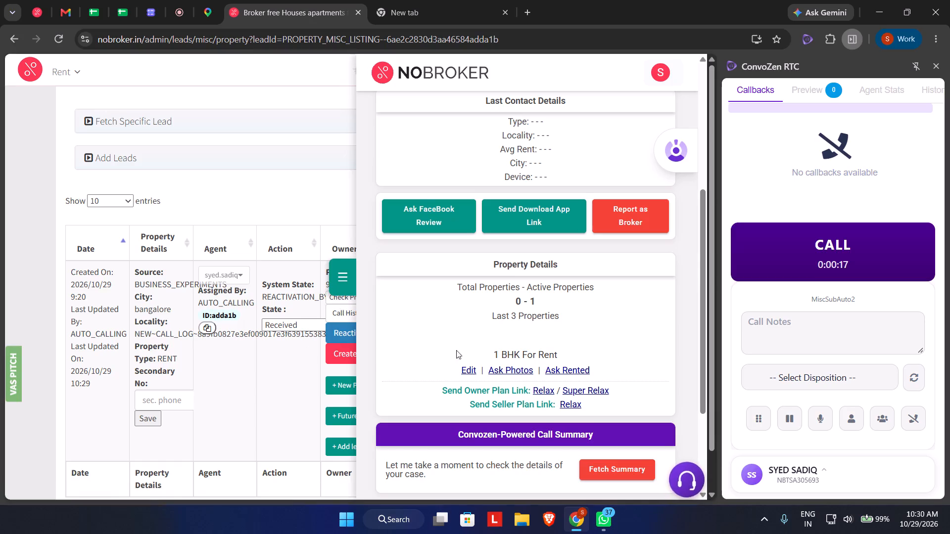
scroll(470, 346, "up", 8)
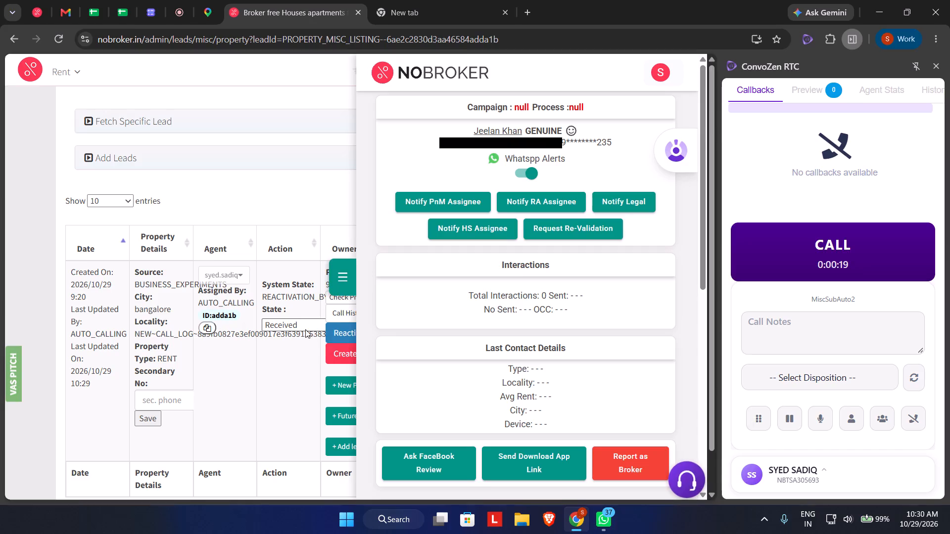
Set the lead's state to Rejected with the substate Rented Out.
left_click(299, 324)
left_click(304, 388)
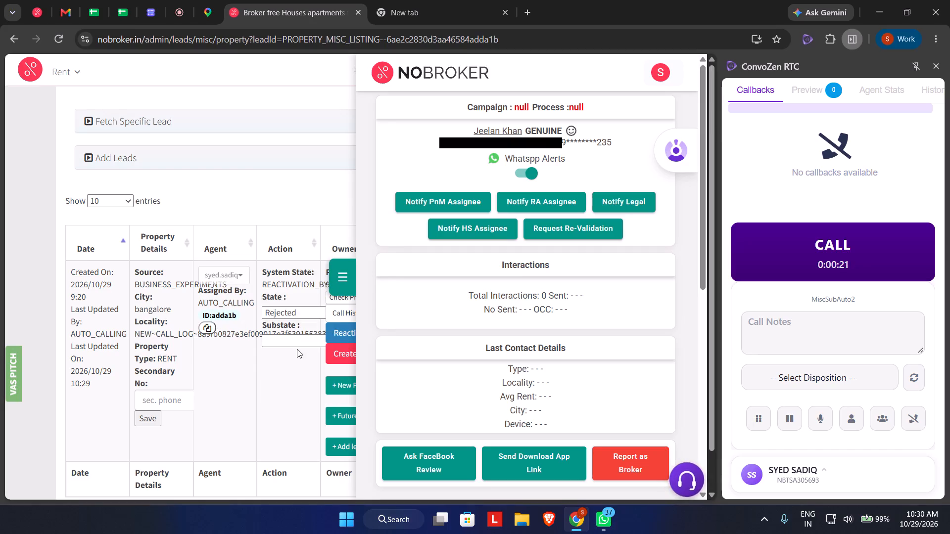
left_click(296, 345)
left_click(300, 259)
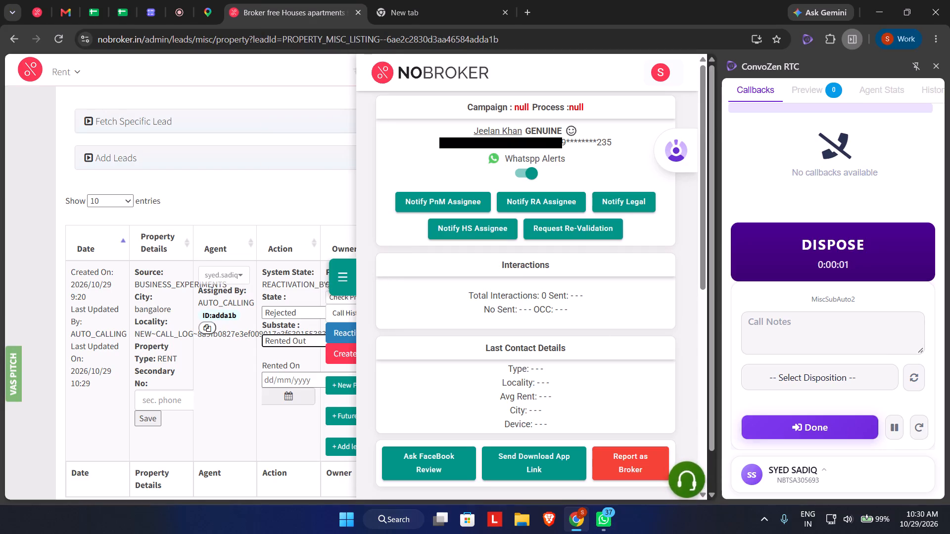
Submit the call disposition under Click Calling for the rejected, rented-out lead, completing all three disposition levels.
left_click(794, 376)
left_click(799, 418)
left_click(789, 382)
left_click(809, 464)
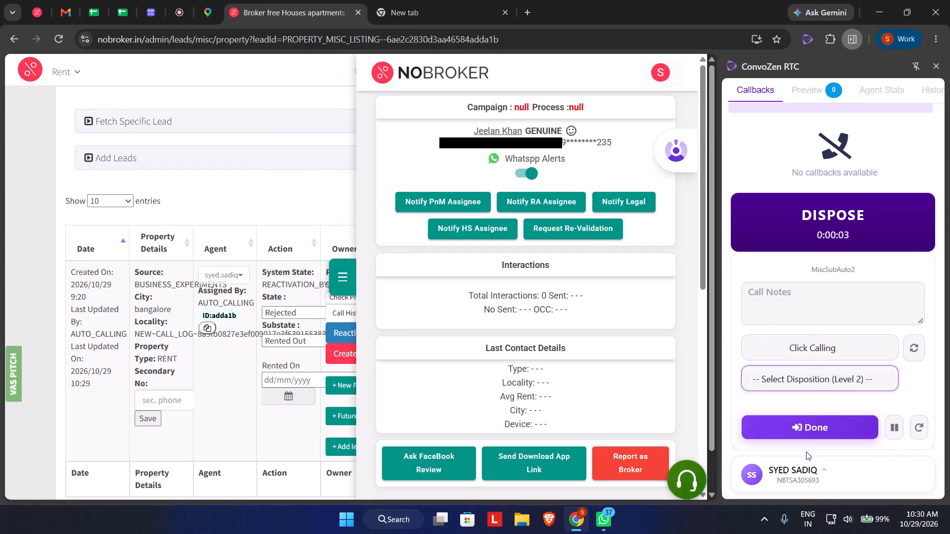
left_click(792, 384)
left_click(791, 342)
left_click(801, 433)
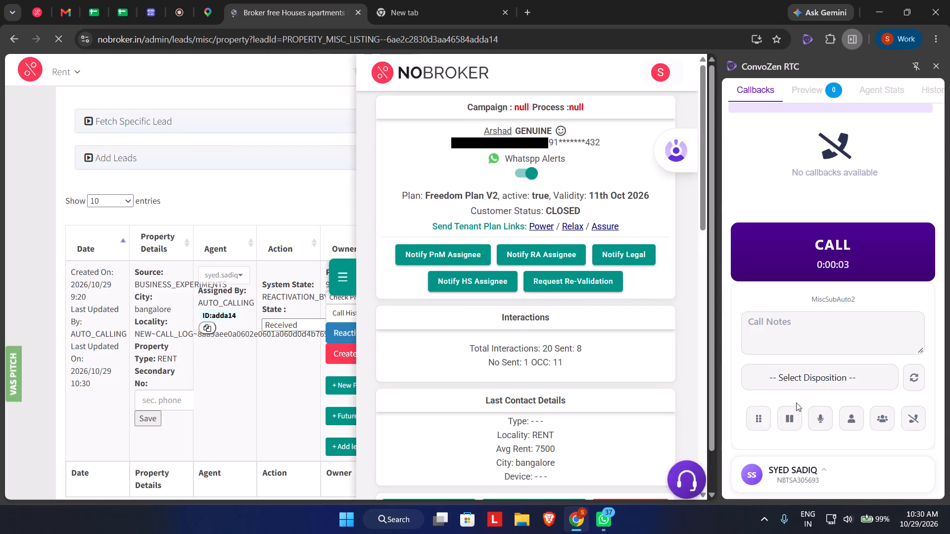
Set the next caller's lead state to In Progress with the substate NOTPICK.
left_click(303, 327)
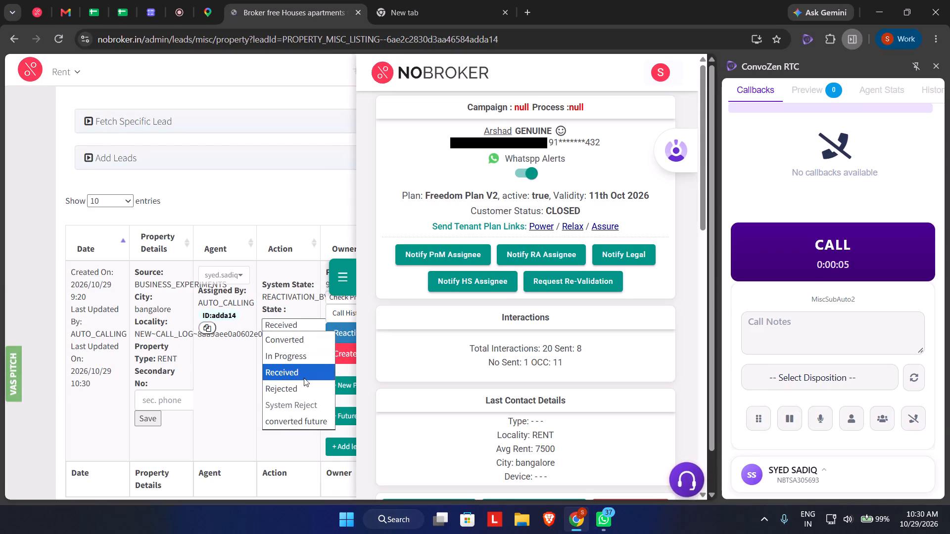
left_click(299, 359)
left_click(294, 337)
left_click(320, 418)
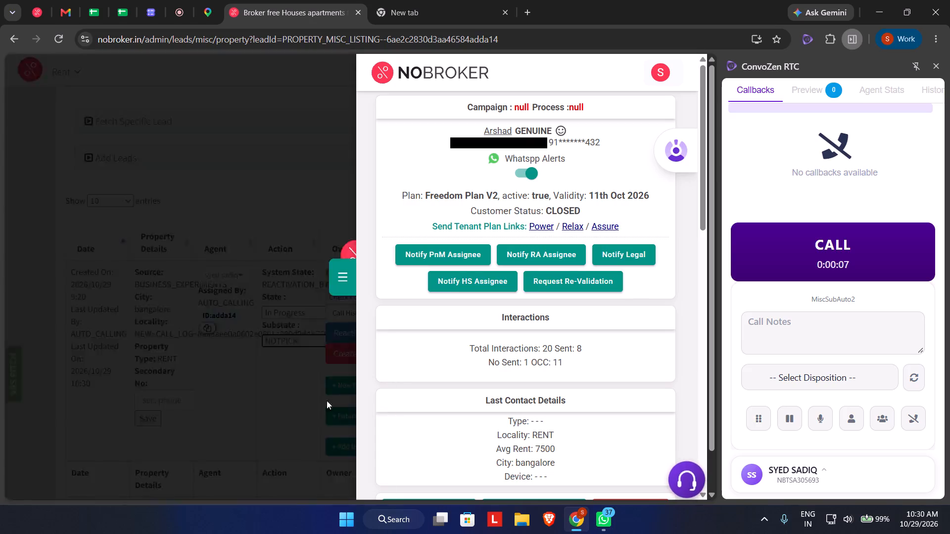
Set the call disposition to Outbound, Not Picked and open the third-level disposition choices.
left_click(819, 388)
left_click(833, 427)
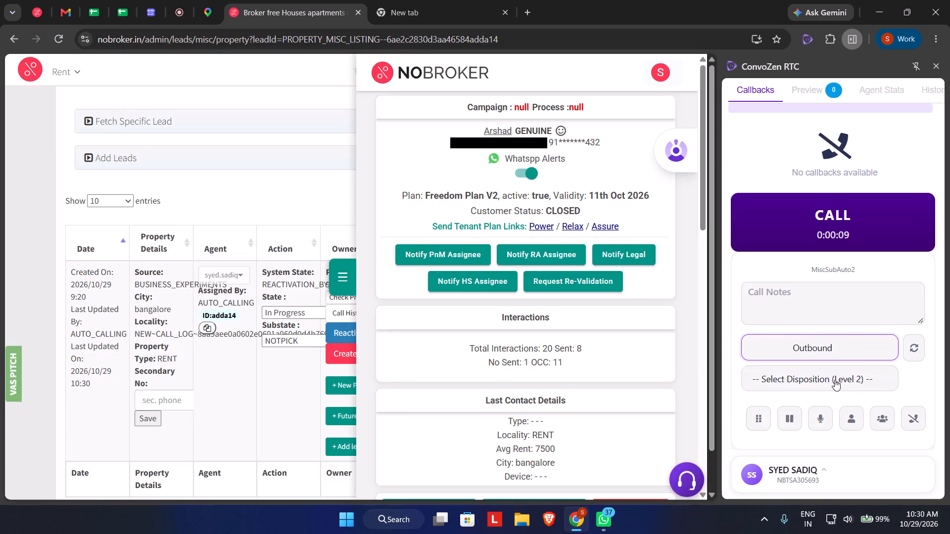
left_click(834, 379)
left_click(837, 421)
left_click(834, 376)
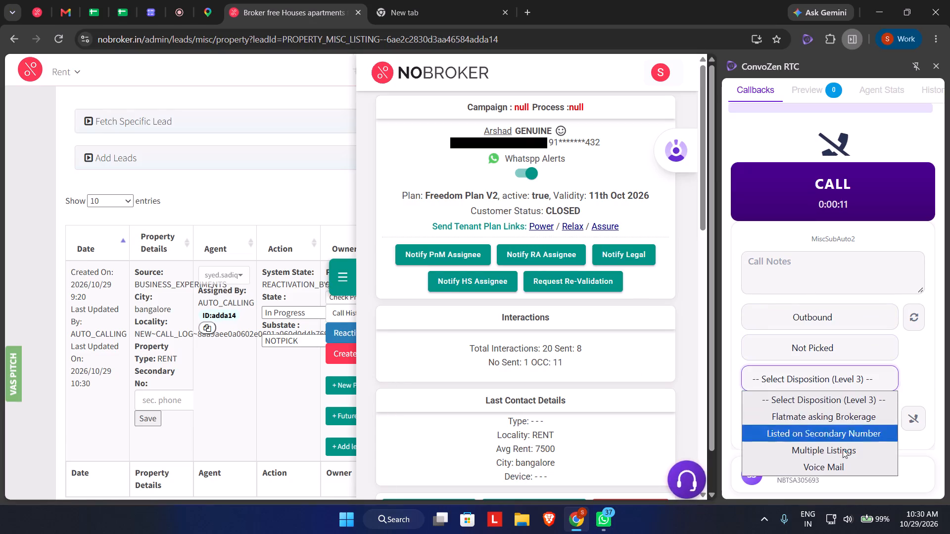
Choose Voice Mail as the third-level disposition, end the call and submit the disposition.
left_click(842, 470)
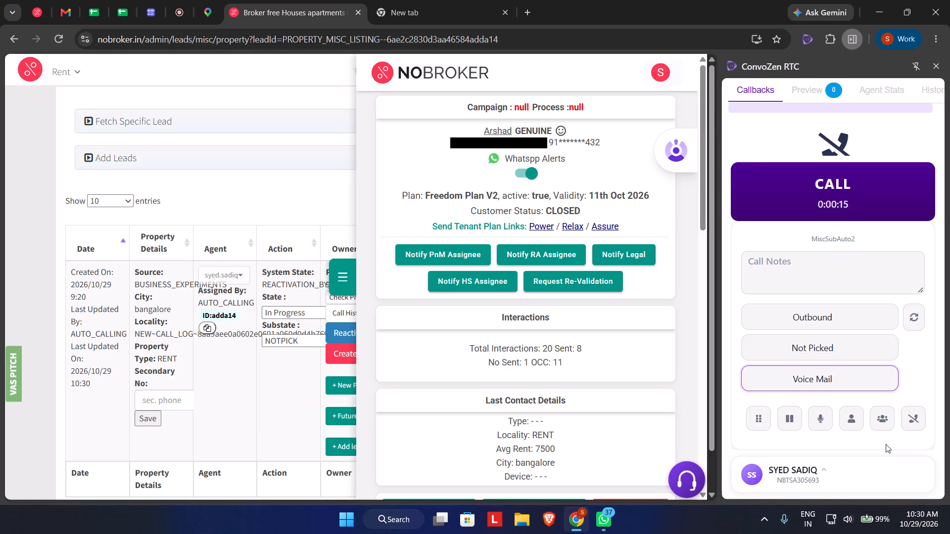
left_click(906, 429)
left_click(819, 426)
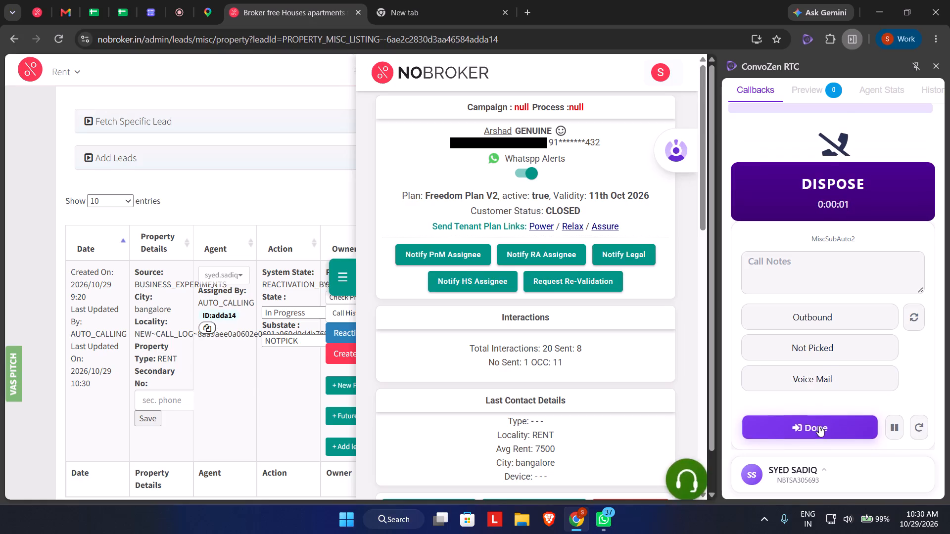
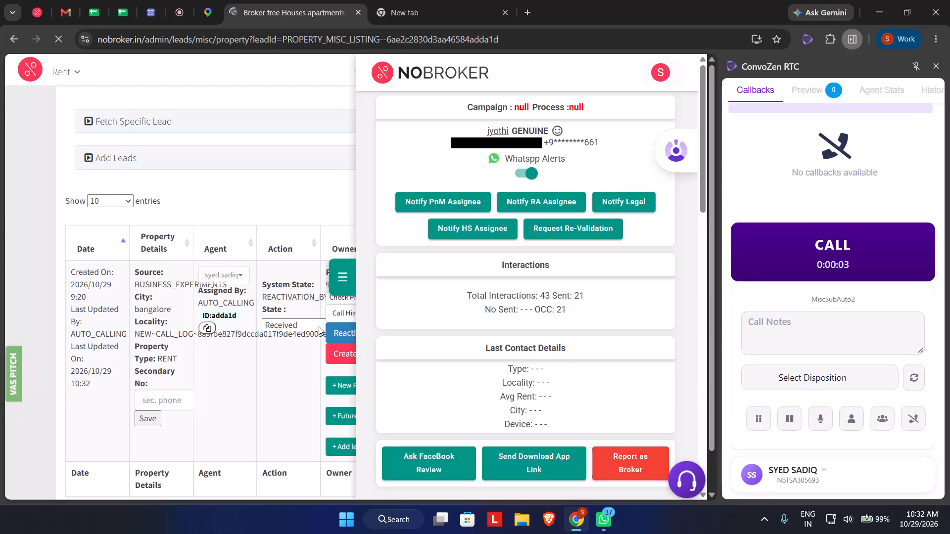
Set the new caller's lead state to In Progress with the substate NOTPICK.
left_click(280, 322)
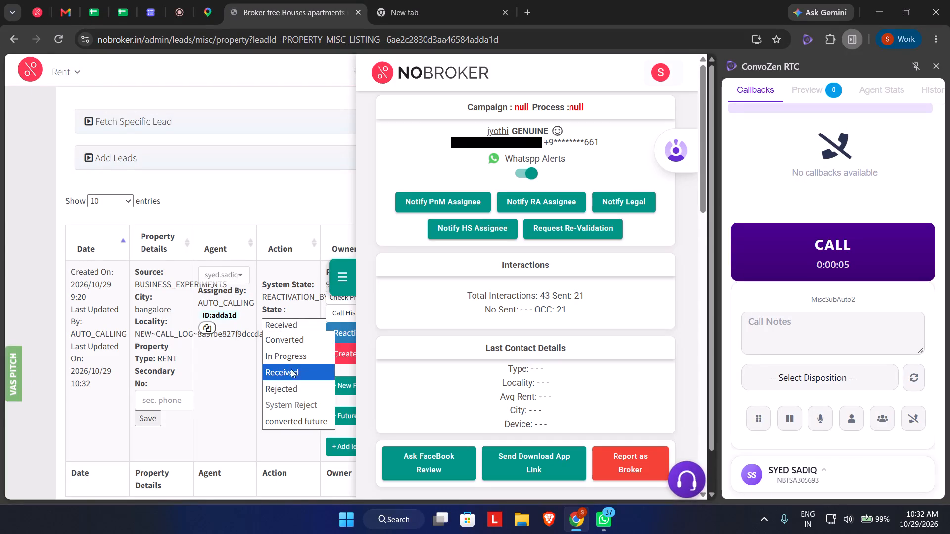
left_click(308, 355)
left_click(301, 337)
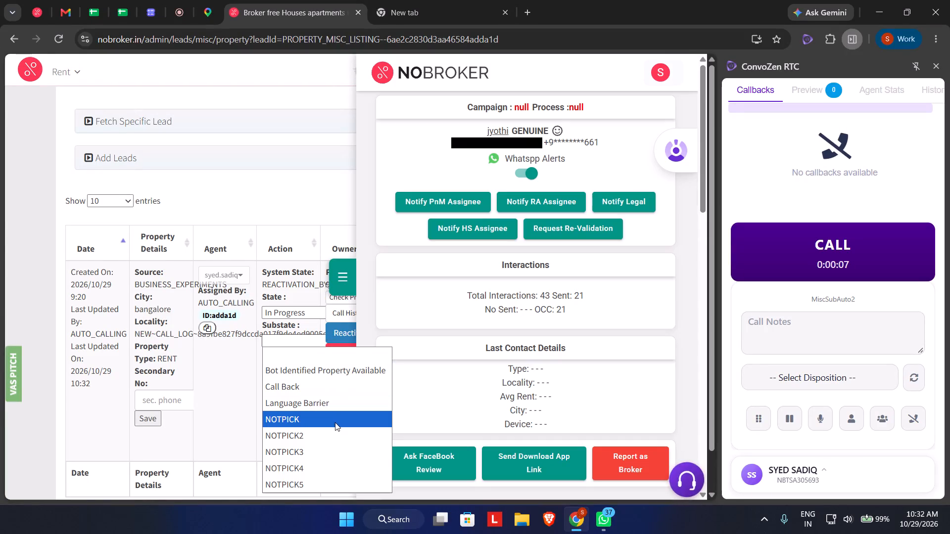
left_click(335, 422)
Set the call disposition to Outbound, Not Picked, Voice Mail.
left_click(837, 380)
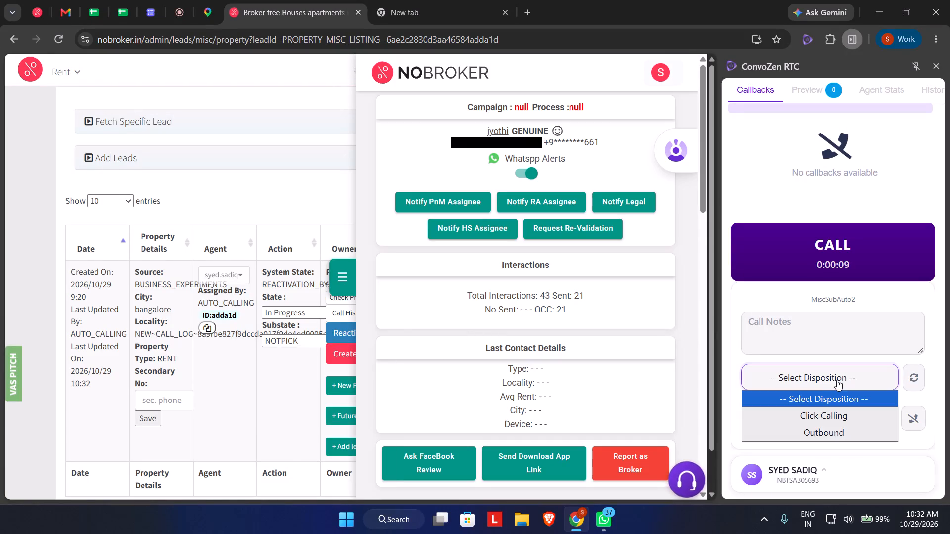
left_click(823, 435)
left_click(819, 368)
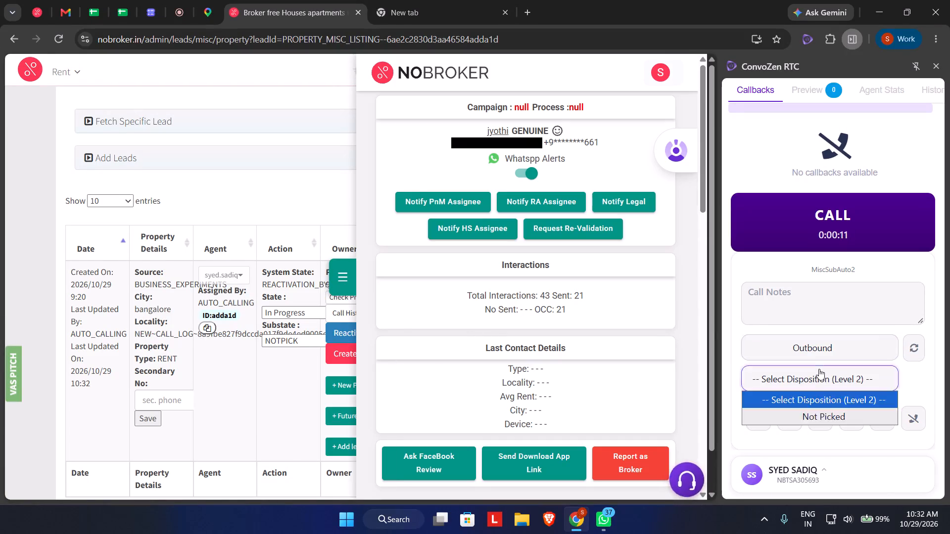
left_click(833, 412)
left_click(831, 384)
left_click(839, 465)
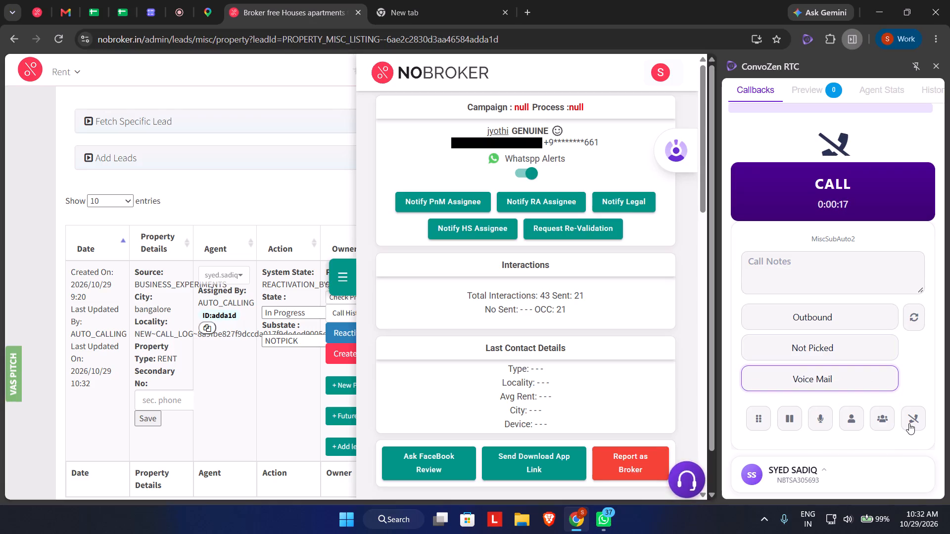
End the unanswered call and submit its Outbound, Not Picked, Voice Mail disposition.
left_click(909, 423)
left_click(840, 426)
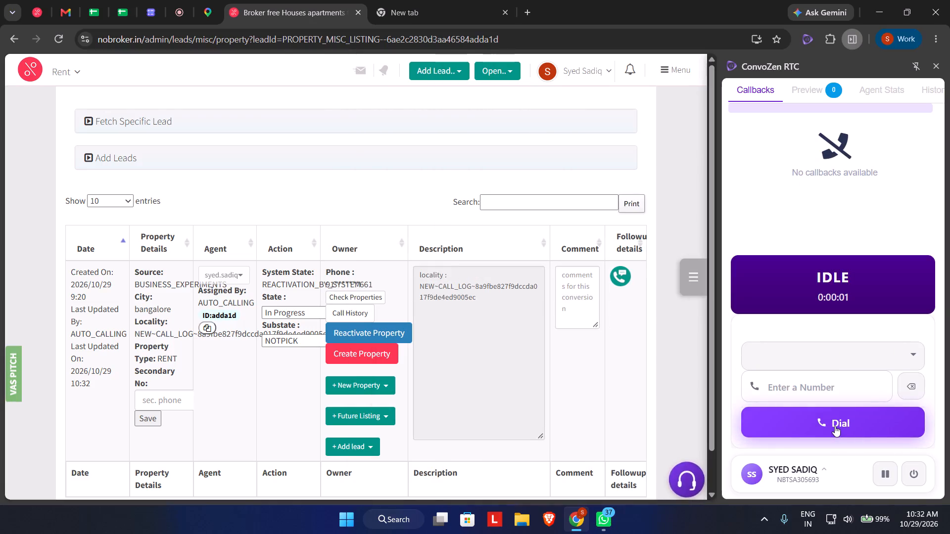
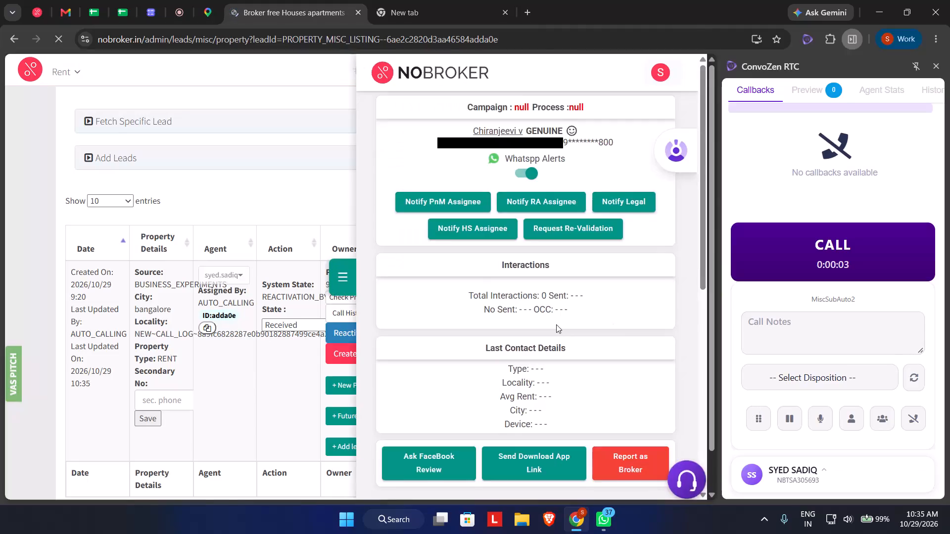
Review the current caller's profile summary and check their property listing in the Listing Dashboard.
scroll(554, 324, "down", 9)
scroll(554, 324, "up", 4)
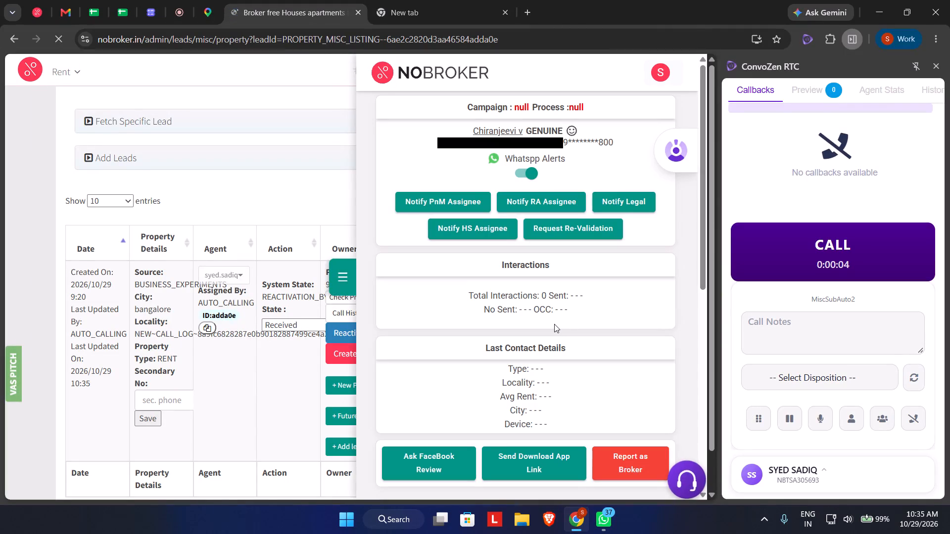
scroll(554, 324, "up", 4)
scroll(554, 324, "down", 10)
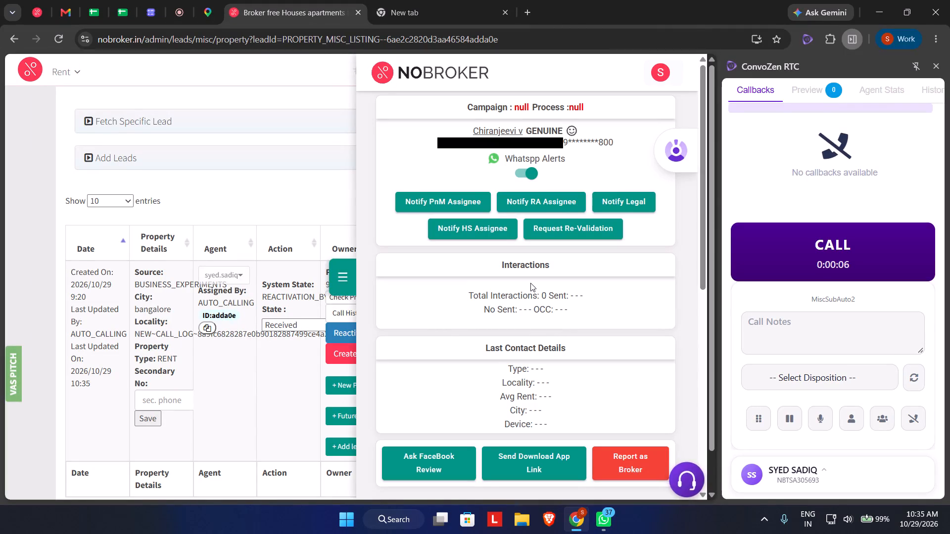
scroll(530, 283, "down", 5)
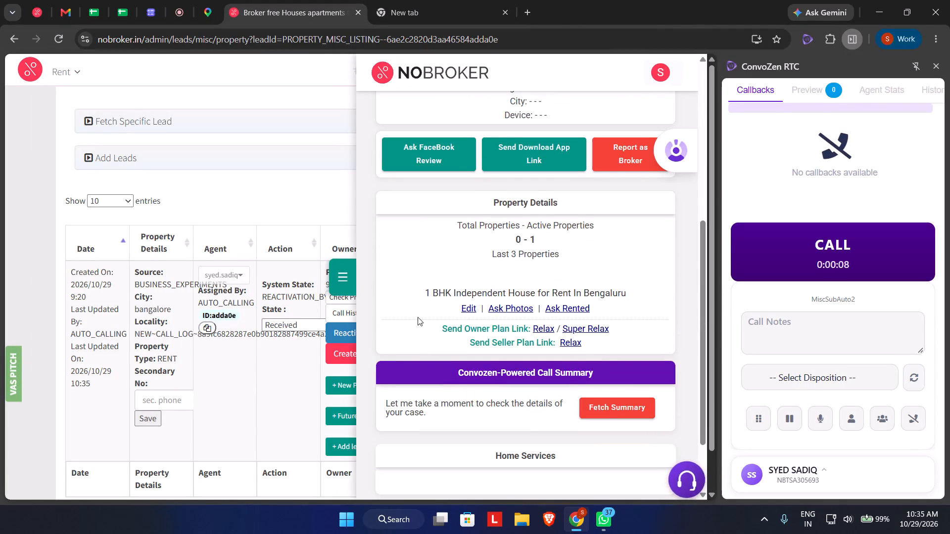
left_click(347, 297)
scroll(351, 290, "down", 2)
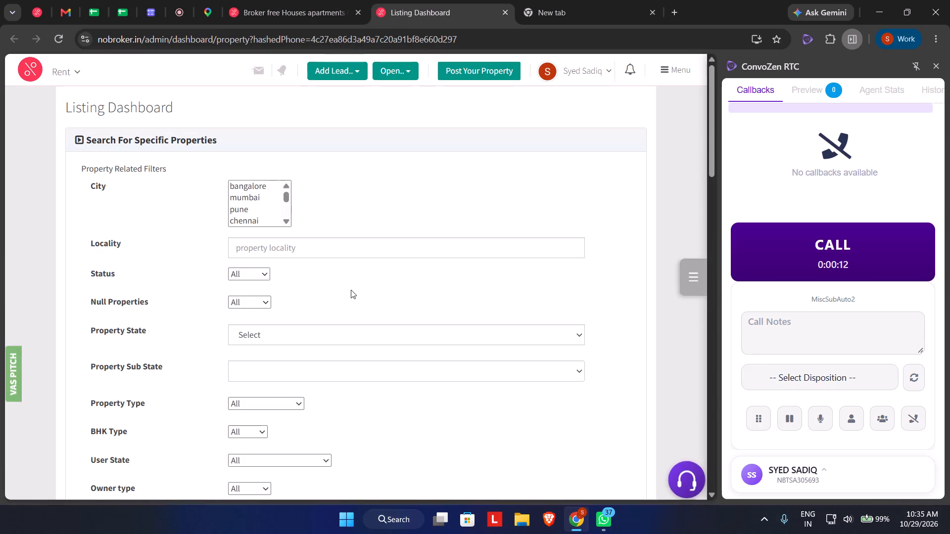
scroll(351, 290, "down", 17)
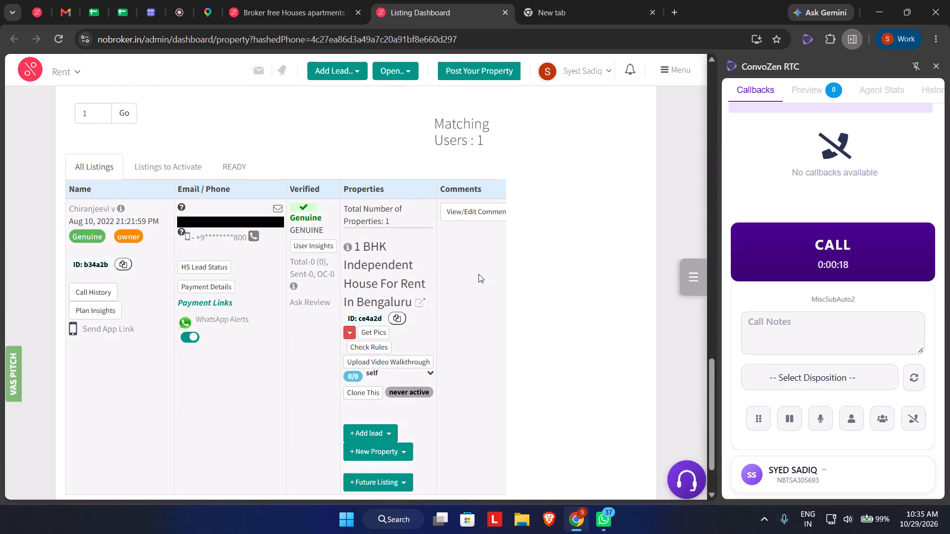
left_click(503, 11)
Set the lead's state to Rejected with the substate Wrong Number.
left_click(302, 329)
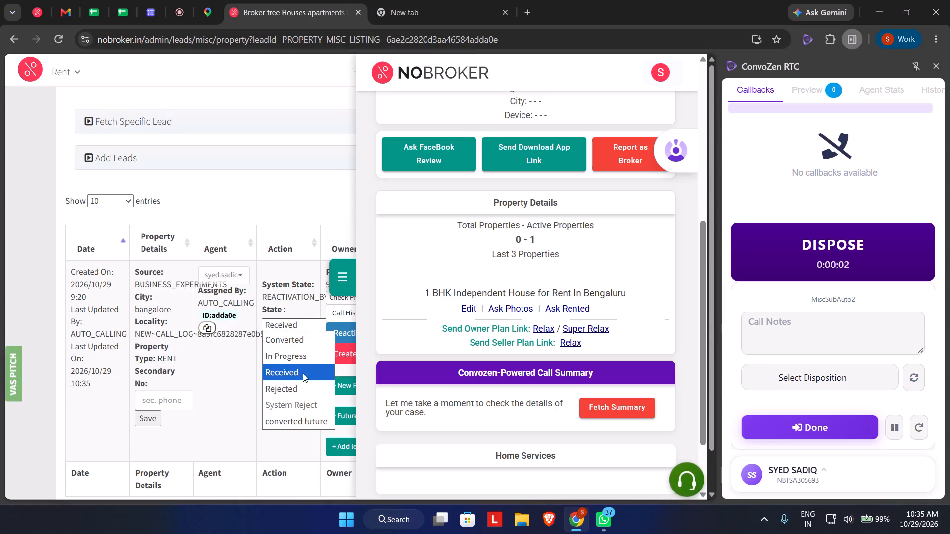
left_click(308, 391)
left_click(268, 334)
left_click_drag(284, 345, 276, 343)
scroll(281, 314, "down", 2)
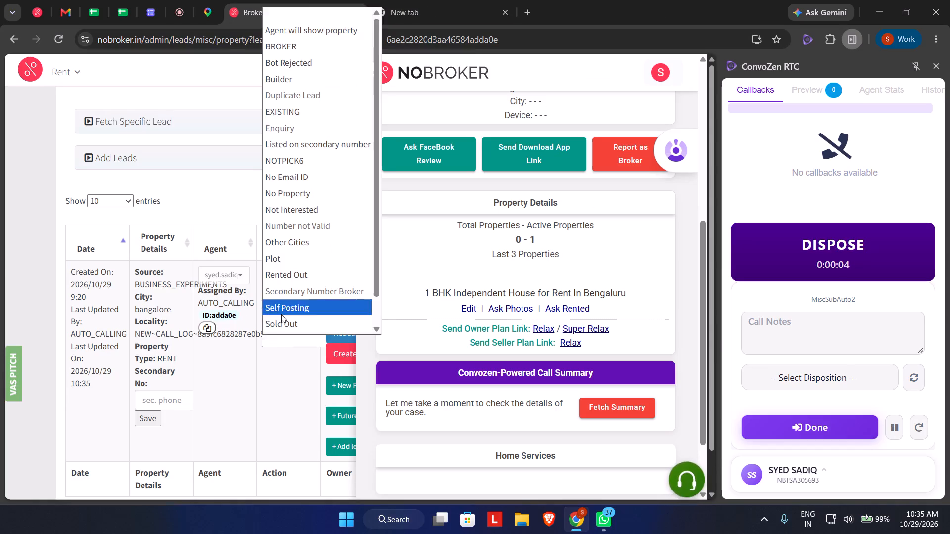
scroll(281, 314, "down", 1)
left_click(311, 326)
Submit the call disposition as Click Calling, Rejected, Invalid or Wrong Number.
left_click(777, 390)
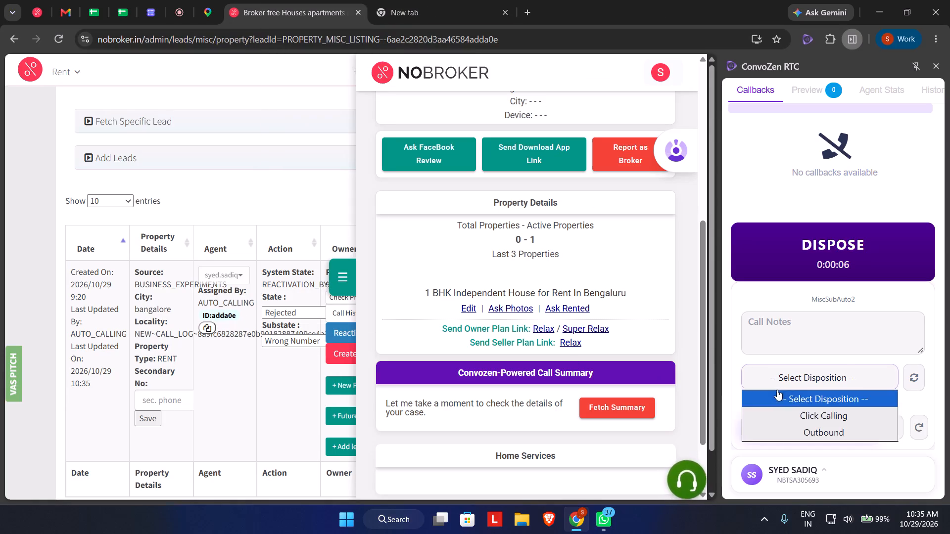
left_click(797, 417)
left_click(796, 384)
left_click(807, 462)
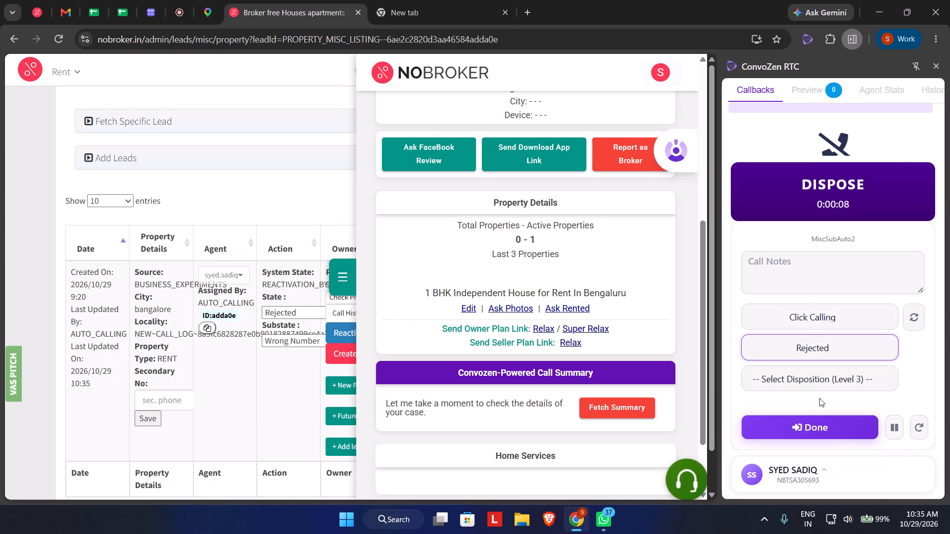
left_click(823, 387)
left_click(824, 220)
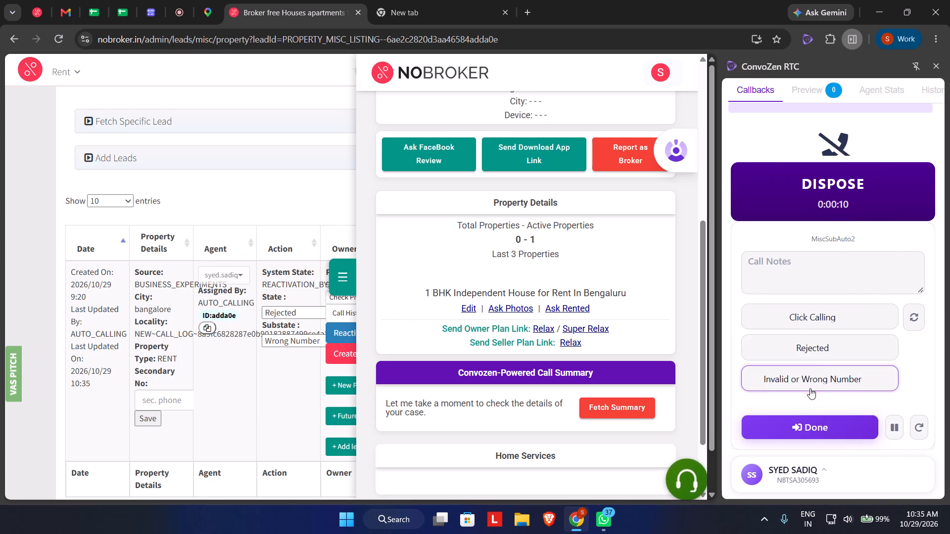
left_click(807, 427)
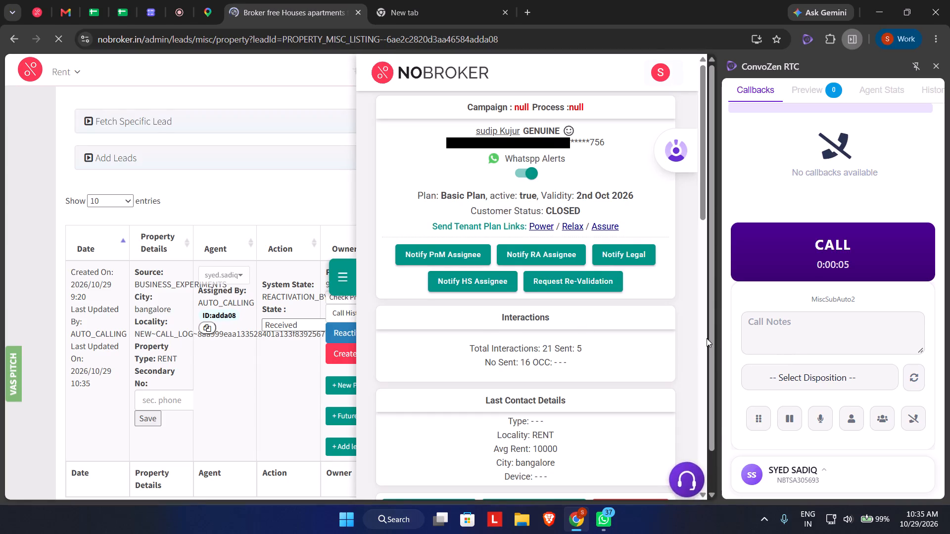
Review the new caller's interactions, plan and recent calls, and check their property listing in the Listing Dashboard.
scroll(525, 322, "down", 4)
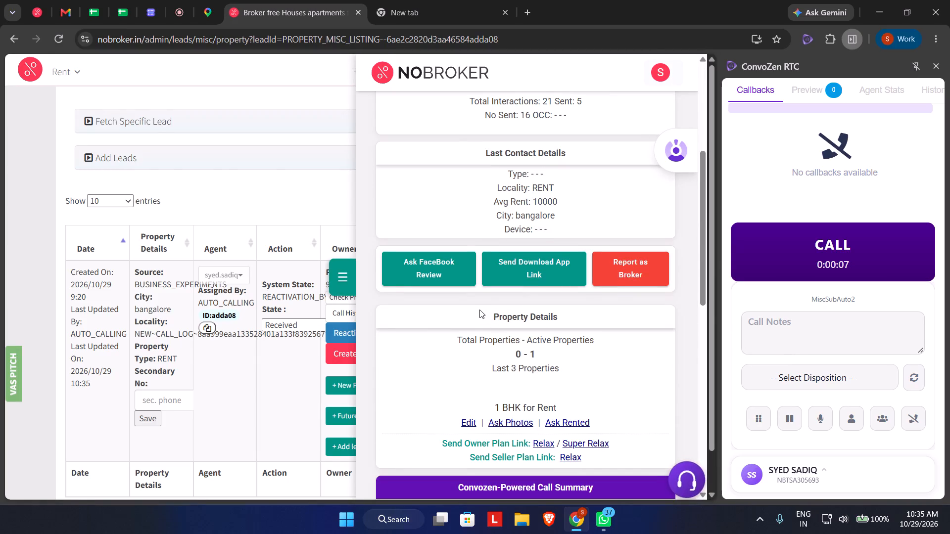
scroll(478, 302, "up", 2)
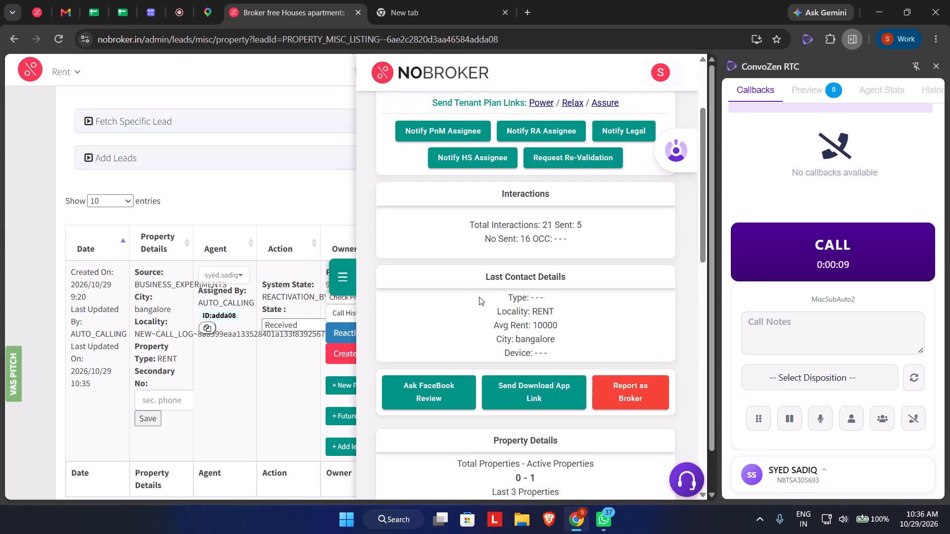
scroll(479, 297, "up", 5)
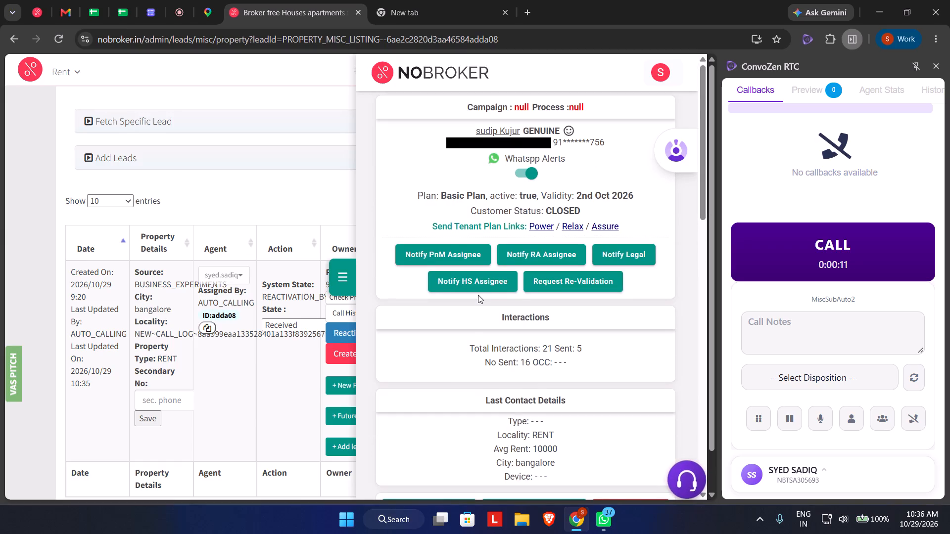
scroll(478, 295, "down", 9)
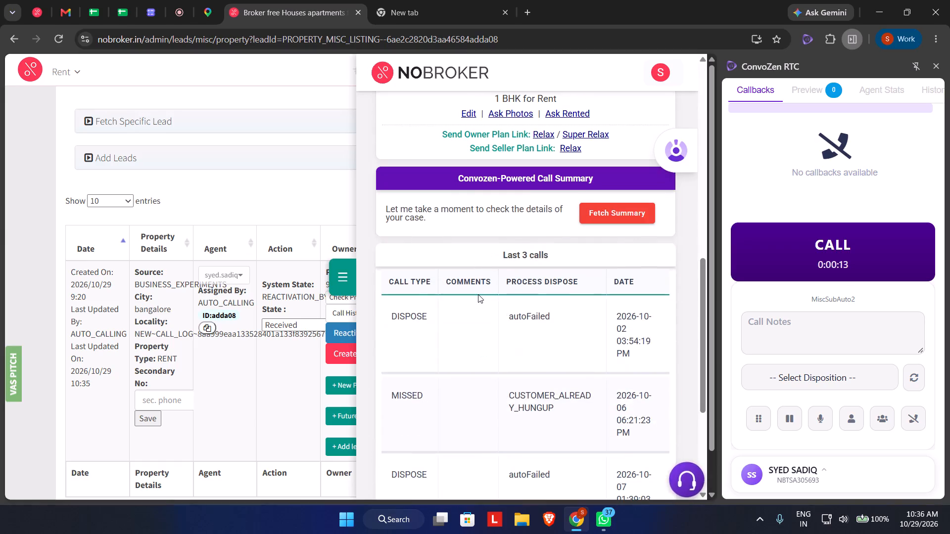
scroll(478, 294, "up", 6)
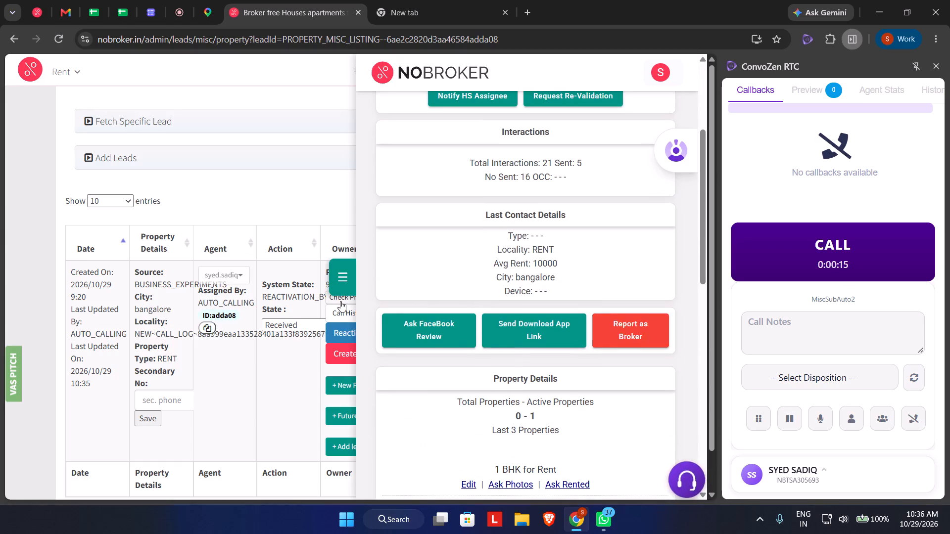
left_click(340, 301)
scroll(460, 313, "down", 13)
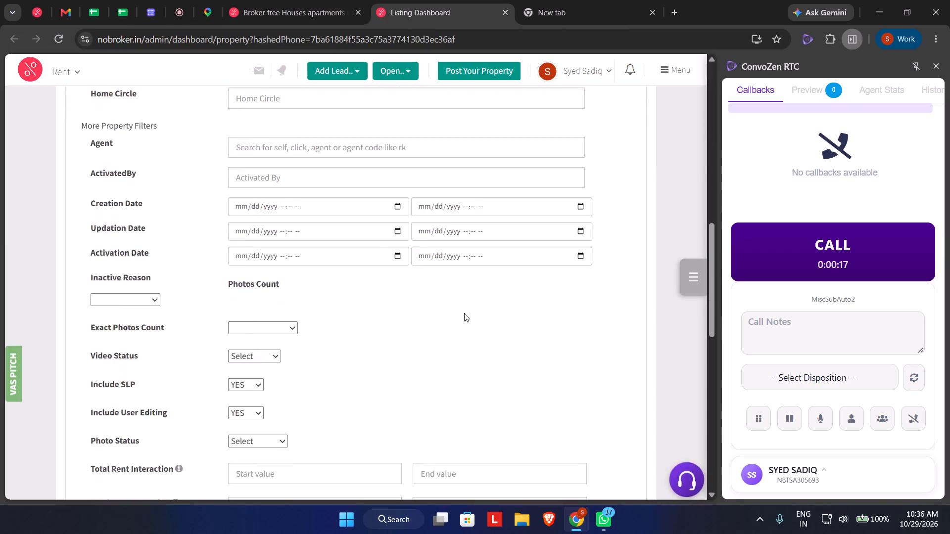
scroll(464, 313, "down", 7)
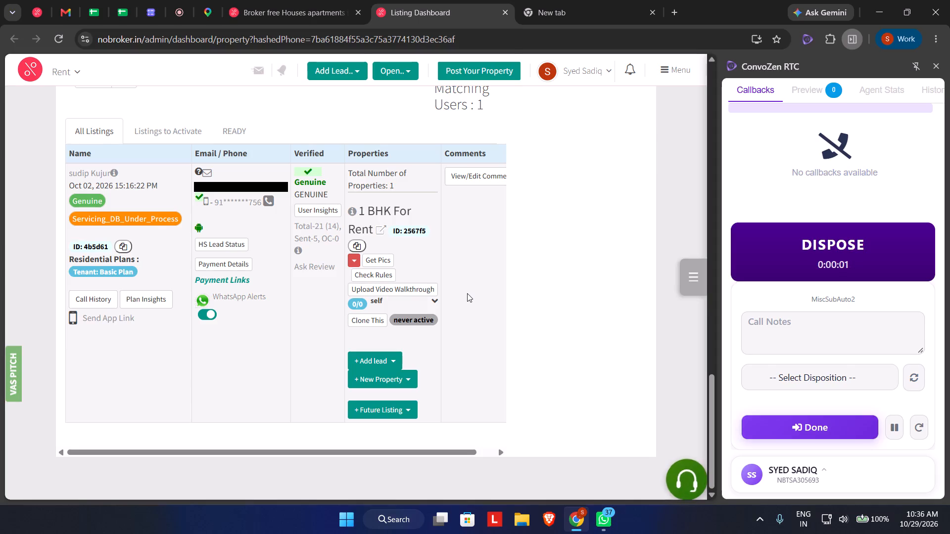
left_click(503, 16)
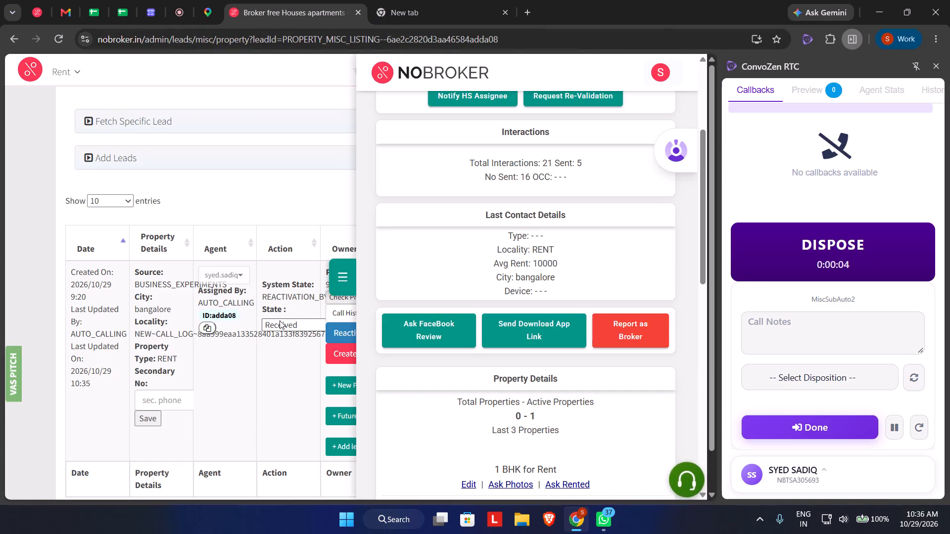
Set the lead's state to In Progress with the substate NOTPICK.
left_click(280, 320)
left_click(317, 362)
left_click(304, 346)
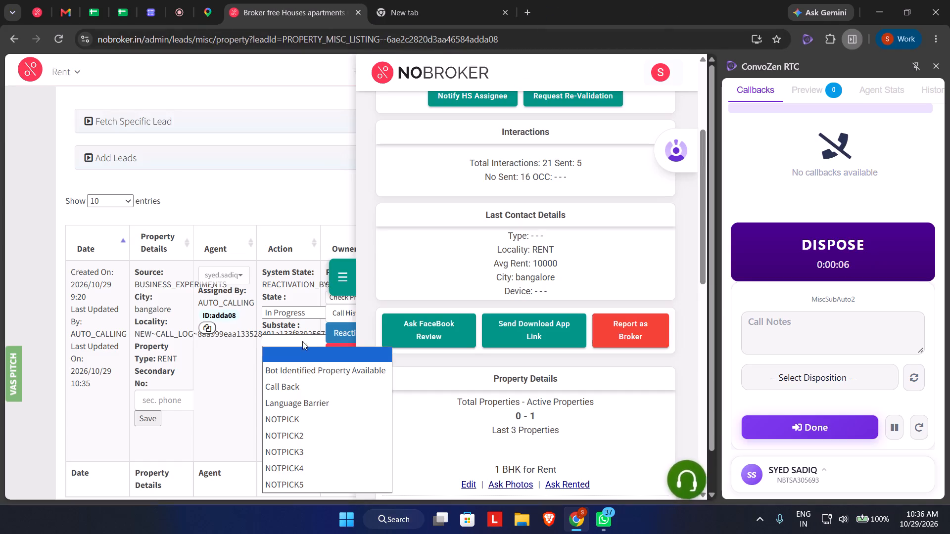
left_click(326, 415)
Submit the call disposition as Click Calling, Call Back, Busy or Disconnected.
left_click(800, 378)
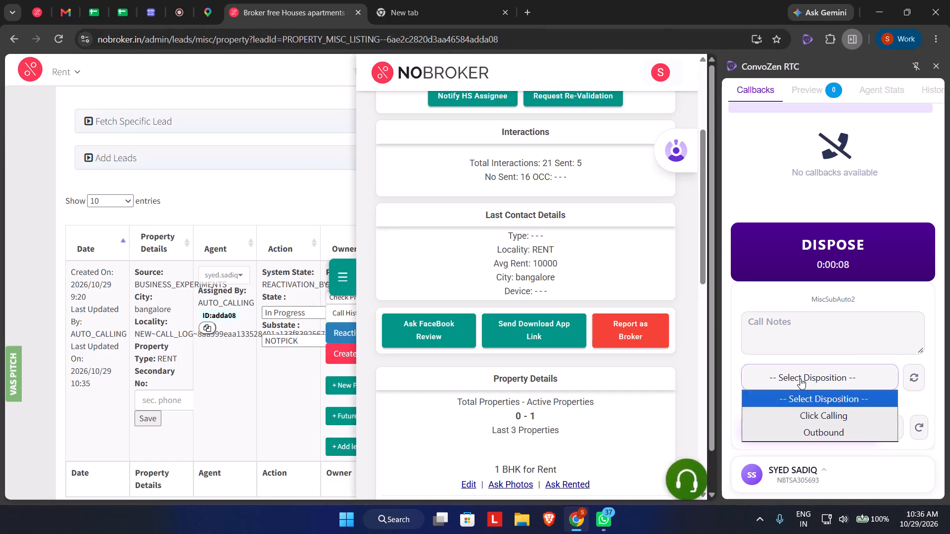
left_click(816, 414)
left_click(812, 385)
left_click(823, 411)
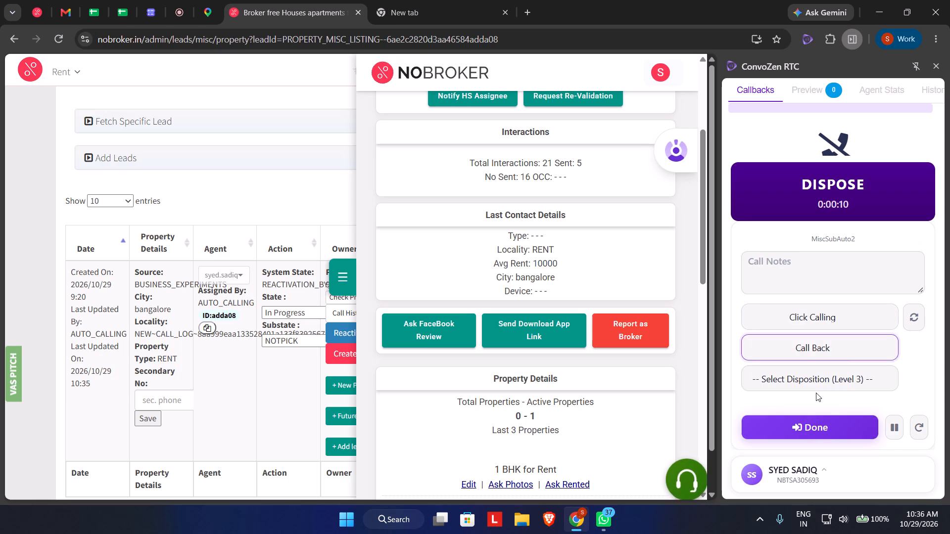
left_click(816, 393)
left_click(815, 389)
left_click(801, 225)
left_click(820, 428)
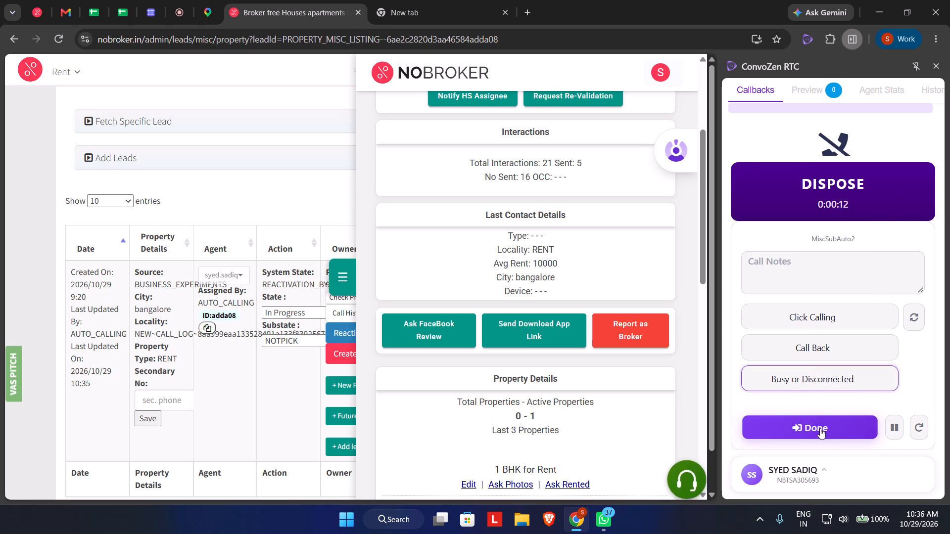
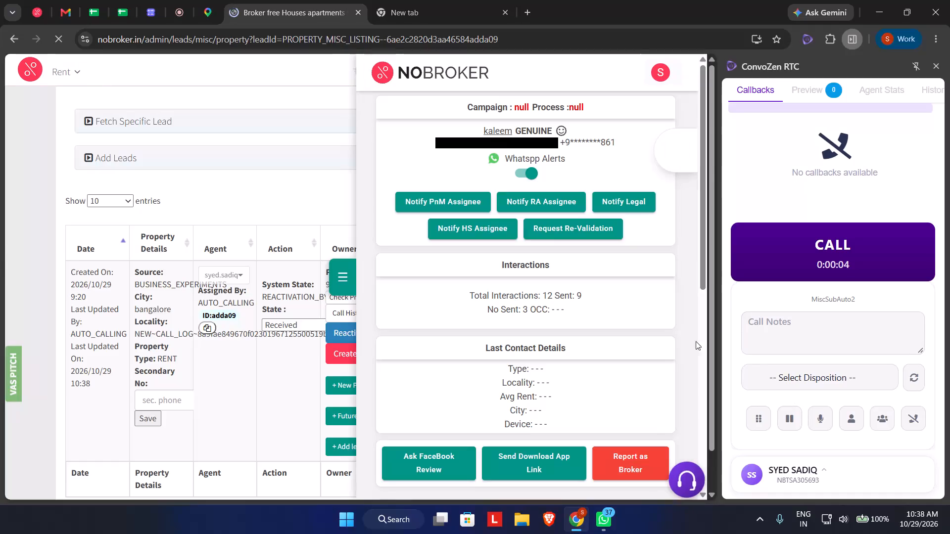
Review the new caller's interactions and property details, and check their rental listing in the Listing Dashboard.
scroll(584, 357, "down", 4)
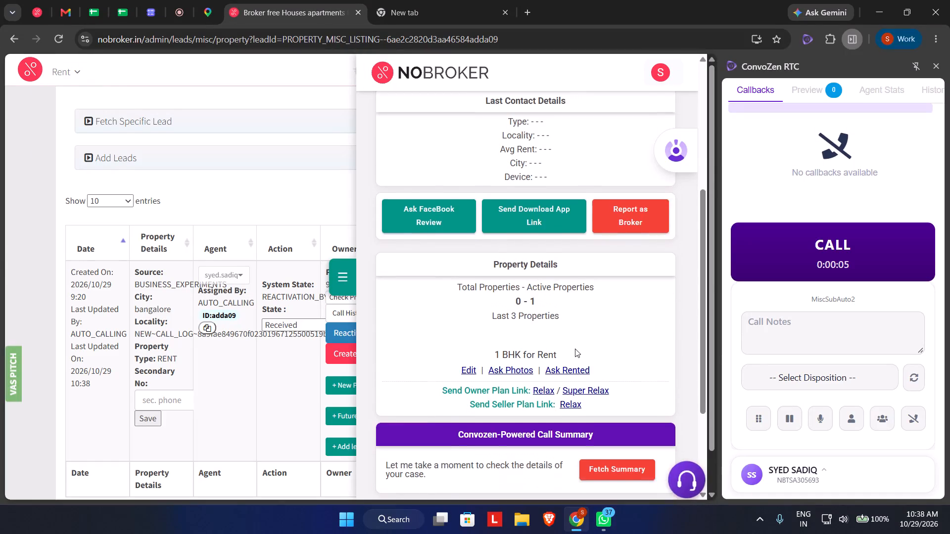
scroll(575, 349, "down", 1)
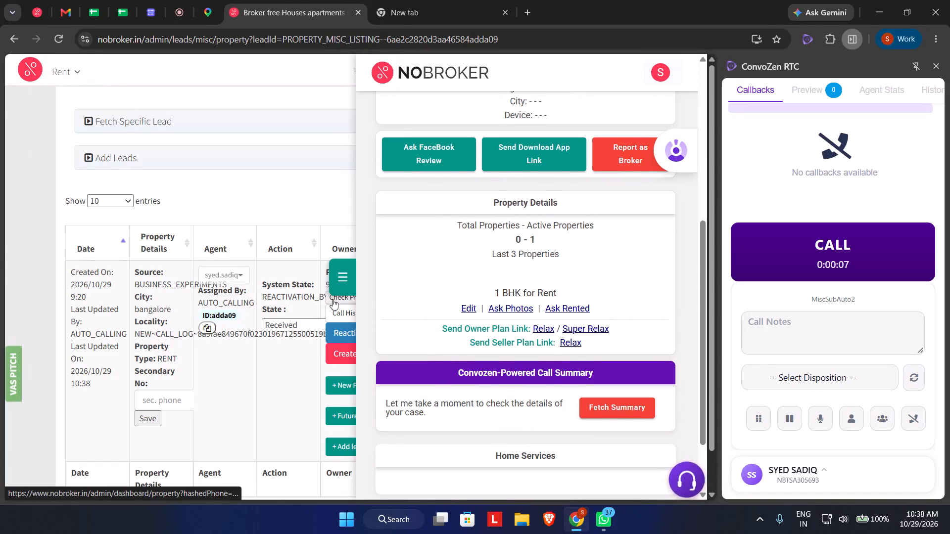
left_click(332, 299)
scroll(340, 266, "down", 7)
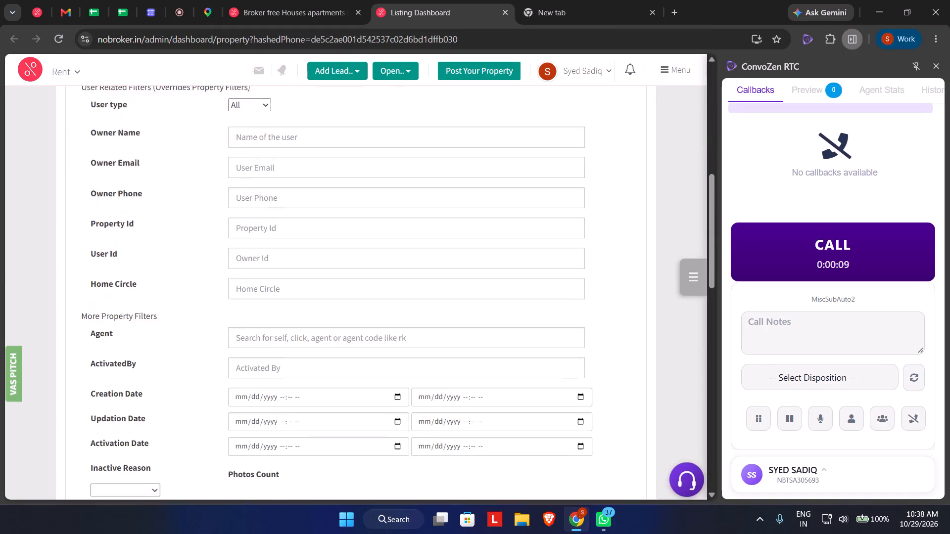
scroll(368, 252, "down", 14)
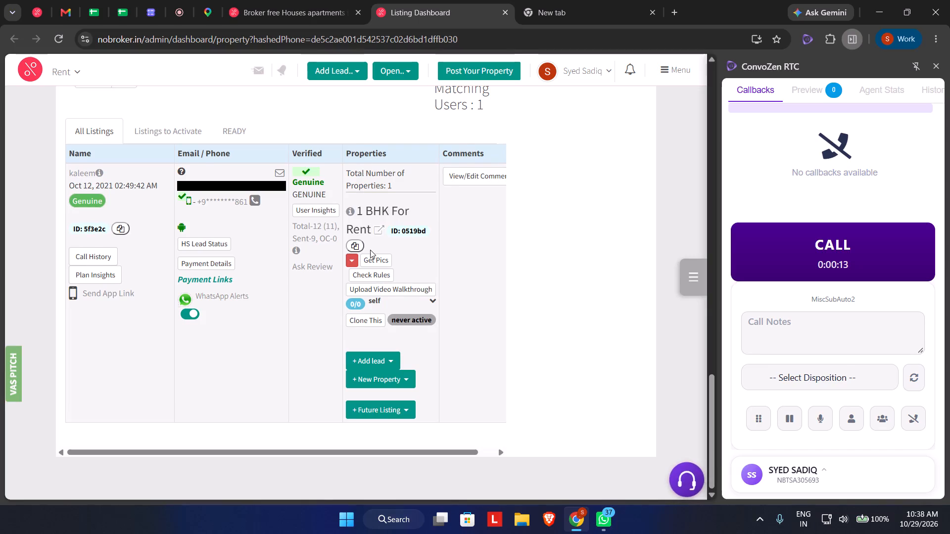
scroll(370, 250, "up", 8)
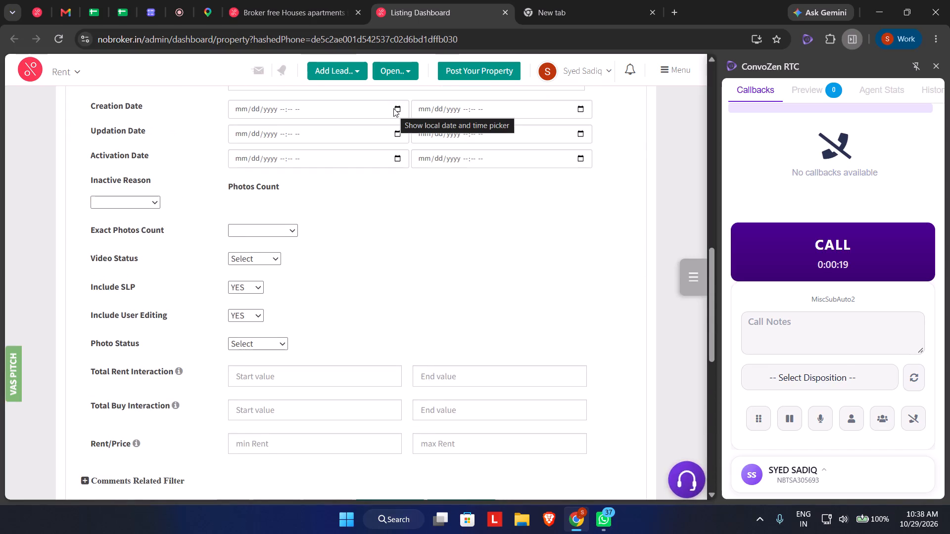
scroll(391, 224, "up", 3)
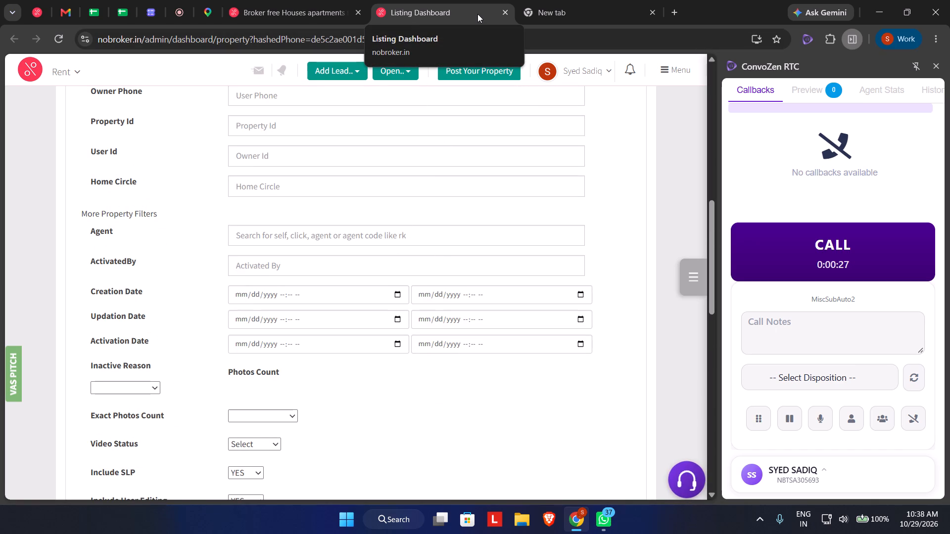
left_click(507, 12)
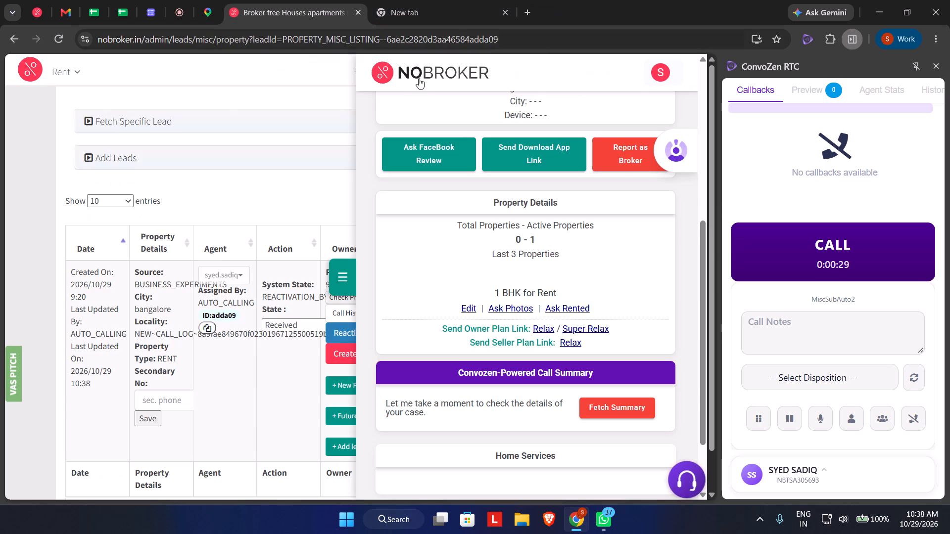
Set the lead's state to Rejected with the substate Tenant.
left_click(286, 321)
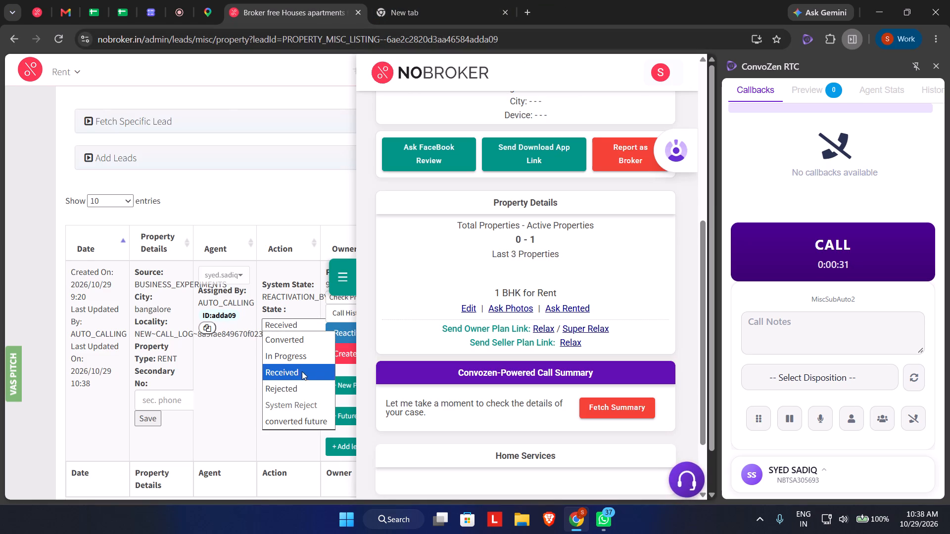
left_click(303, 391)
left_click(302, 349)
left_click(299, 341)
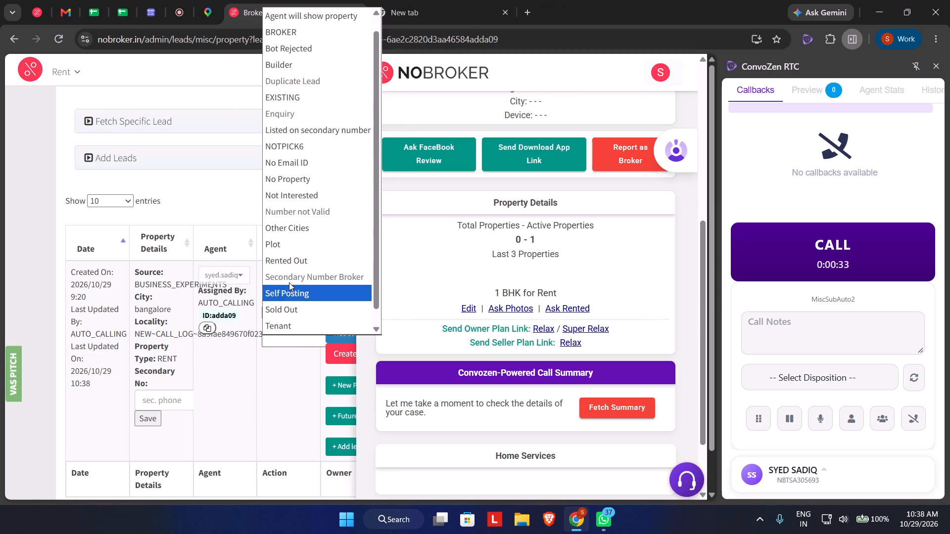
scroll(272, 261, "down", 2)
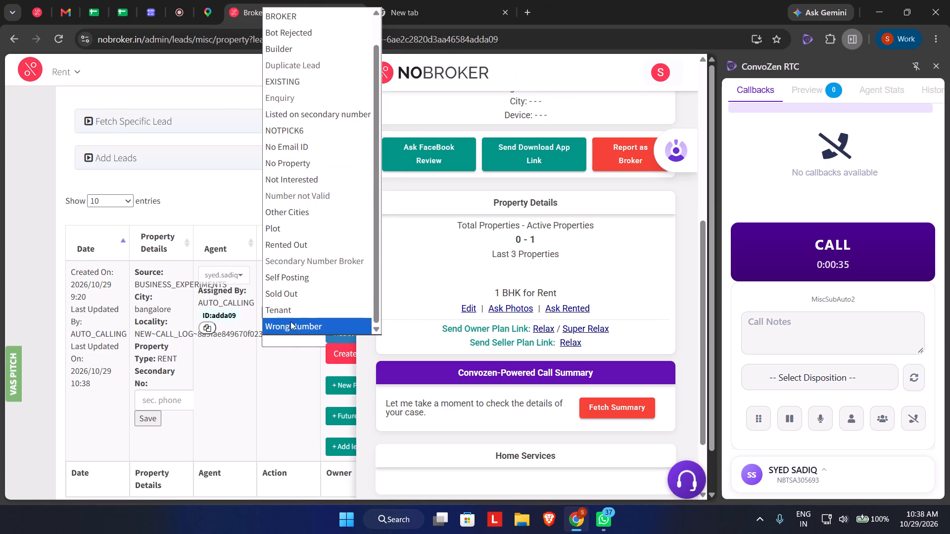
left_click(288, 312)
Submit the call disposition as Click Calling, Rejected, Buyer or Tenant.
left_click(804, 389)
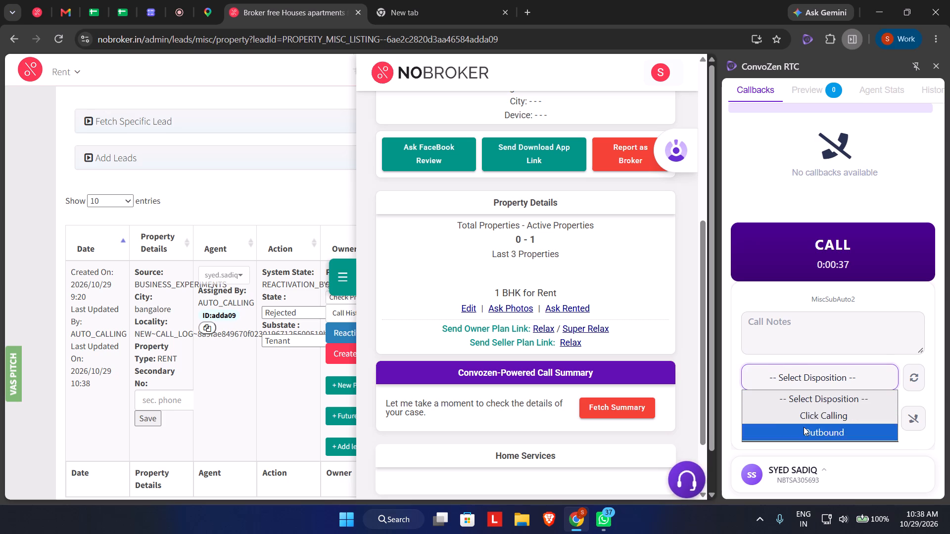
left_click(798, 411)
left_click(836, 386)
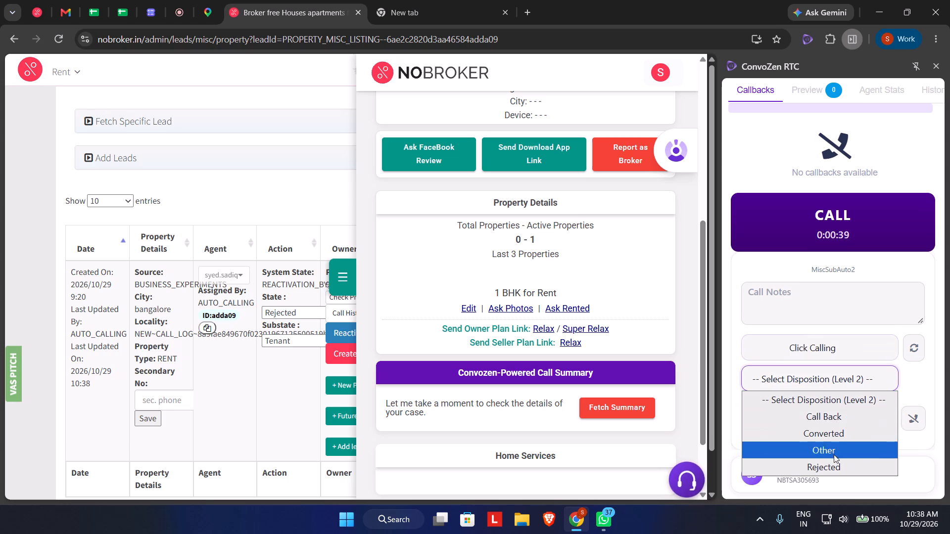
left_click(835, 461)
left_click(828, 386)
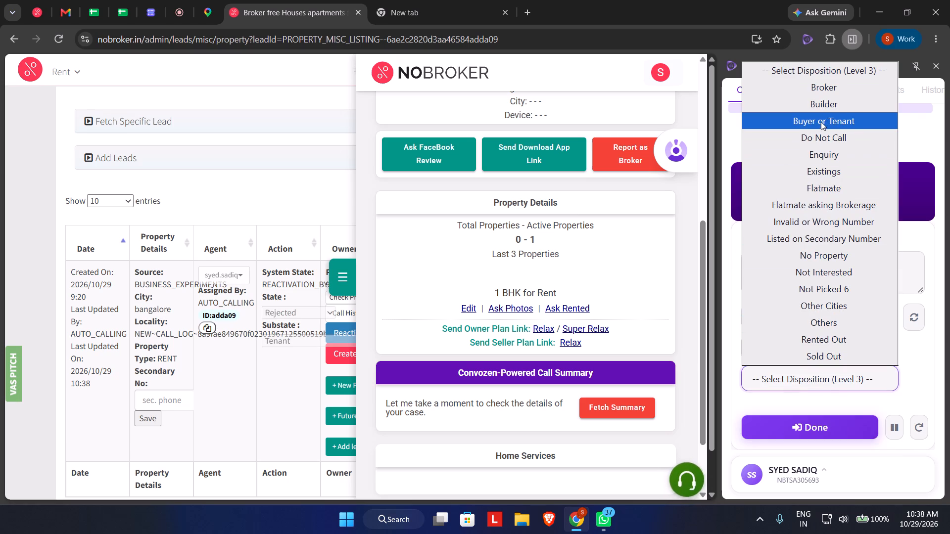
left_click(821, 122)
left_click(852, 427)
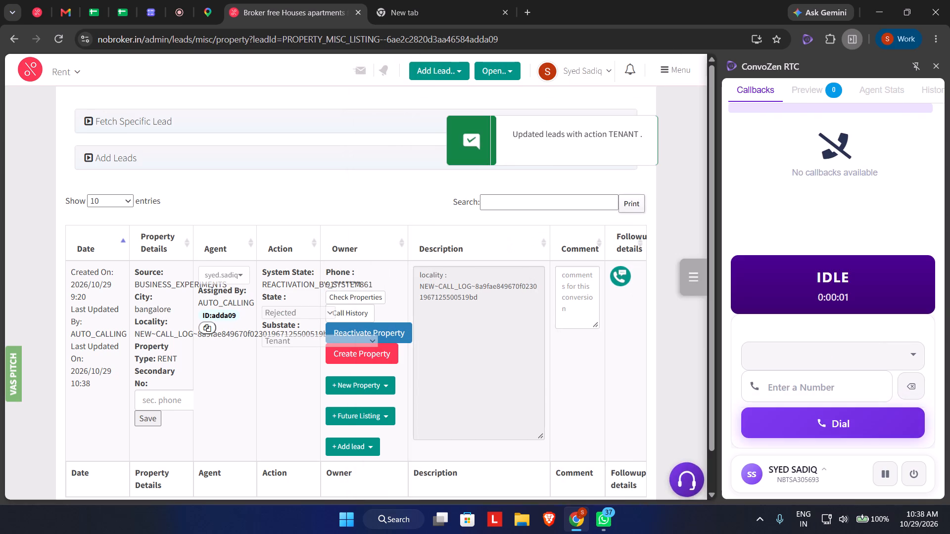